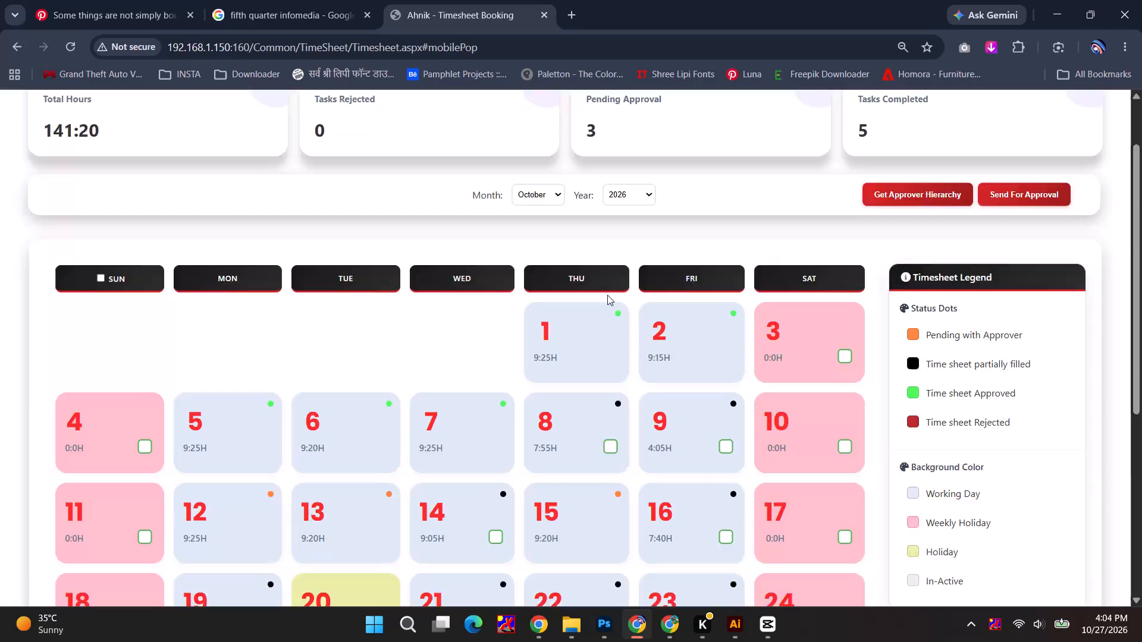
Open the daily time sheet for 27 October 2026 from the calendar.
scroll(608, 295, down, 2)
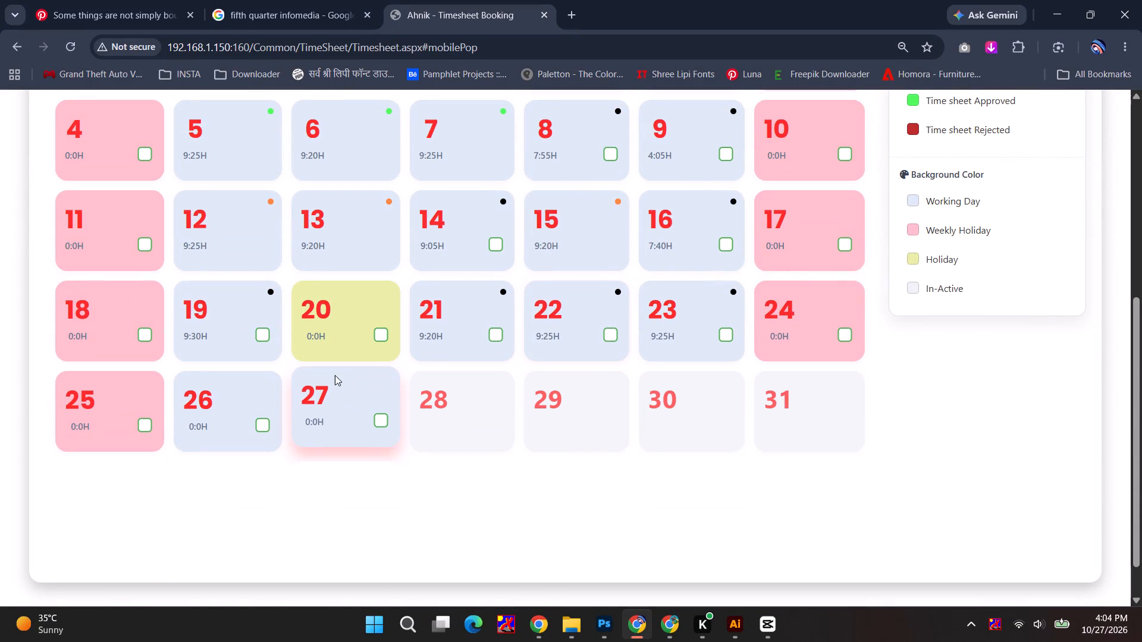
click(318, 402)
Set the activity's work type to Non-Project and its project activity to TEAM DISCUSSION.
click(209, 339)
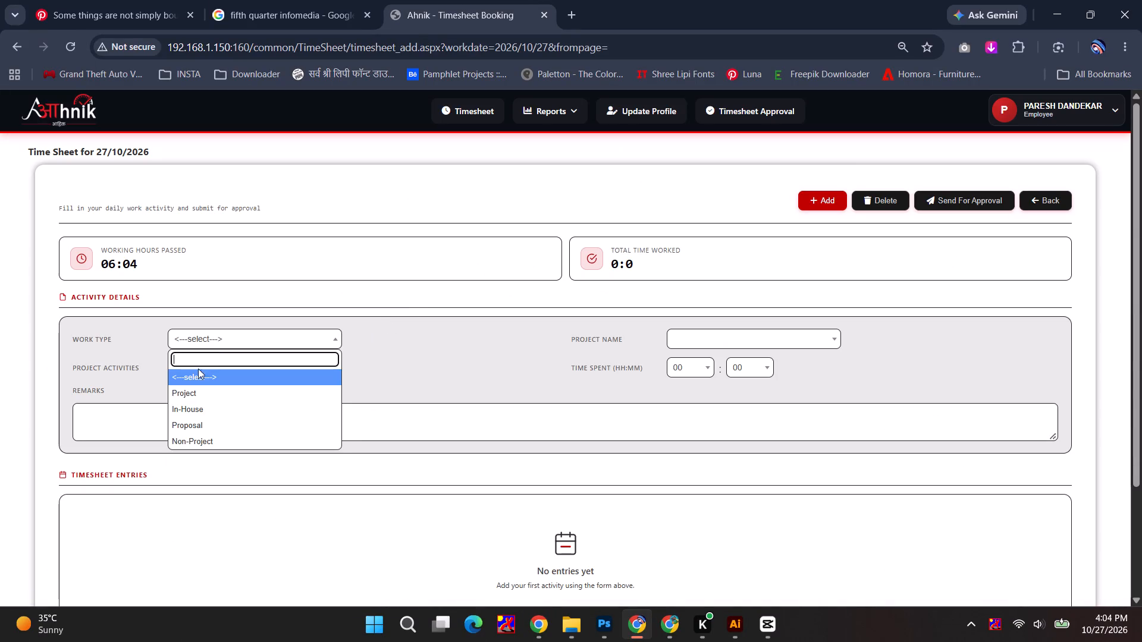
click(186, 388)
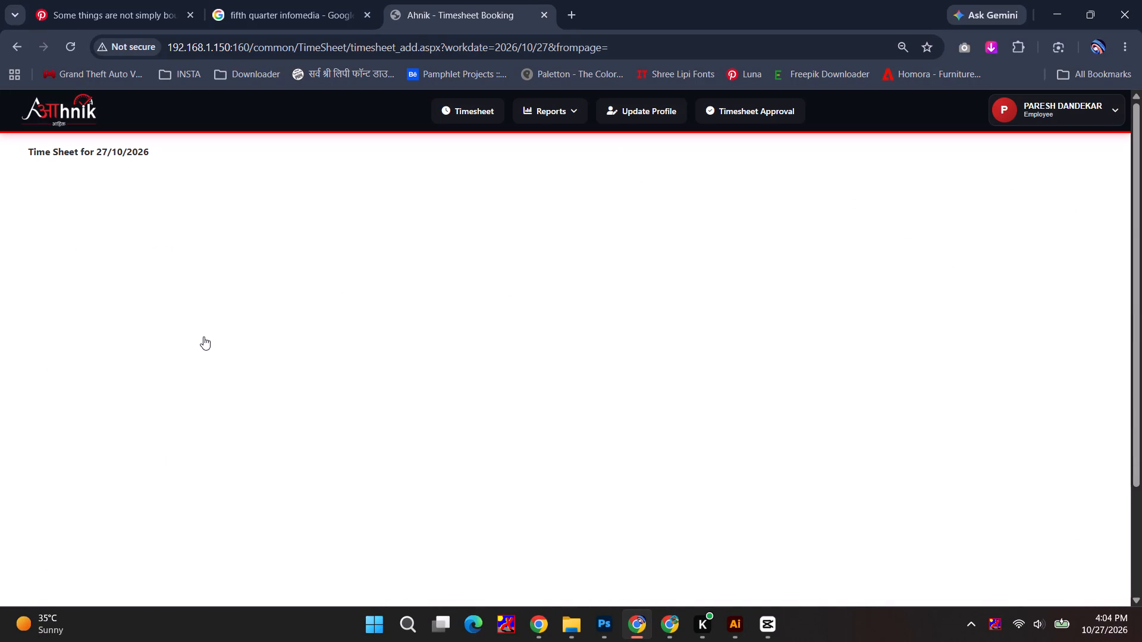
click(203, 336)
click(205, 336)
click(205, 336)
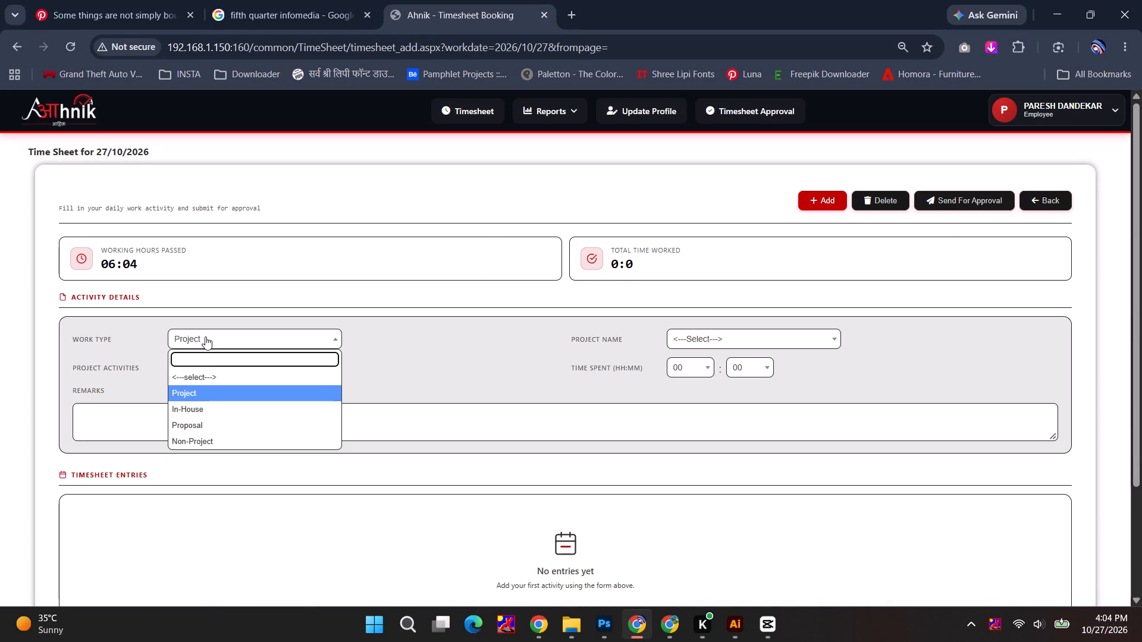
click(189, 395)
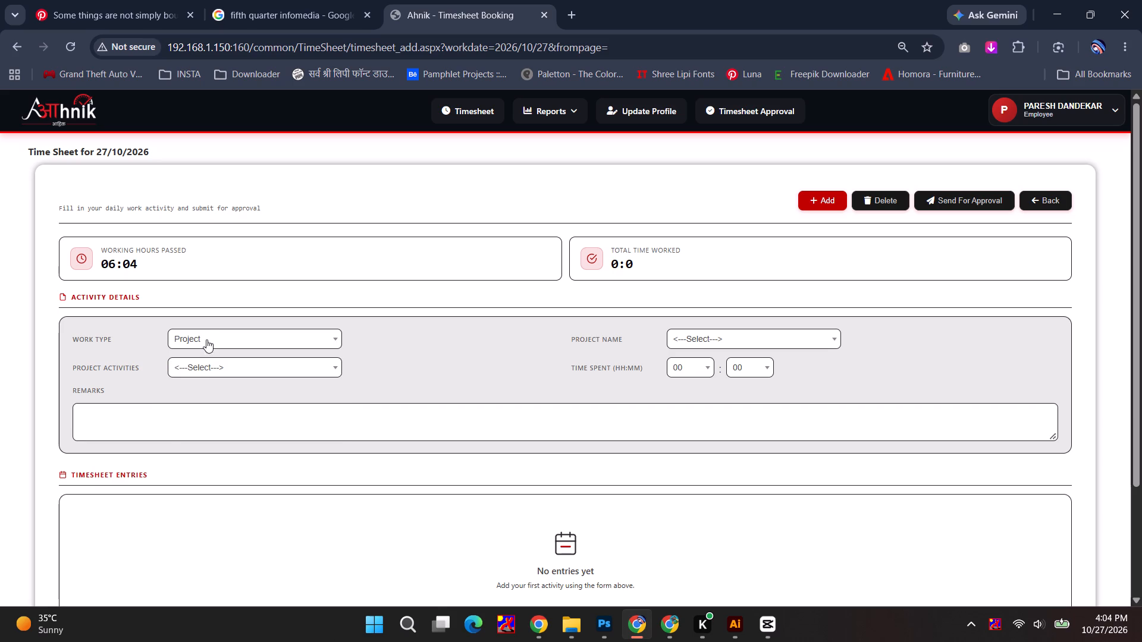
click(206, 341)
click(196, 433)
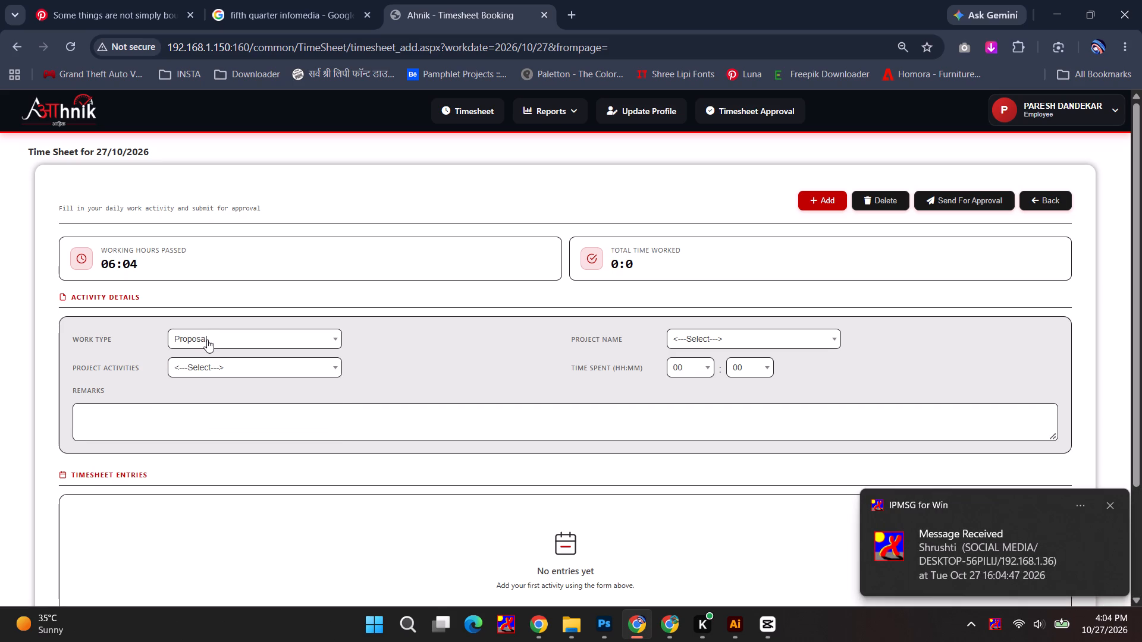
click(207, 339)
click(198, 439)
click(215, 360)
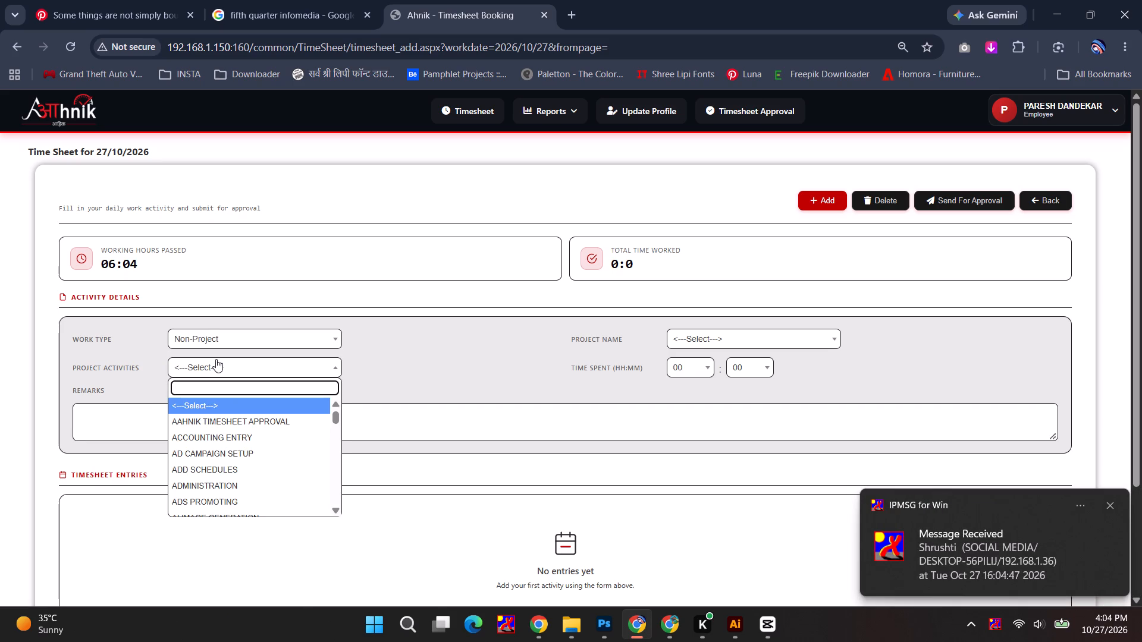
text(dis)
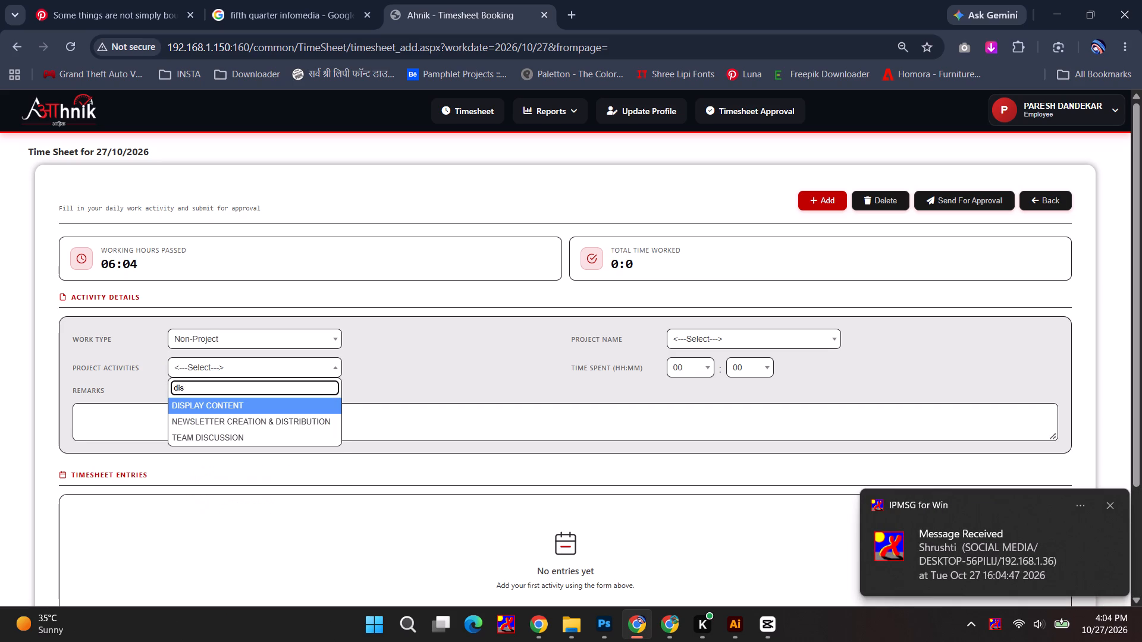
click(255, 442)
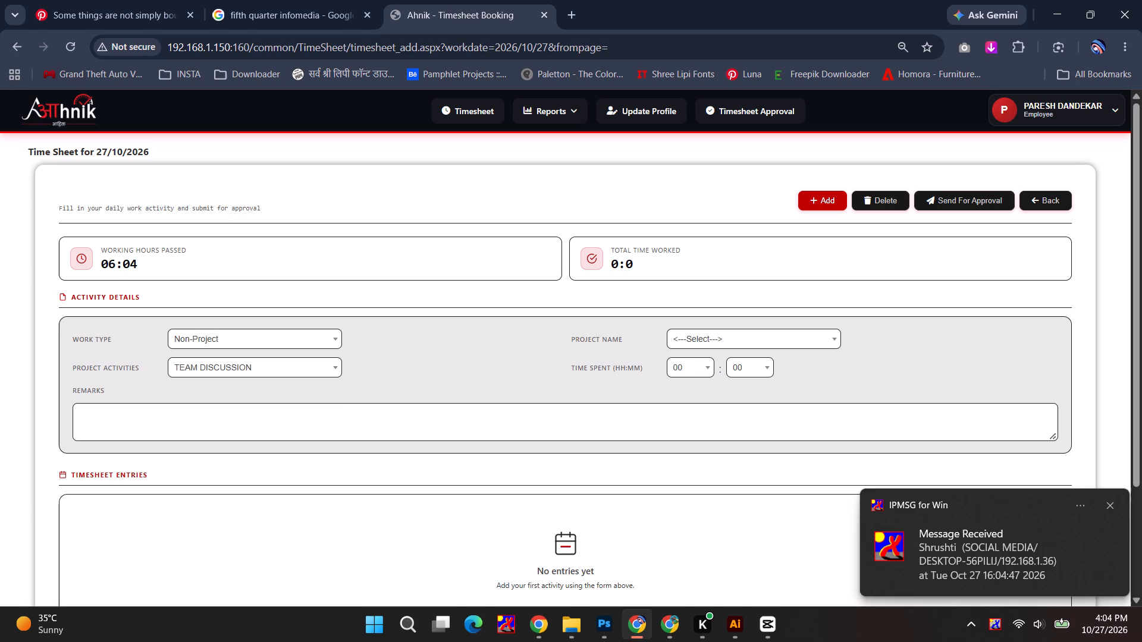
Set the time spent on the team discussion to 00:15.
click(702, 369)
click(689, 415)
click(695, 363)
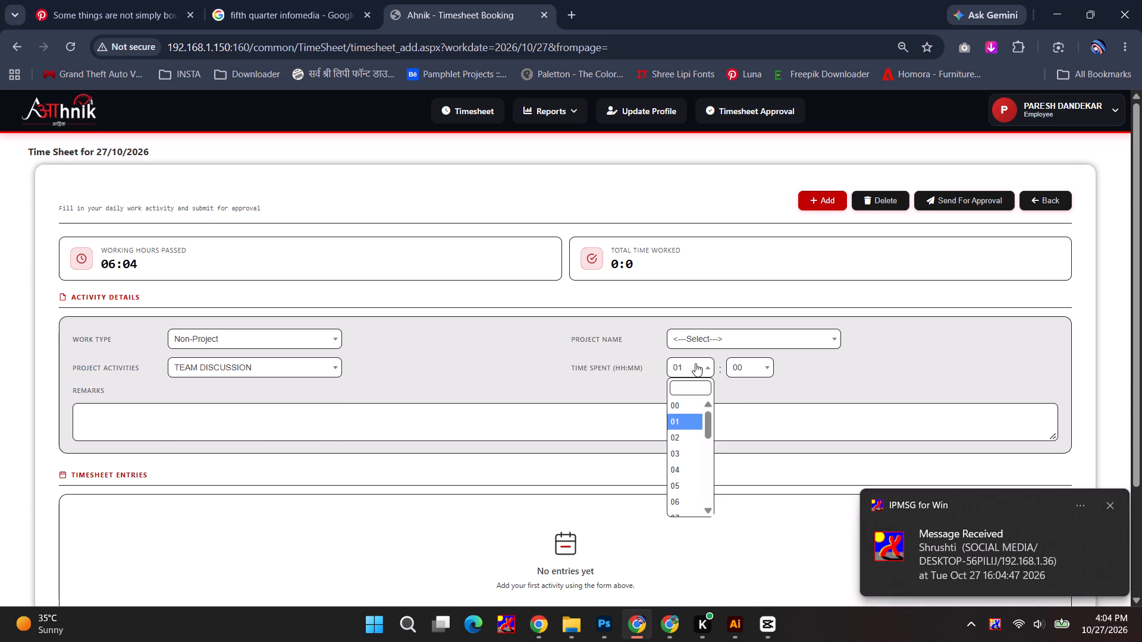
click(749, 373)
click(744, 454)
click(691, 372)
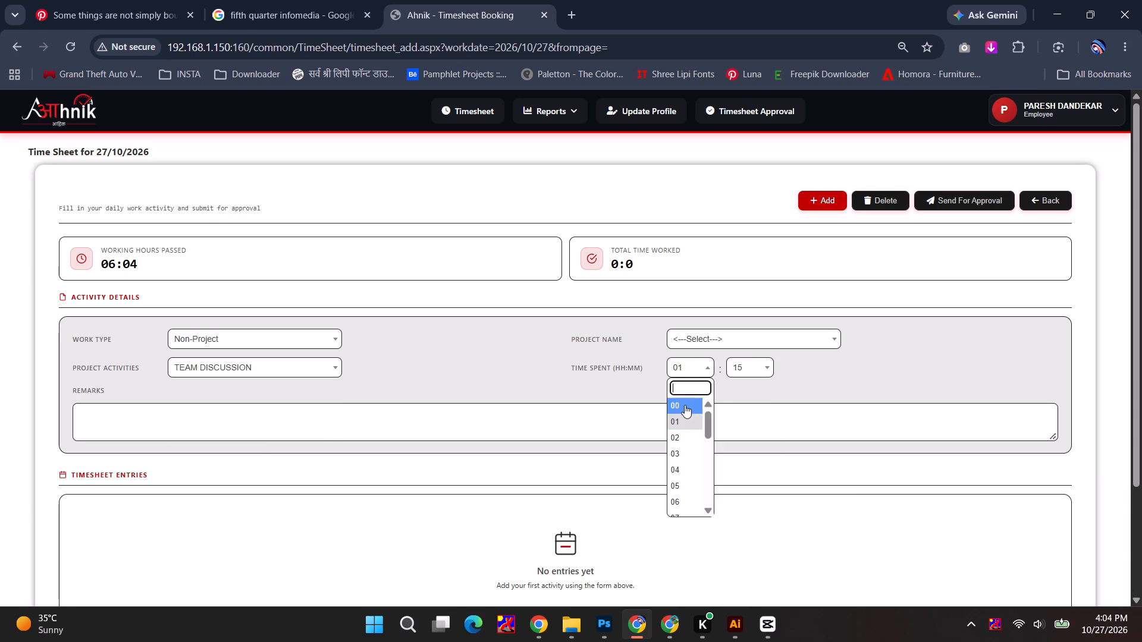
click(685, 405)
Enter the remark "Discussion with Team aboout to do list and line up with work" and add the entry.
click(592, 424)
text(Discussion with Team)
key(space)
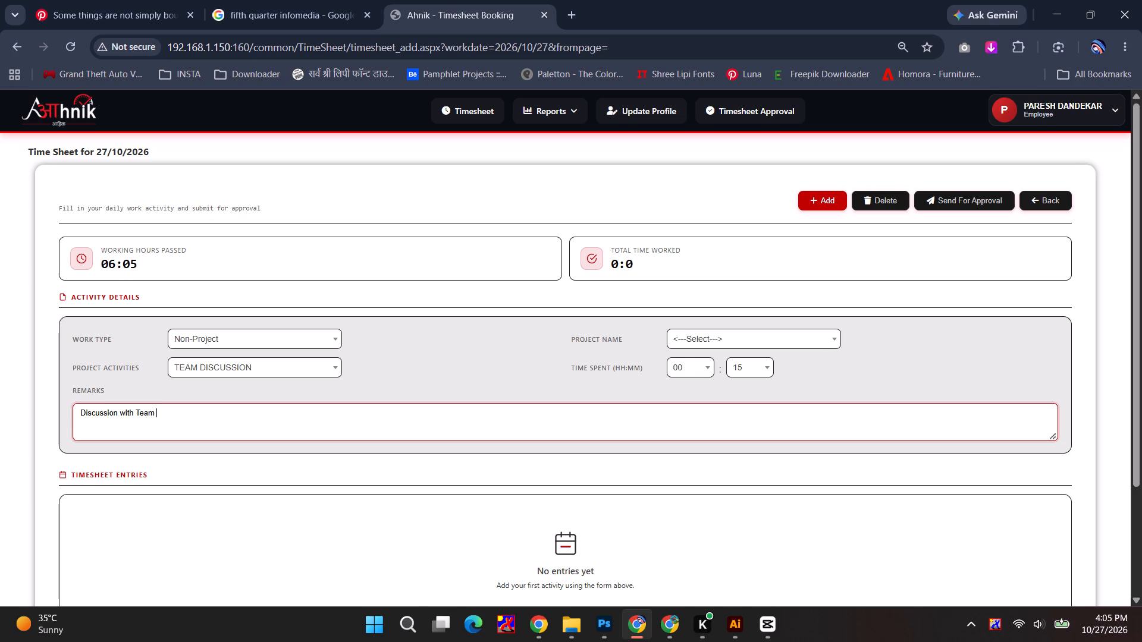
text(aboiy)
key(BackSpace)
key(BackSpace)
text(out)
key(space)
text(to do list and line up with)
key(space)
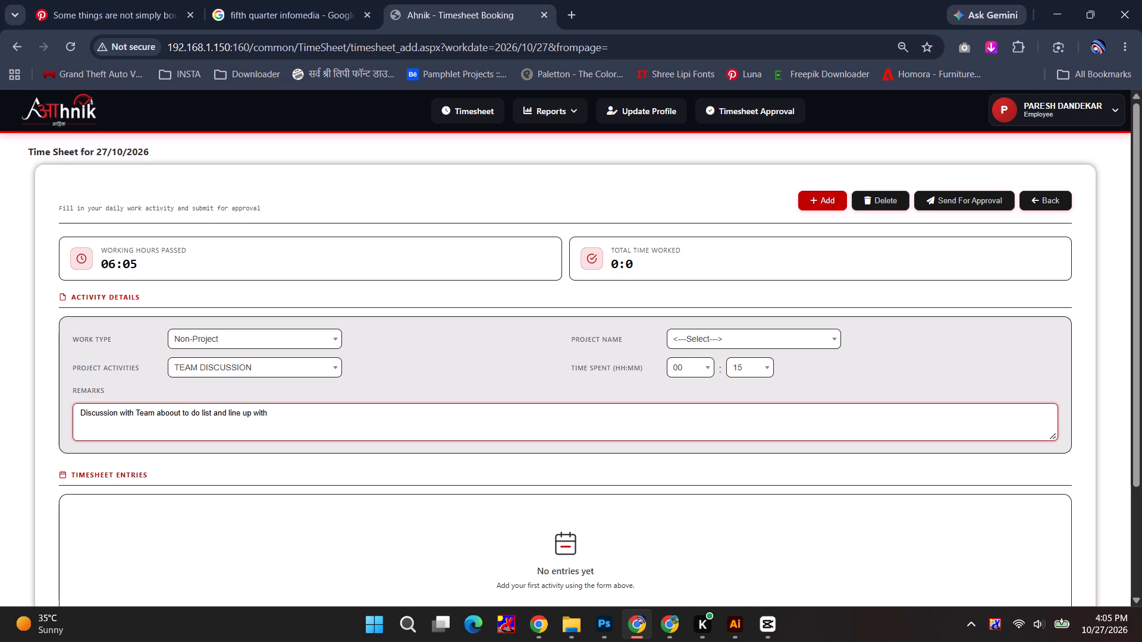
text(work)
key(ctrl+a)
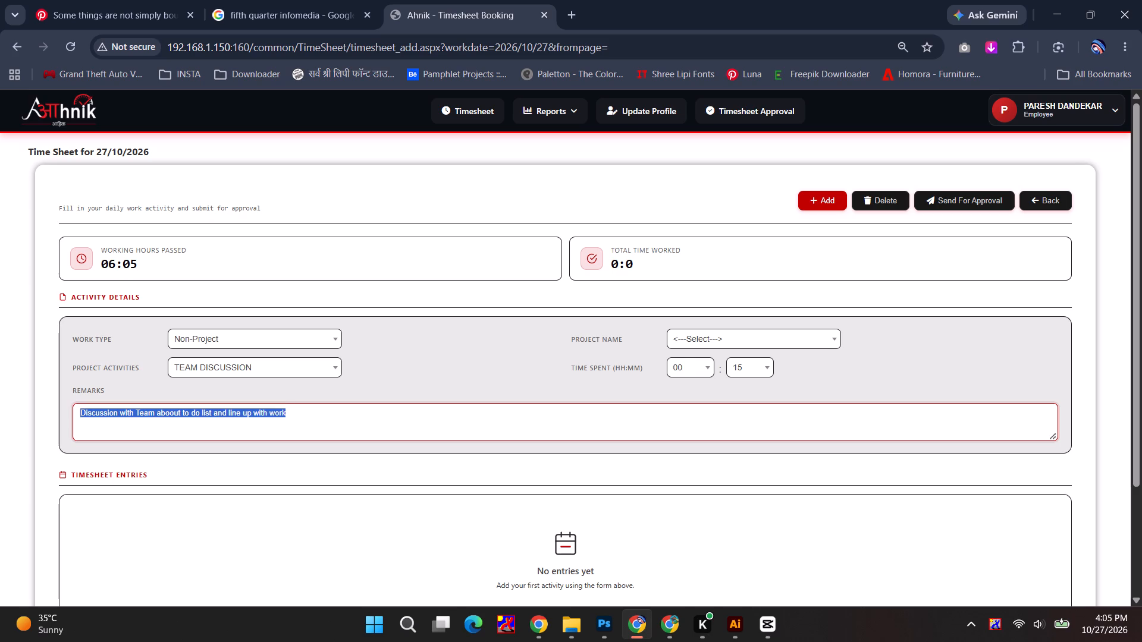
click(829, 207)
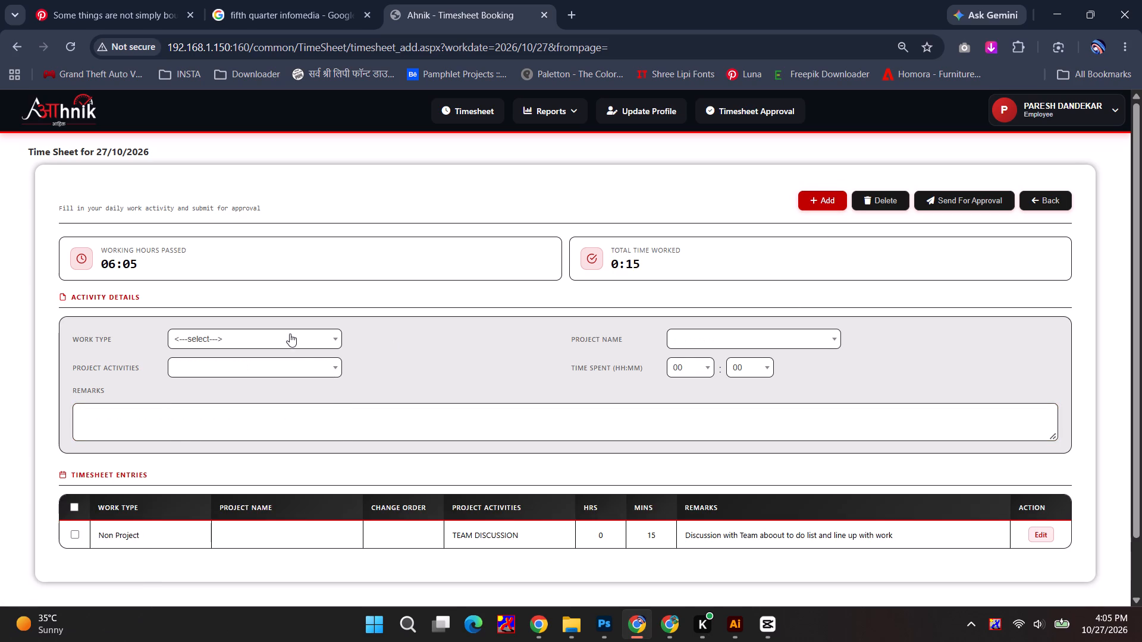
Begin another activity with work type Project and project name TOBUZ SOCIAL MEDIA & ADS.
click(290, 333)
click(224, 388)
key(alt+Tab)
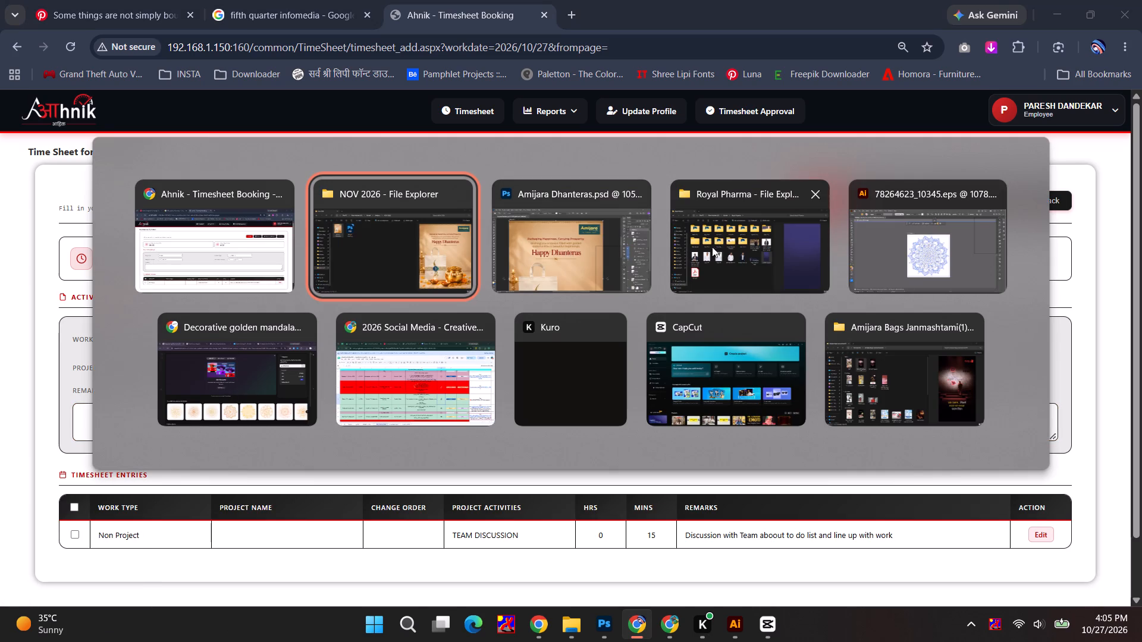
alt+click(370, 265)
key(alt+Tab)
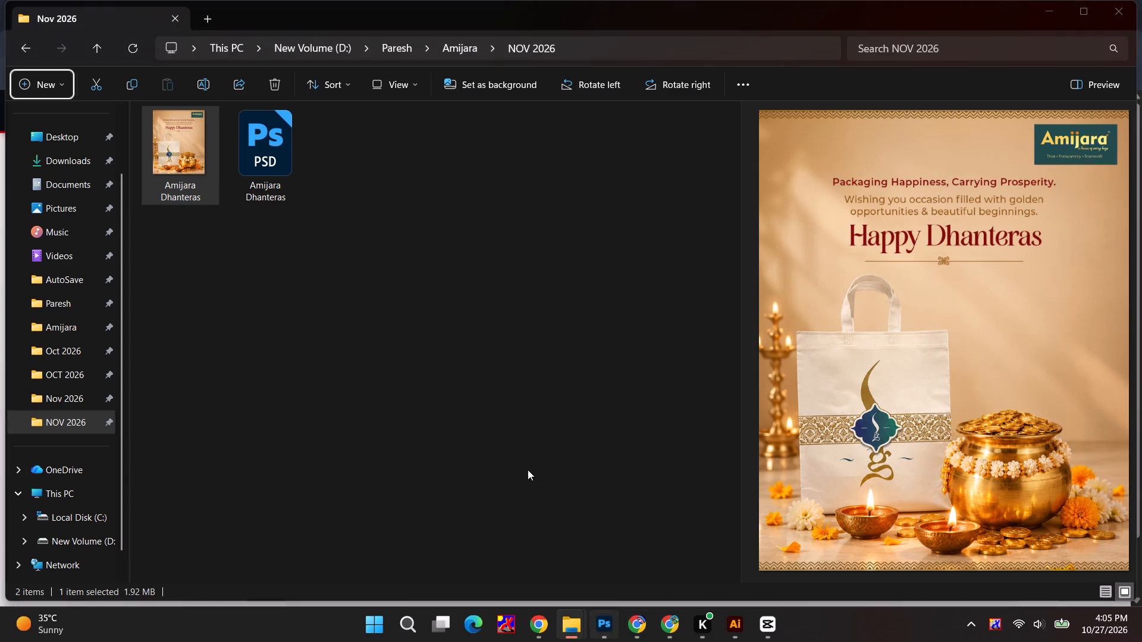
click(321, 369)
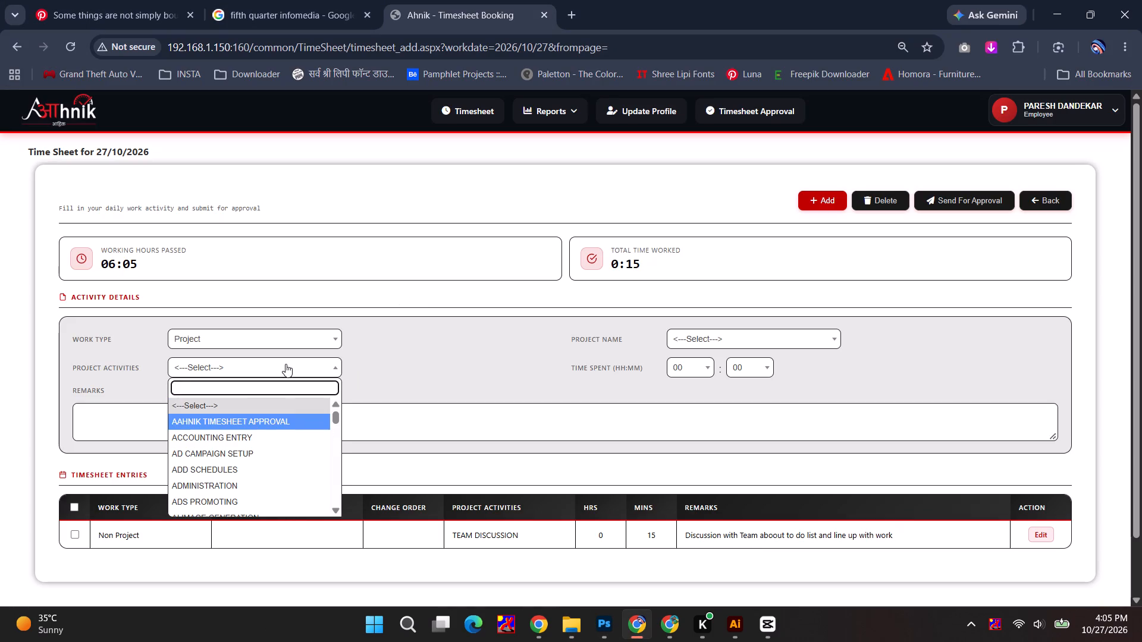
text(to)
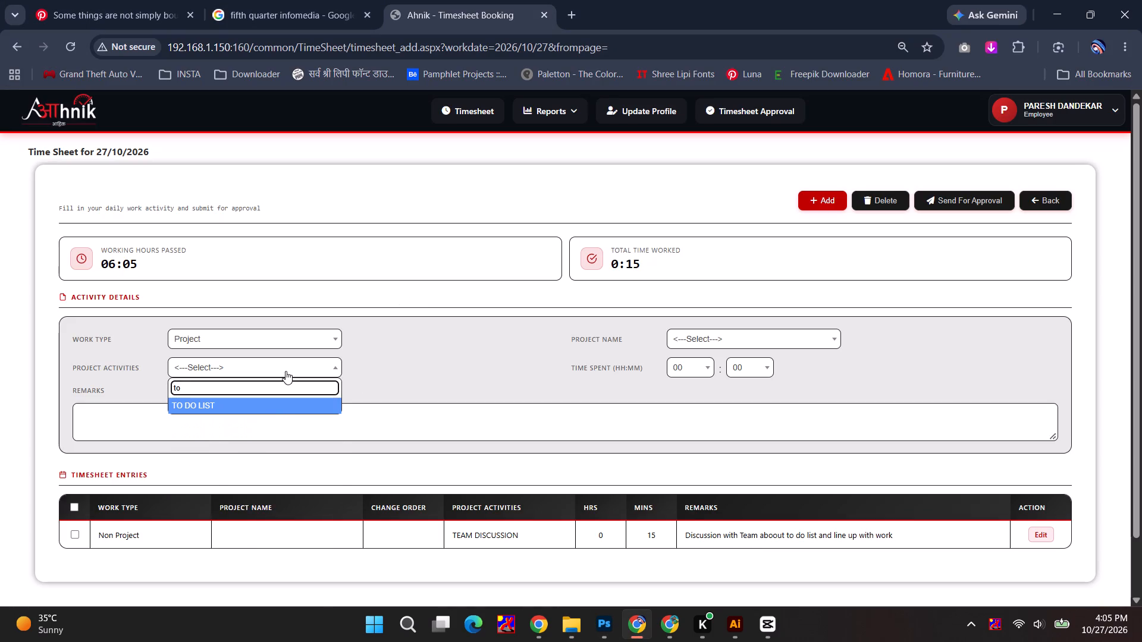
click(288, 365)
click(731, 341)
text(to)
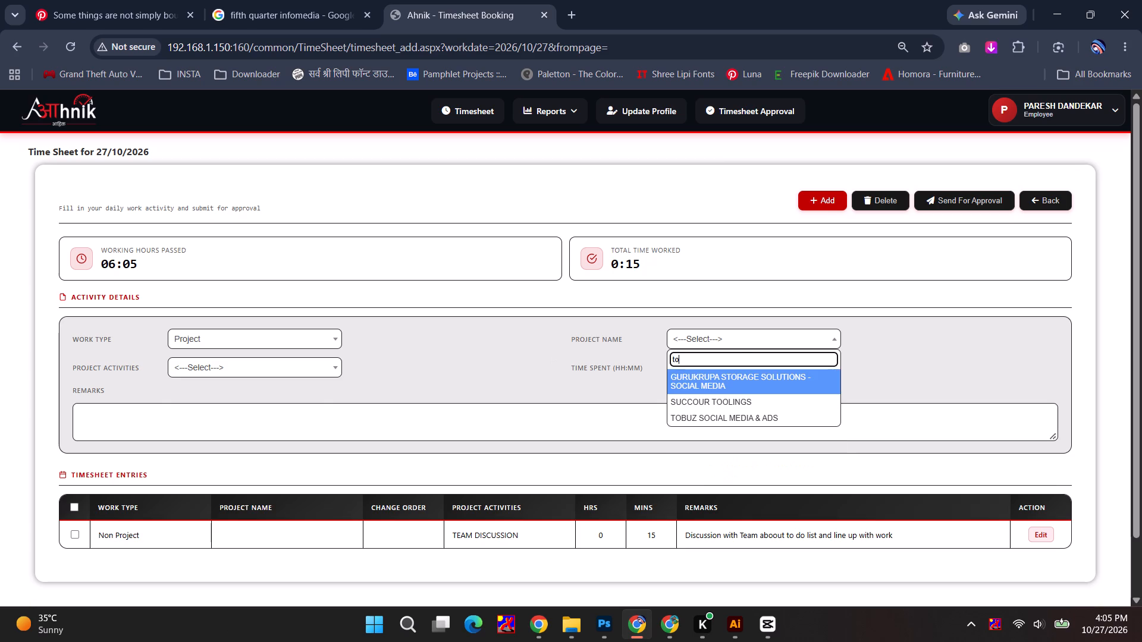
click(813, 426)
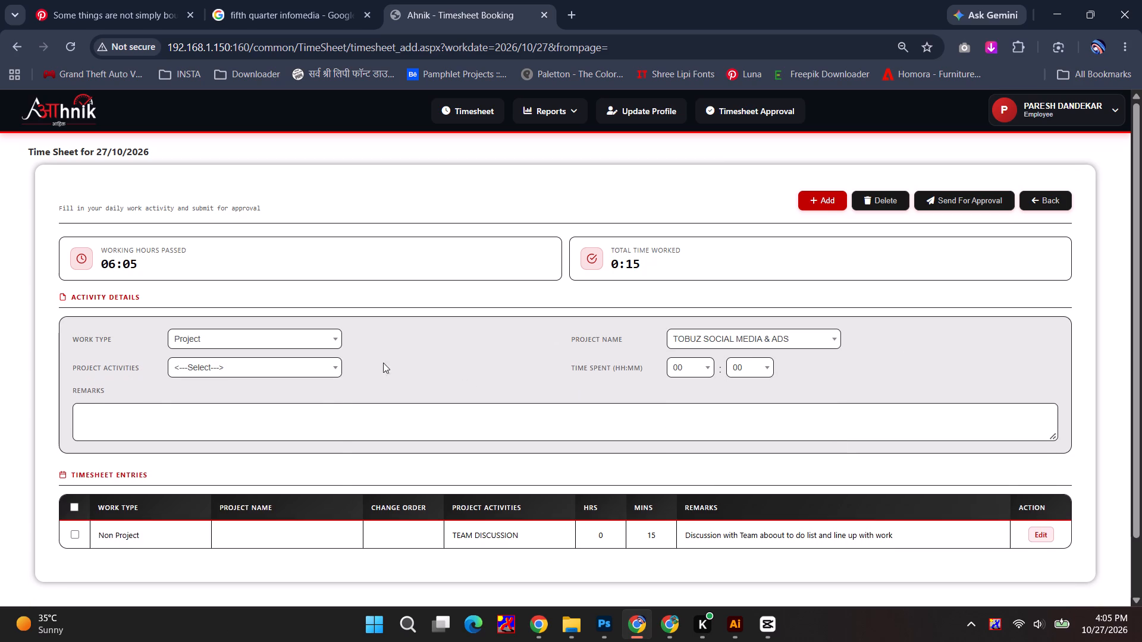
Set the project activity of the TOBUZ entry to CAROUSEL IMAGE COPY UPDATE.
click(313, 365)
text(stat)
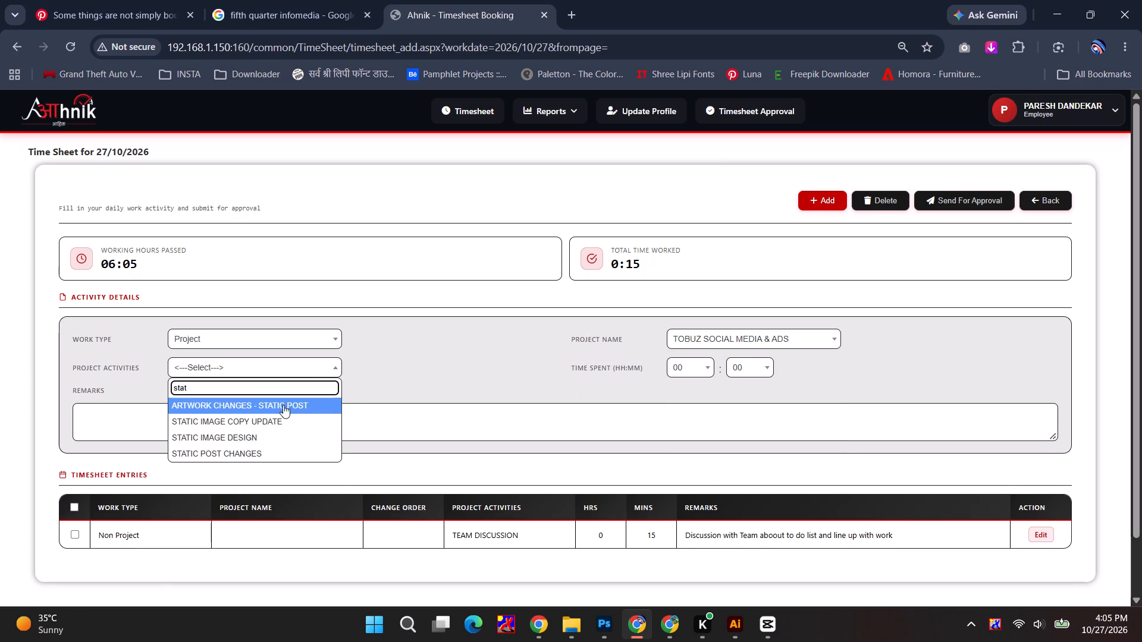
click(266, 391)
key(ctrl+a)
text(car)
key(Down)
key(Down)
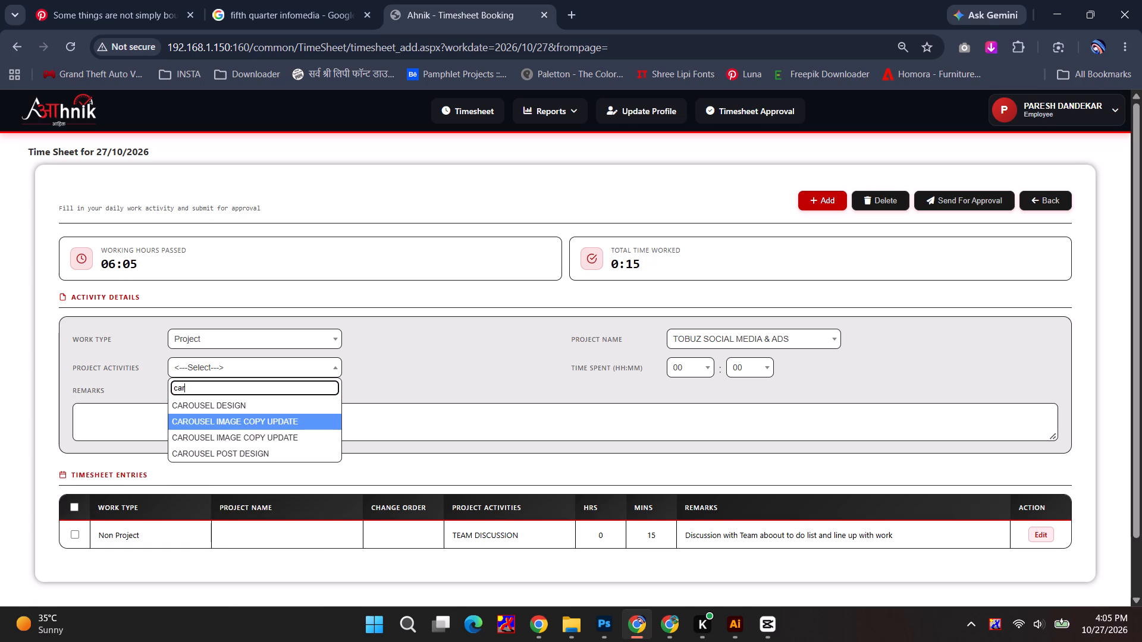
key(Up)
key(Return)
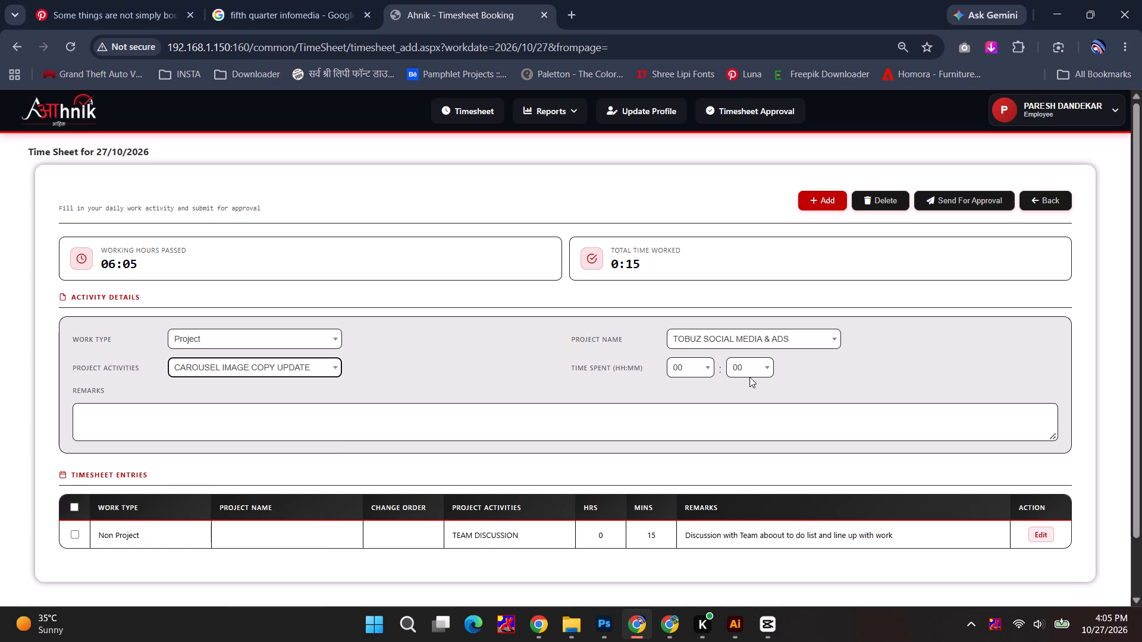
Add the TOBUZ entry with 00:10 time spent and the remark "Copy and CTA changes in all slides".
click(736, 373)
click(736, 438)
click(639, 425)
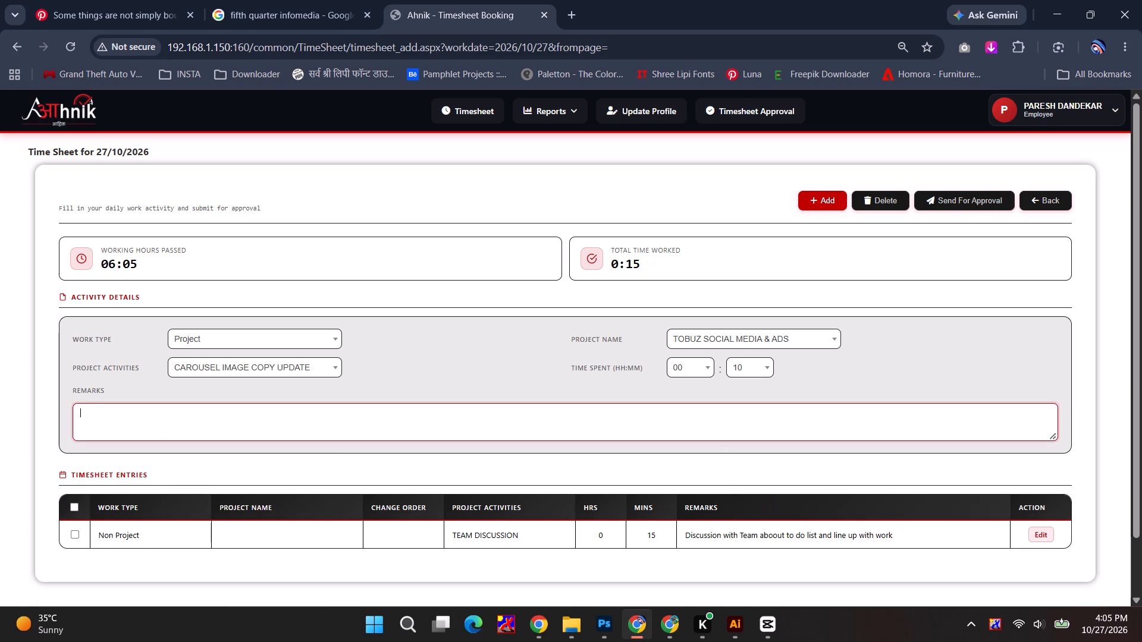
text(Copy and)
key(space)
text(CTA changes in all slides)
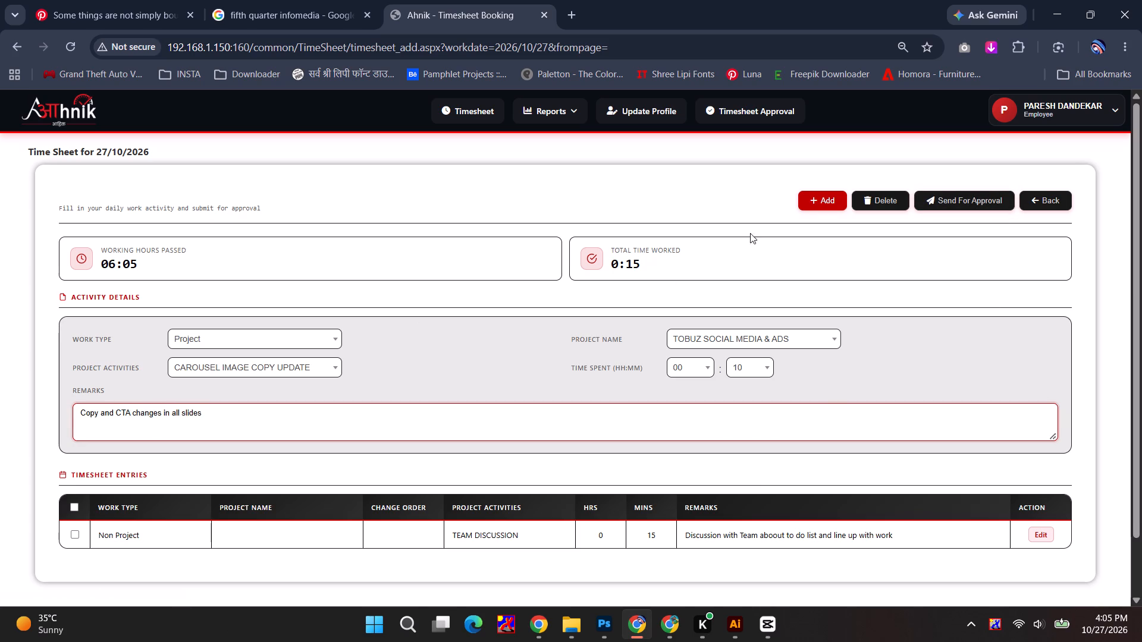
click(817, 204)
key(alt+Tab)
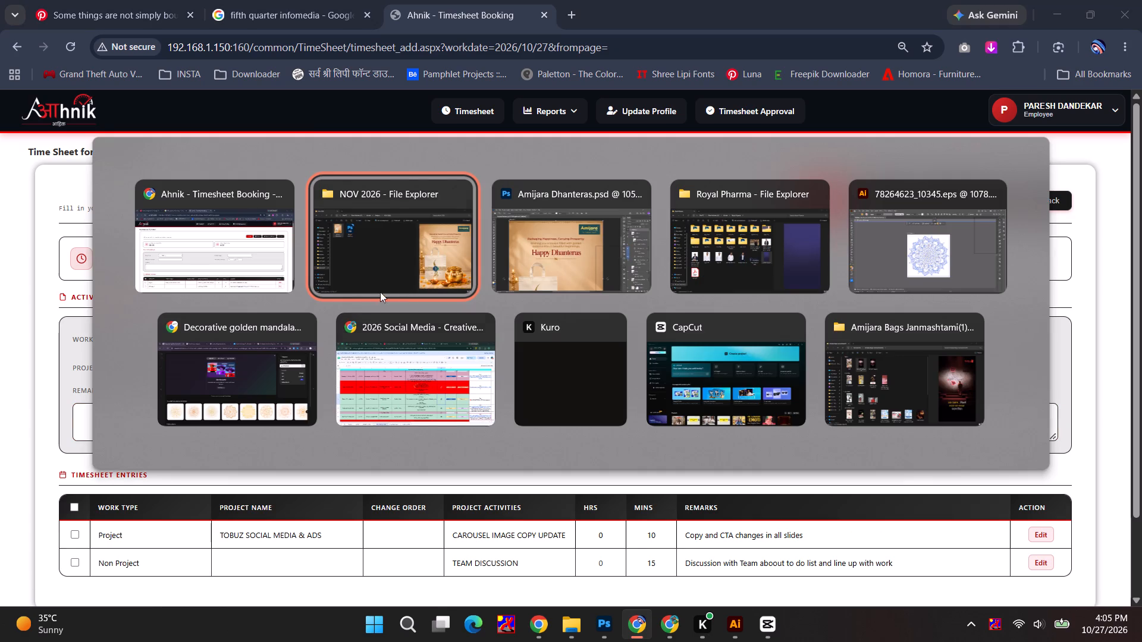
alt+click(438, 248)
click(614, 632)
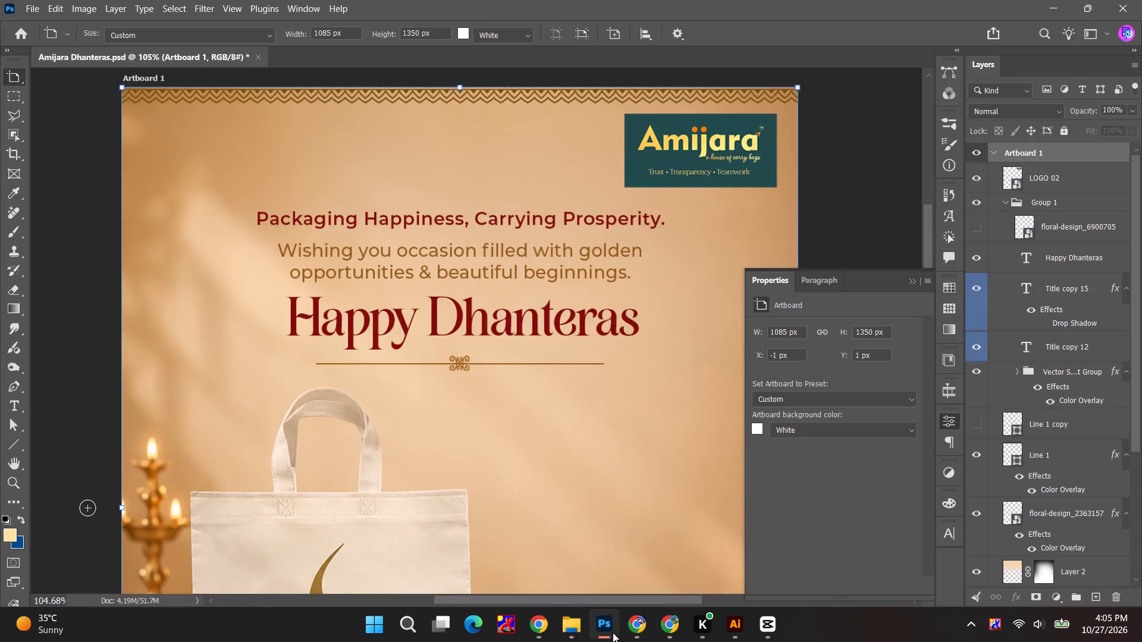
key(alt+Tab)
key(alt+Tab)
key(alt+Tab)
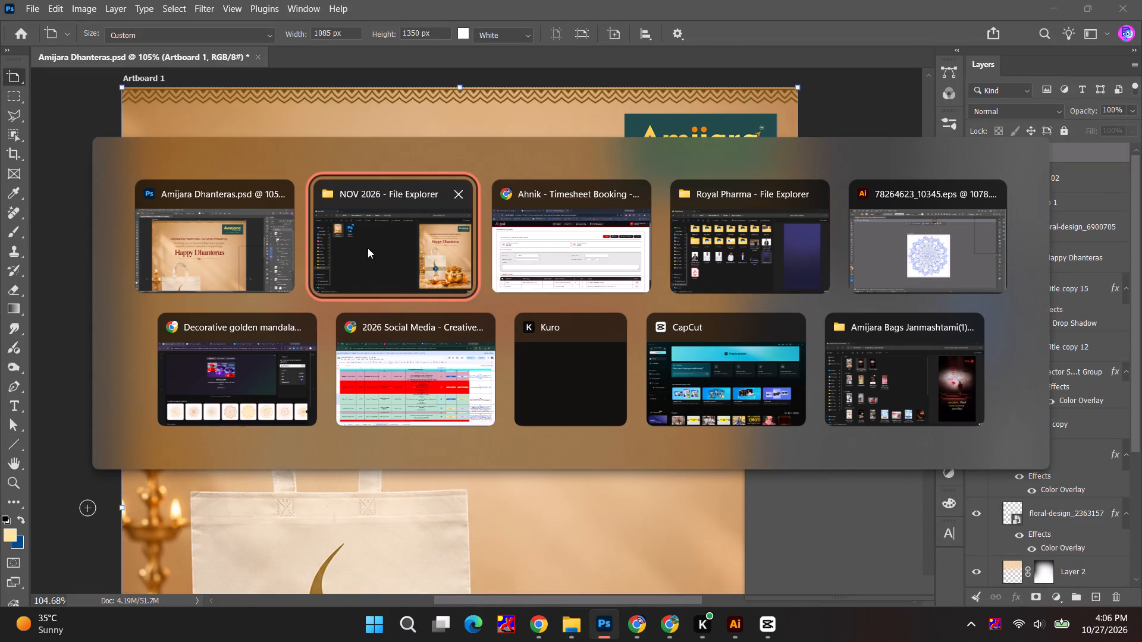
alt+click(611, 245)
Begin a Project entry for FLUCON COMPONENTS - SOCIAL MEDIA with the project activity STATIC IMAGE DESIGN.
click(248, 334)
click(183, 394)
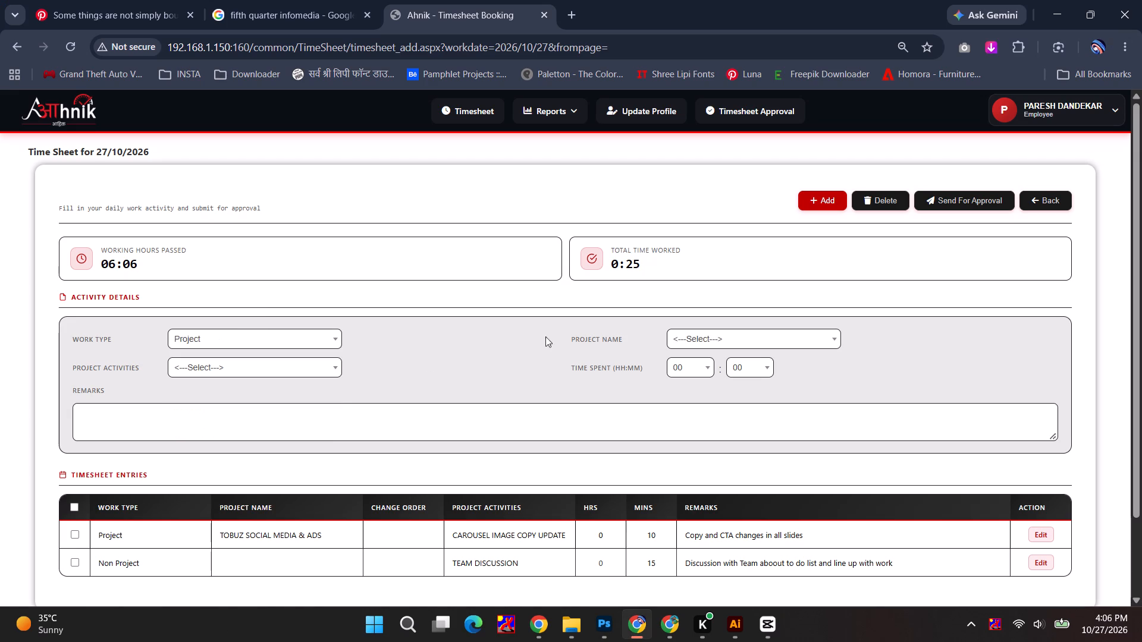
click(719, 336)
text(flu)
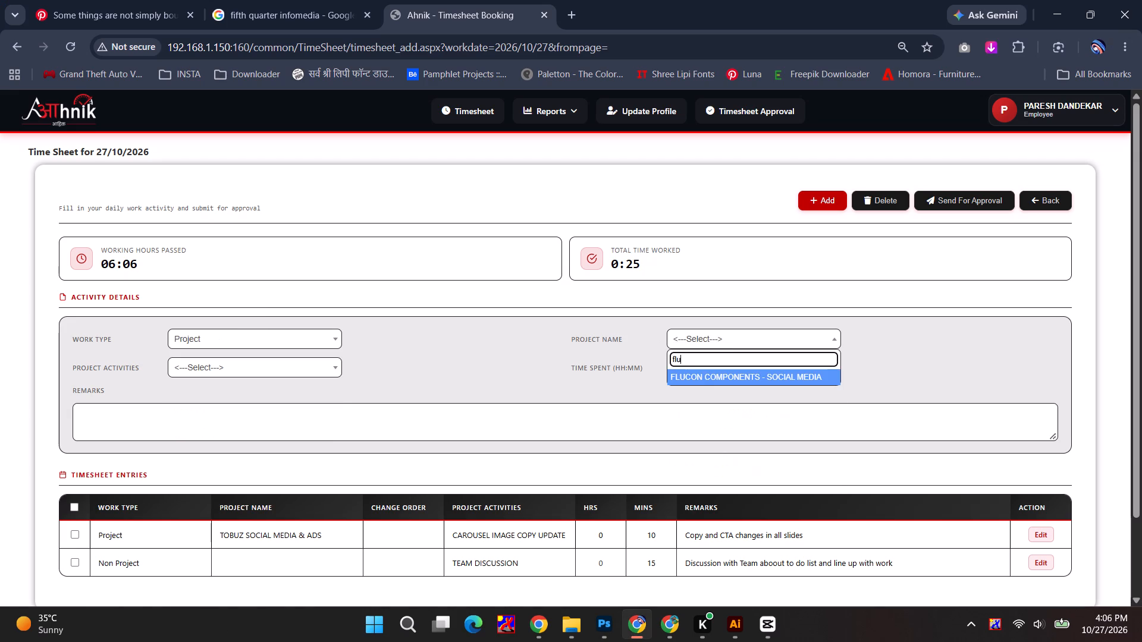
key(Return)
click(260, 361)
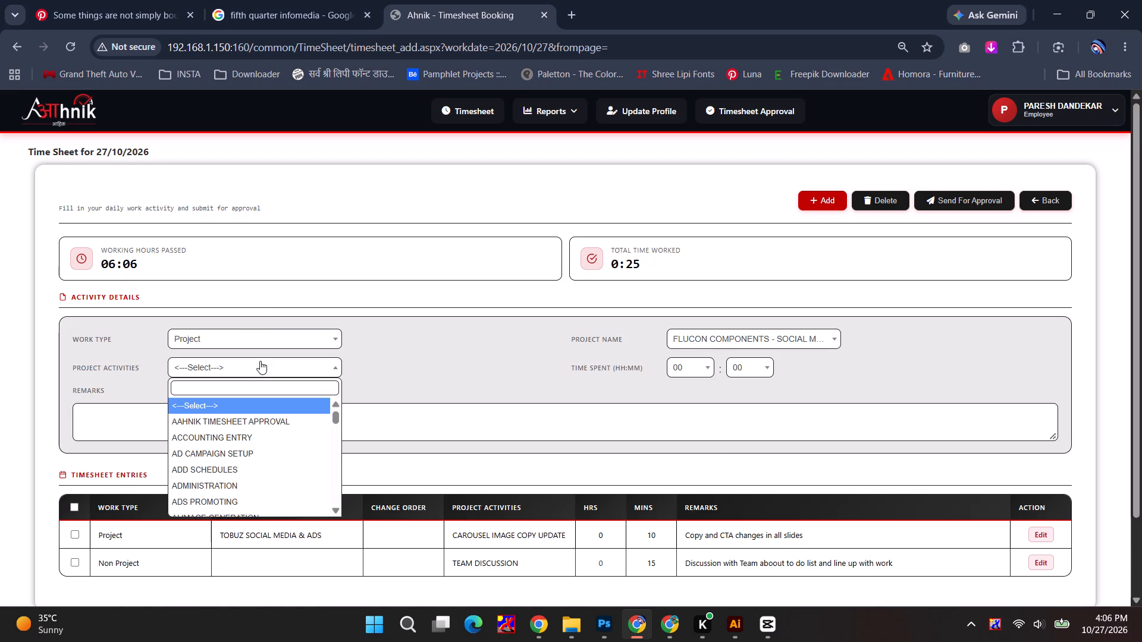
text(stat)
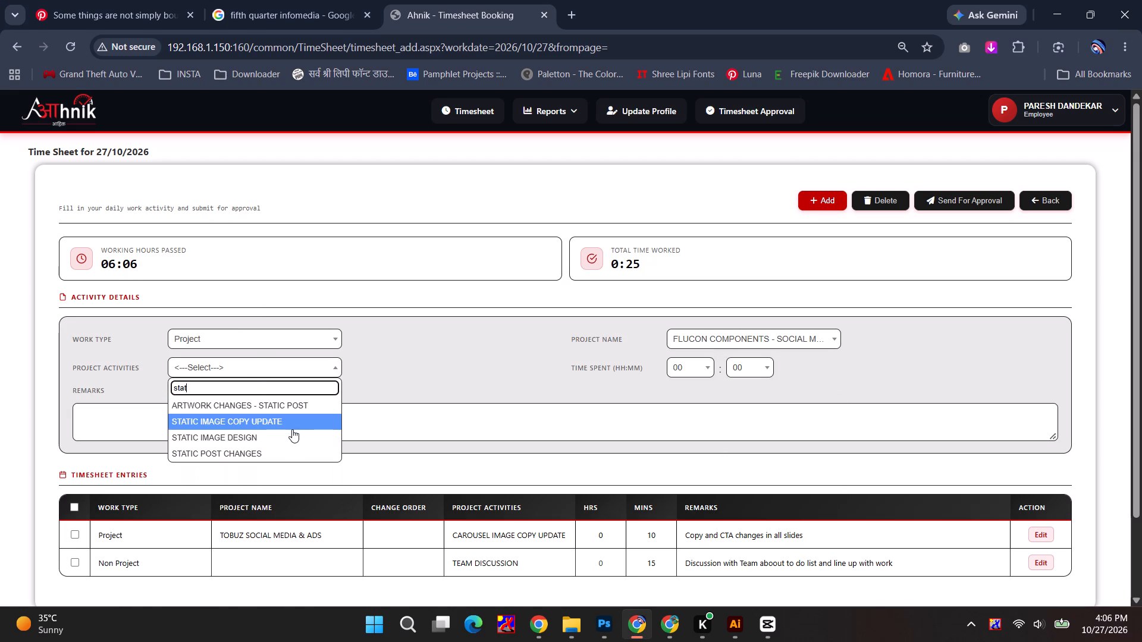
click(282, 442)
Set the time spent on the FLUCON entry to 02:15.
click(693, 364)
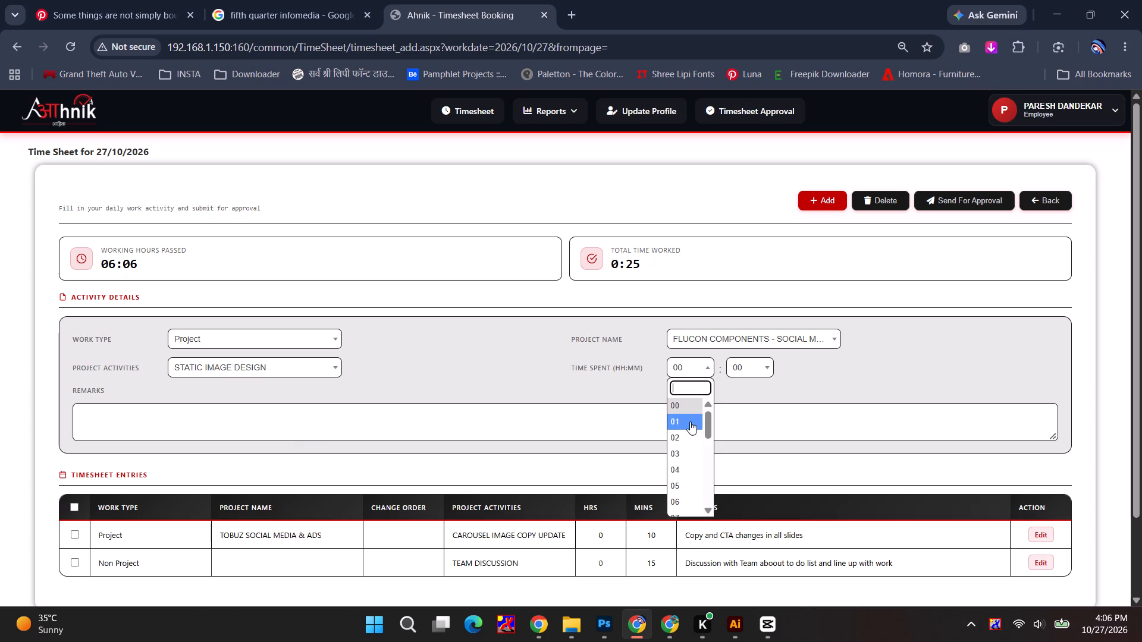
click(685, 436)
click(748, 362)
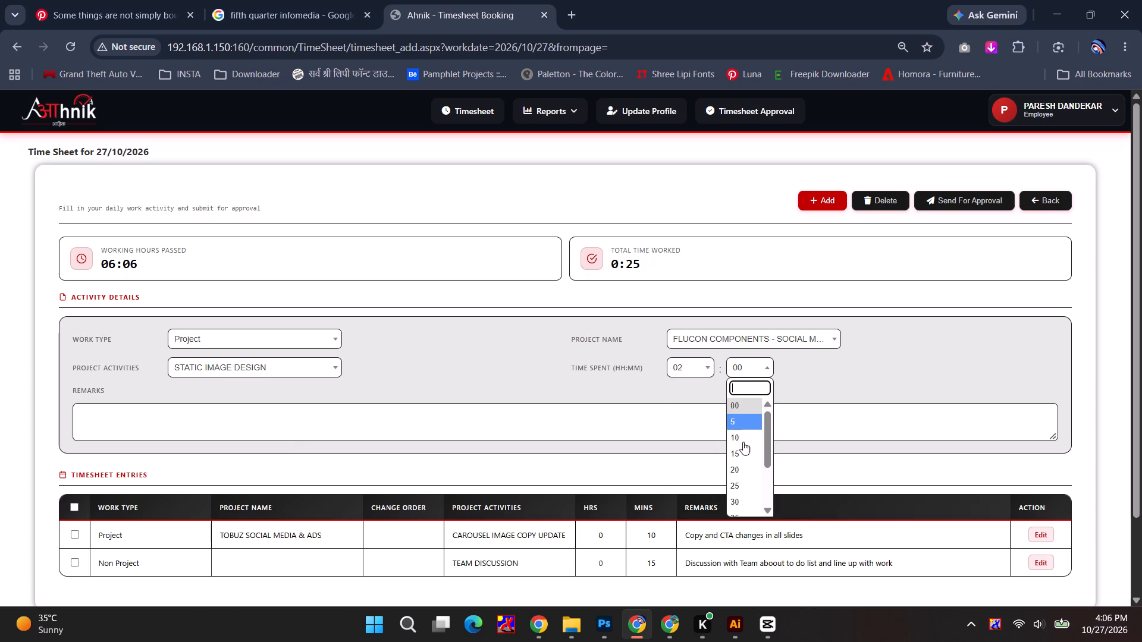
click(739, 448)
Enter the remark "Static Design ideation and layout design,typography (1 hr)" for the FLUCON entry.
click(732, 439)
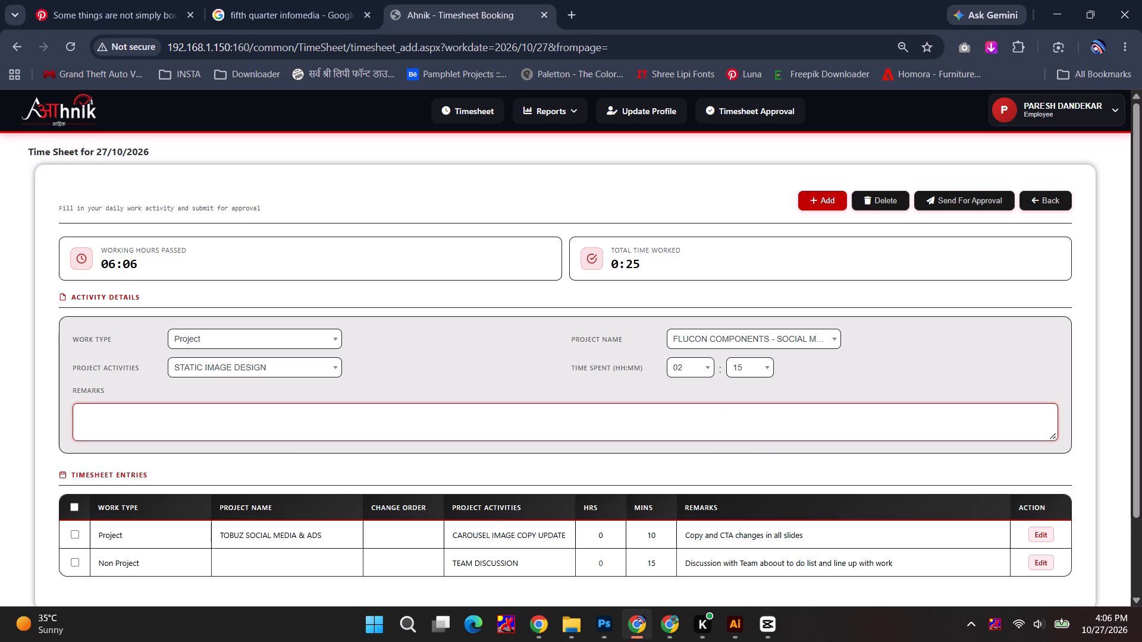
text(Stat)
key(BackSpace)
key(BackSpace)
key(BackSpace)
key(BackSpace)
key(BackSpace)
text(Stat)
key(BackSpace)
key(BackSpace)
key(BackSpace)
key(BackSpace)
key(BackSpace)
text(Static Deso)
key(BackSpace)
text(ign ideation and layour)
key(BackSpace)
text(t design)
key(space)
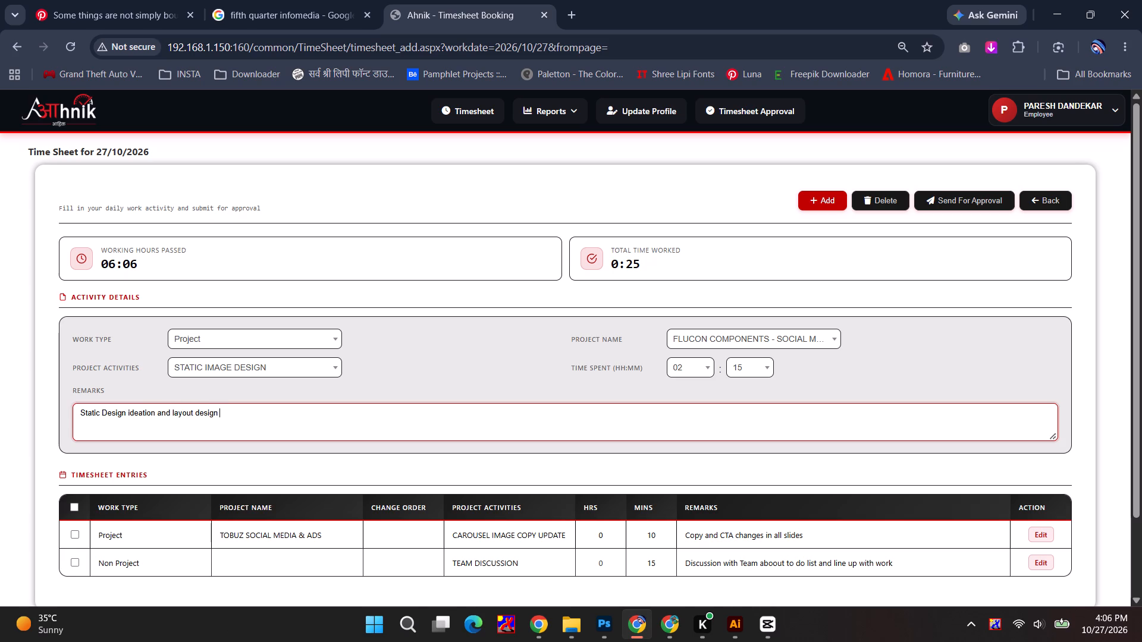
key(BackSpace)
key(comma)
text(typography ())
key(Left)
text(1 h)
key(r)
Duplicate the whole remark text onto a second line of the remarks.
key(ctrl+a)
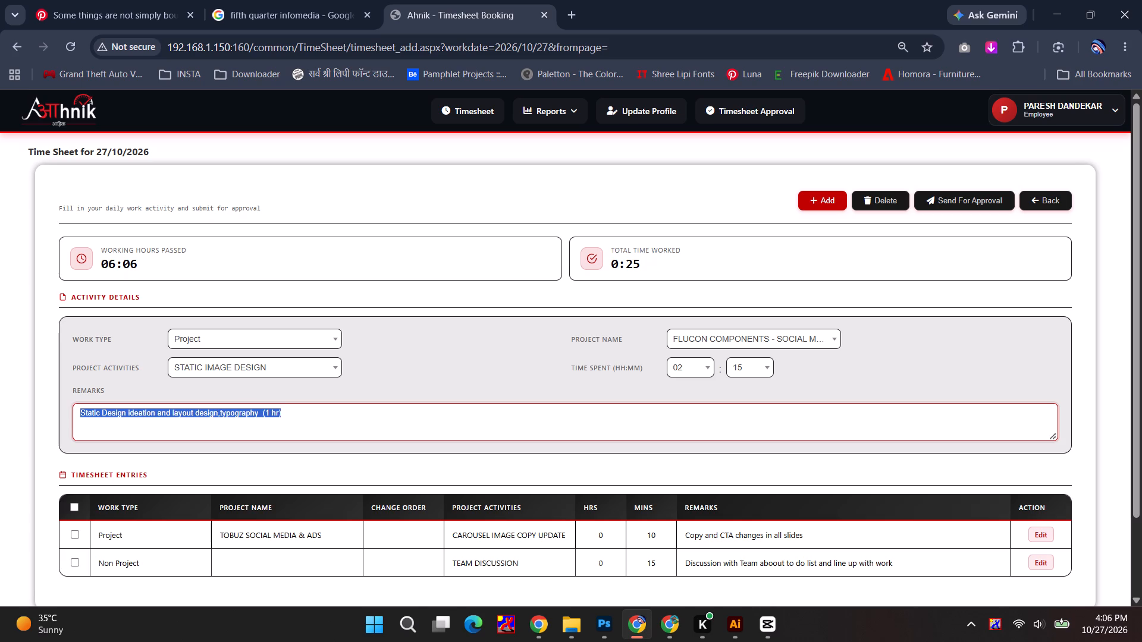
key(ctrl+c)
key(Right)
key(shift+Return)
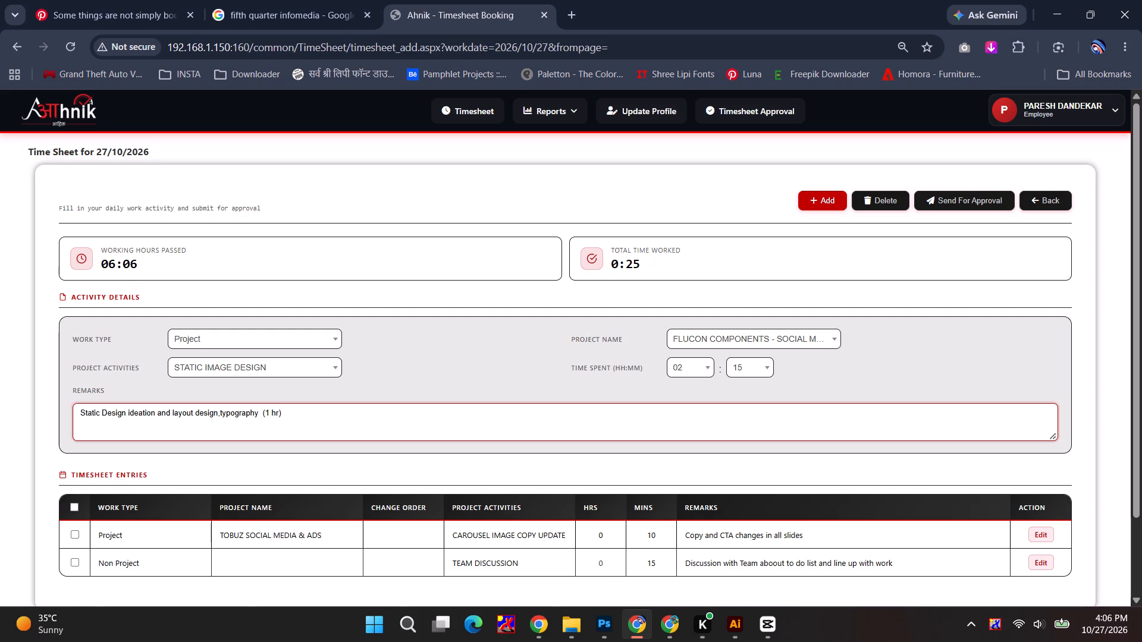
key(ctrl+v)
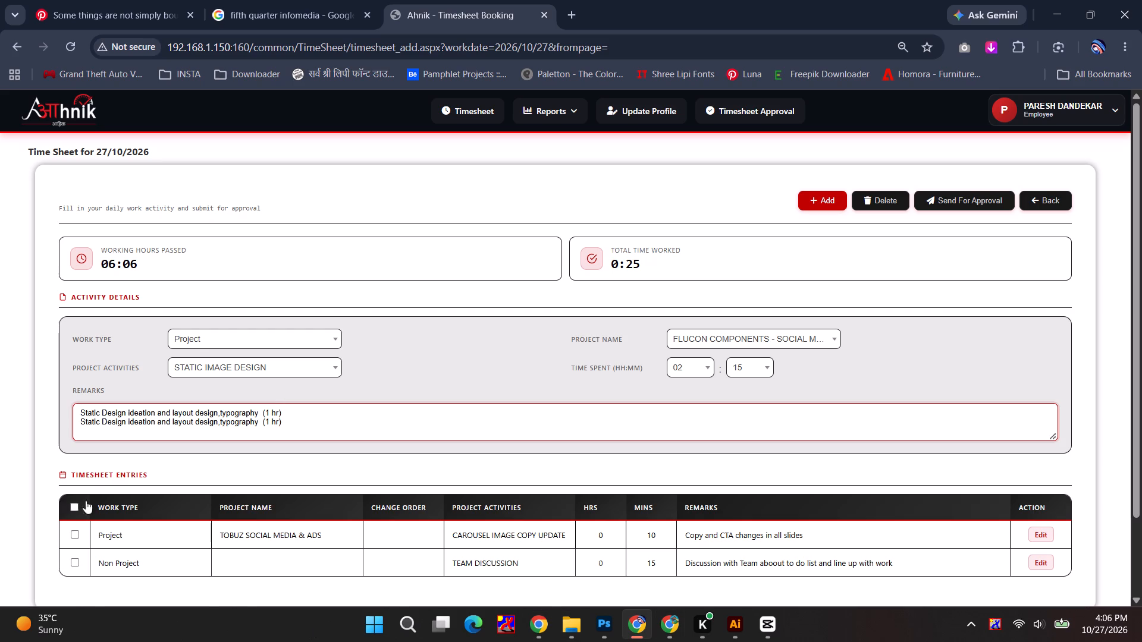
Reword the start of the second remark line from "Static Design ideation" to "Dhanteras static ideation".
double_click(88, 426)
text(Dhanteras)
key(space)
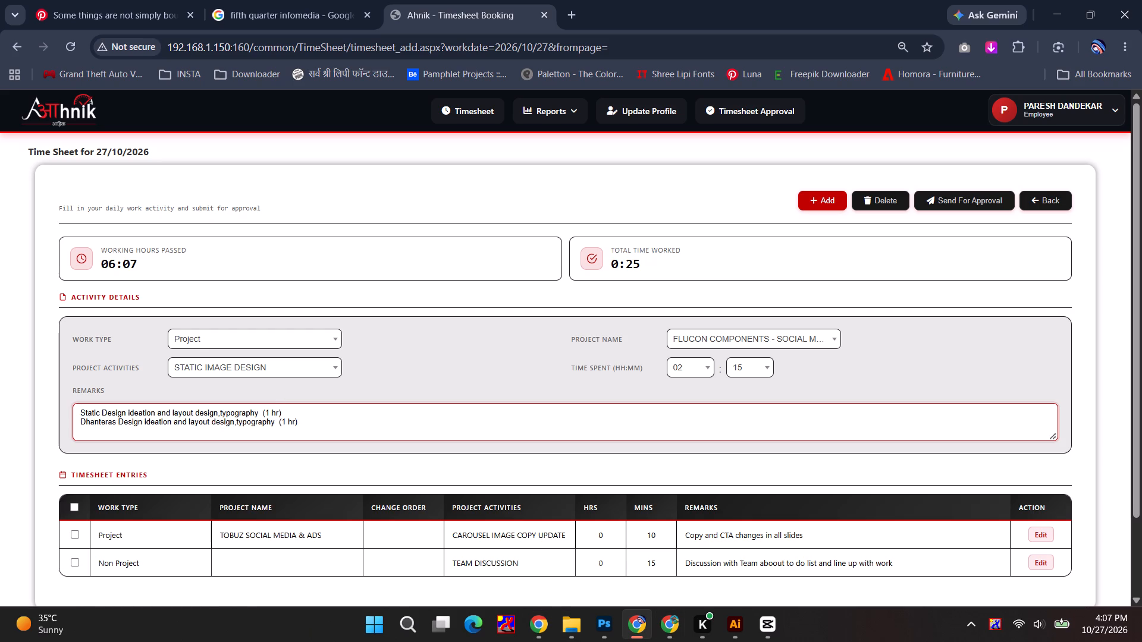
text(statuc)
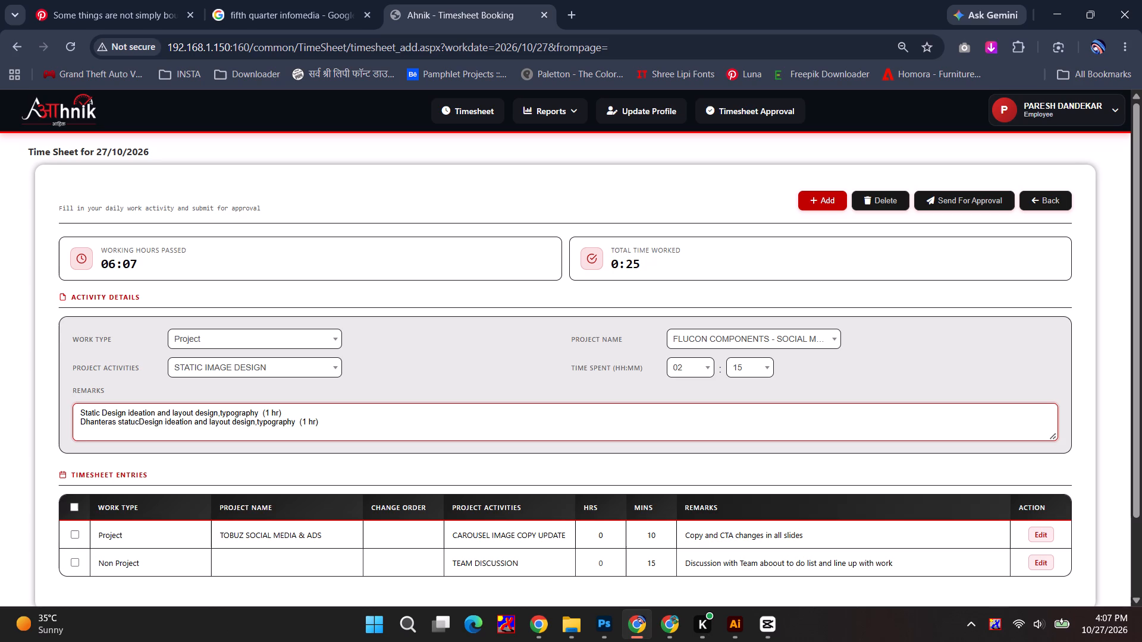
key(BackSpace)
key(BackSpace)
text(ic)
key(space)
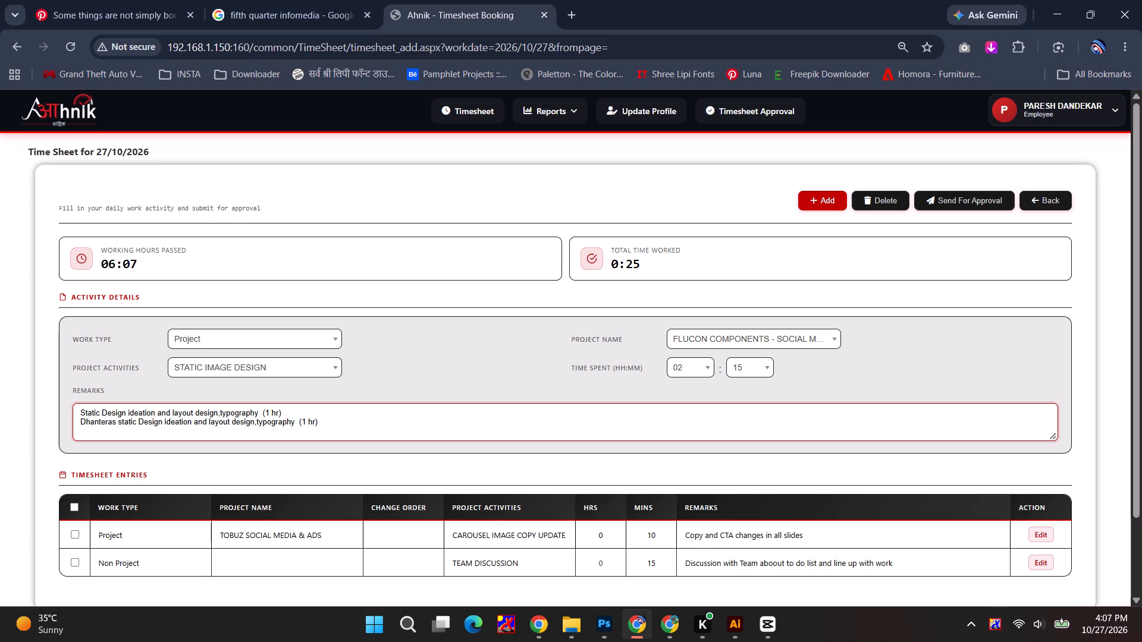
key(Delete)
key(Delete)
key(Delete)
key(Delete)
key(Delete)
key(Delete)
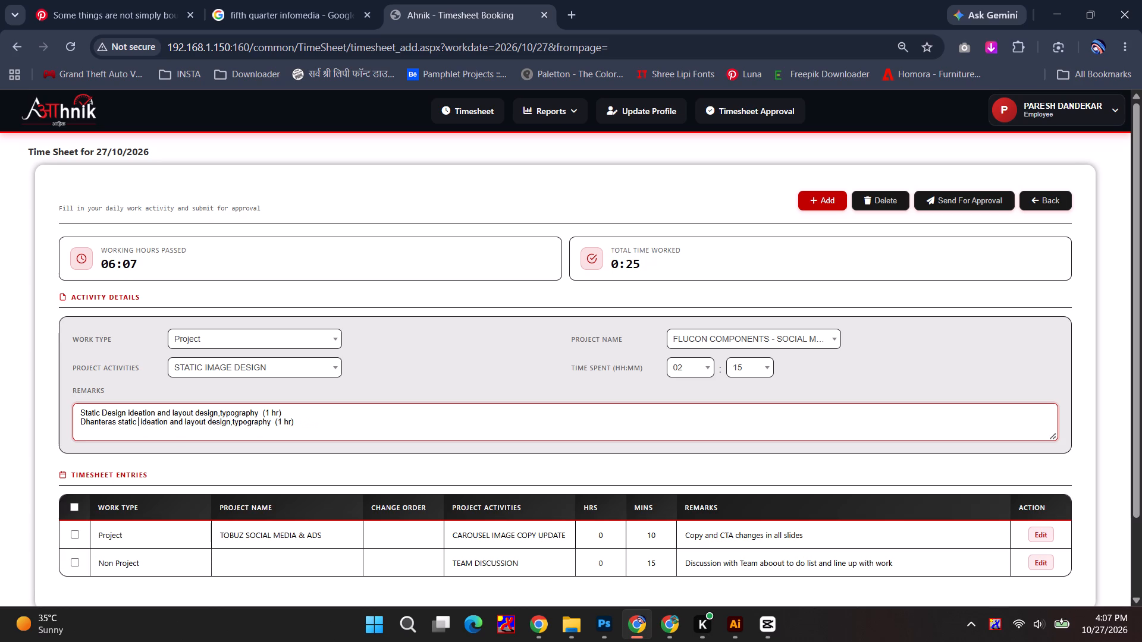
key(Delete)
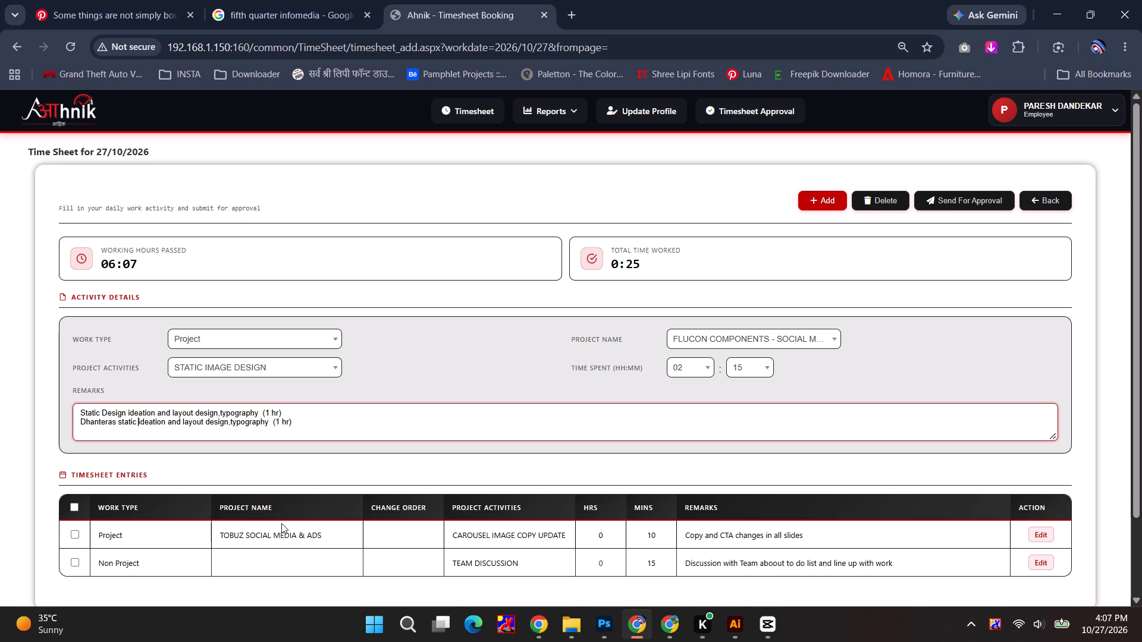
Set the bracketed duration in the first remark line to 1:10 hr.
click(370, 428)
click(280, 423)
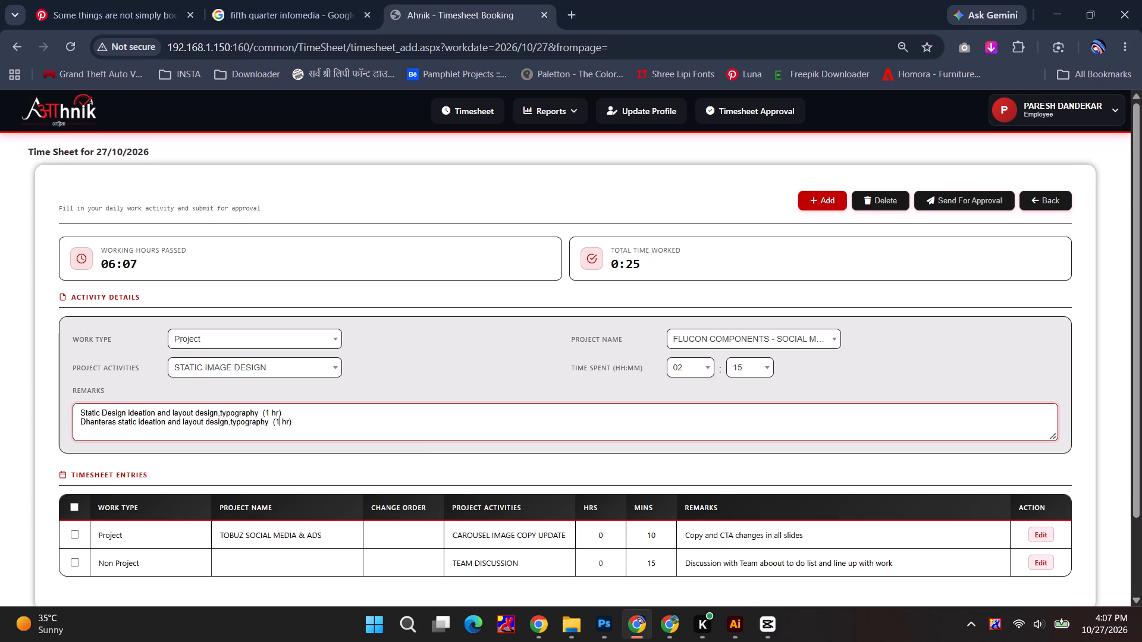
click(278, 410)
key(space)
key(BackSpace)
key(BackSpace)
key(BackSpace)
key(BackSpace)
text(:)
key(space)
key(BackSpace)
text(10 hr)
key(space)
key(equal)
key(BackSpace)
key(BackSpace)
Set the bracketed duration in the second remark line to 1:05 hr.
drag(280, 413, 274, 413)
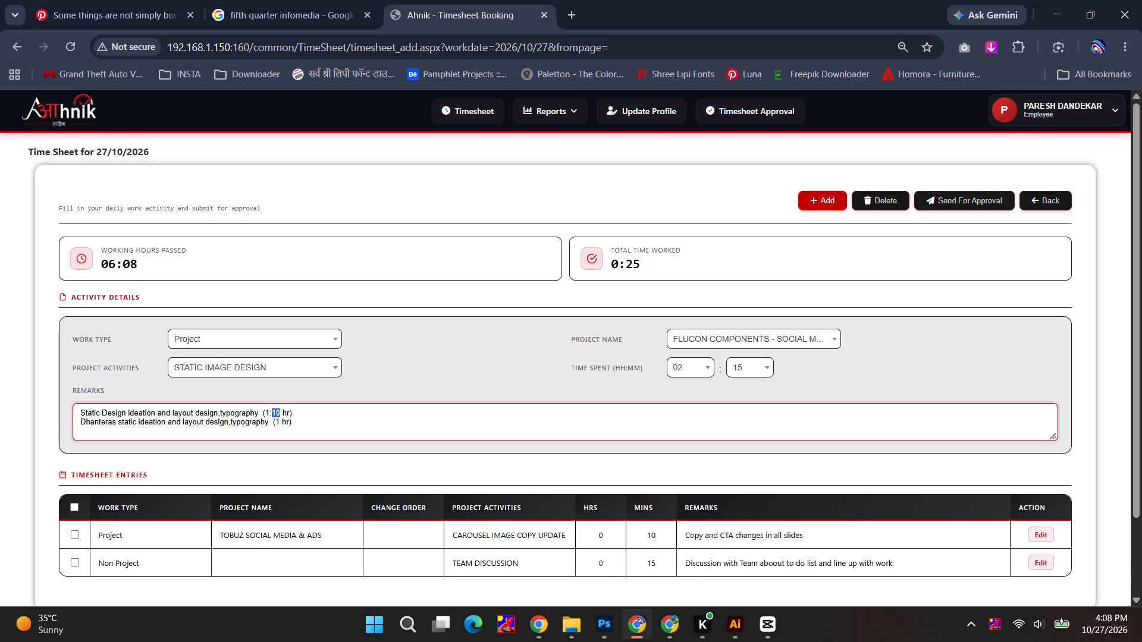
drag(274, 413, 269, 413)
key(ctrl+c)
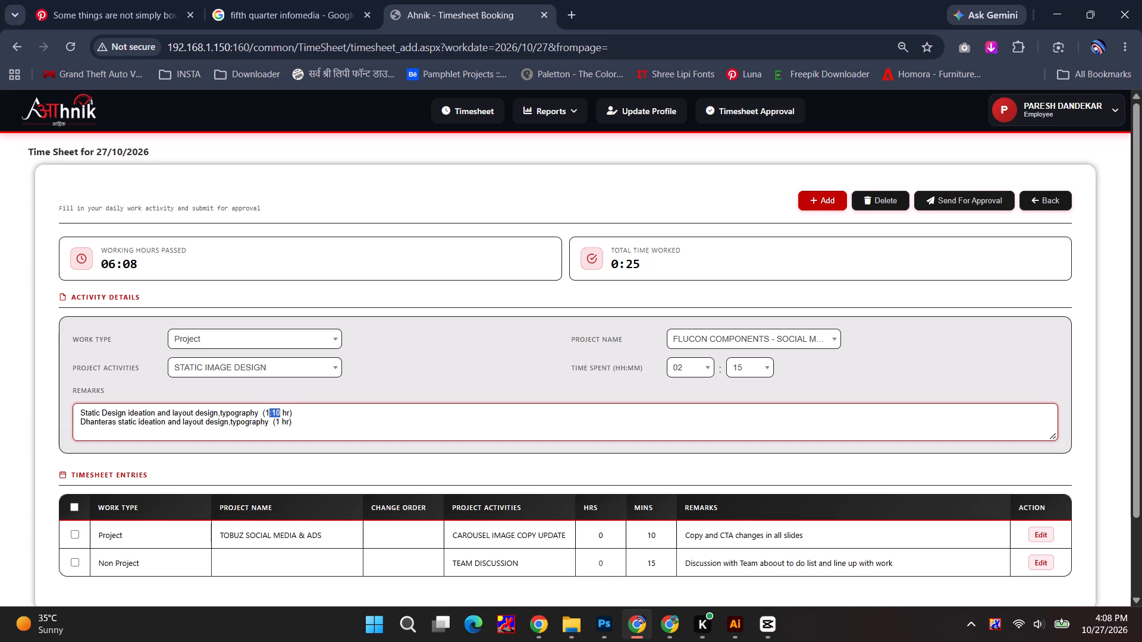
click(283, 417)
click(281, 426)
key(shift+colon)
key(5)
click(283, 422)
key(0)
click(183, 424)
key(Left)
key(Right)
key(shift+Right)
key(shift+Right)
key(shift+Right)
key(shift+Right)
key(shift+Right)
key(shift+Right)
key(shift+Right)
key(shift+Right)
key(shift+Right)
key(shift+Right)
key(shift+Right)
key(shift+Right)
key(shift+Right)
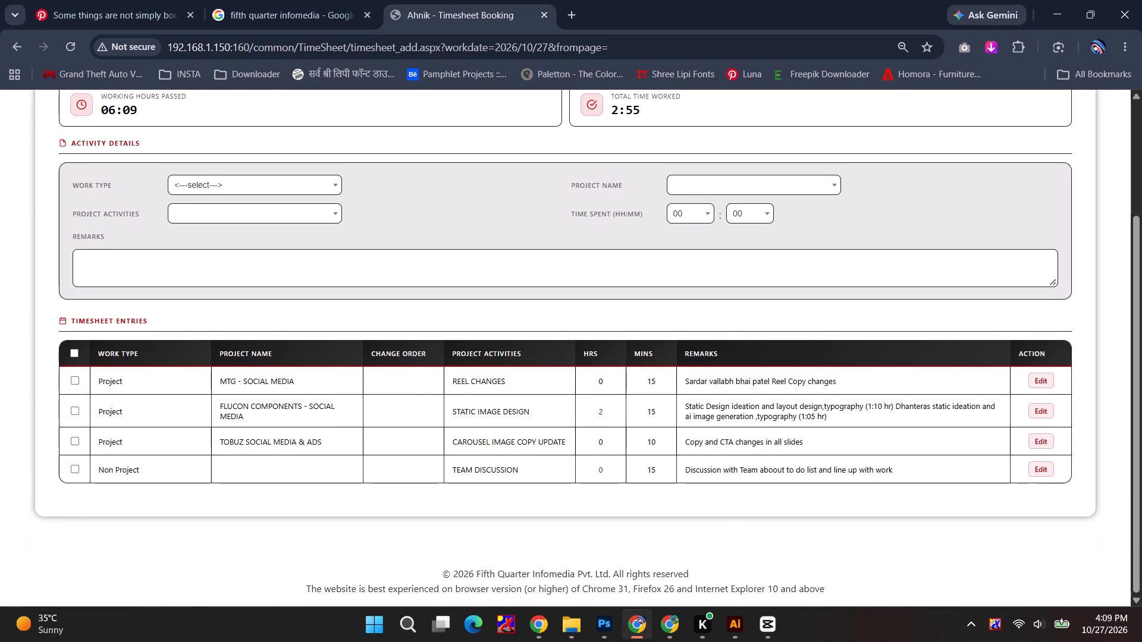
click(258, 181)
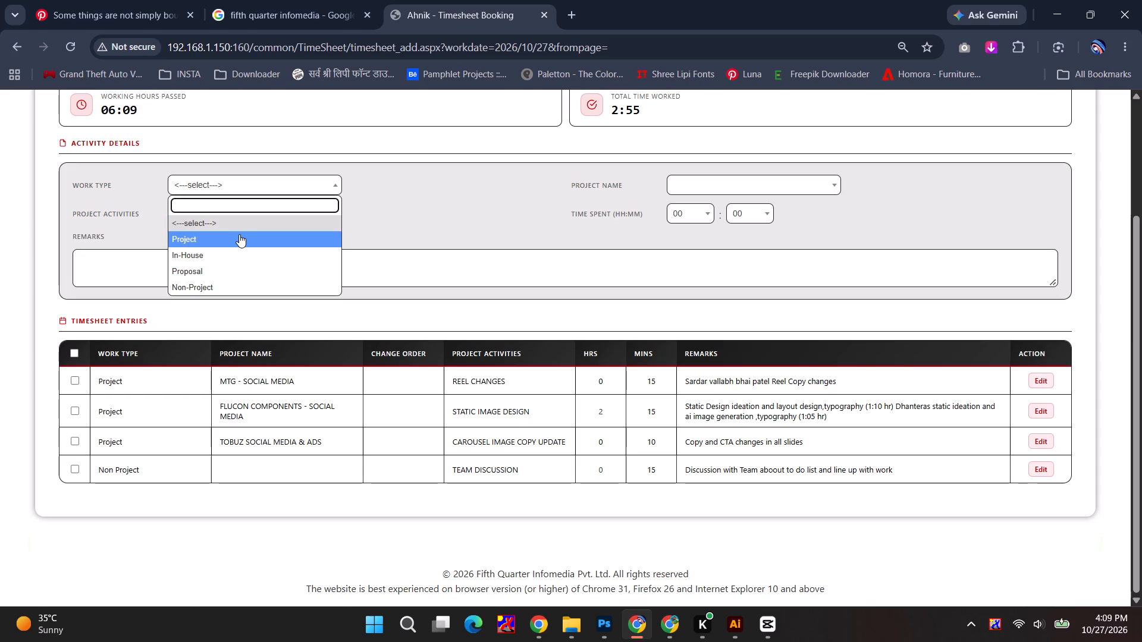
click(232, 282)
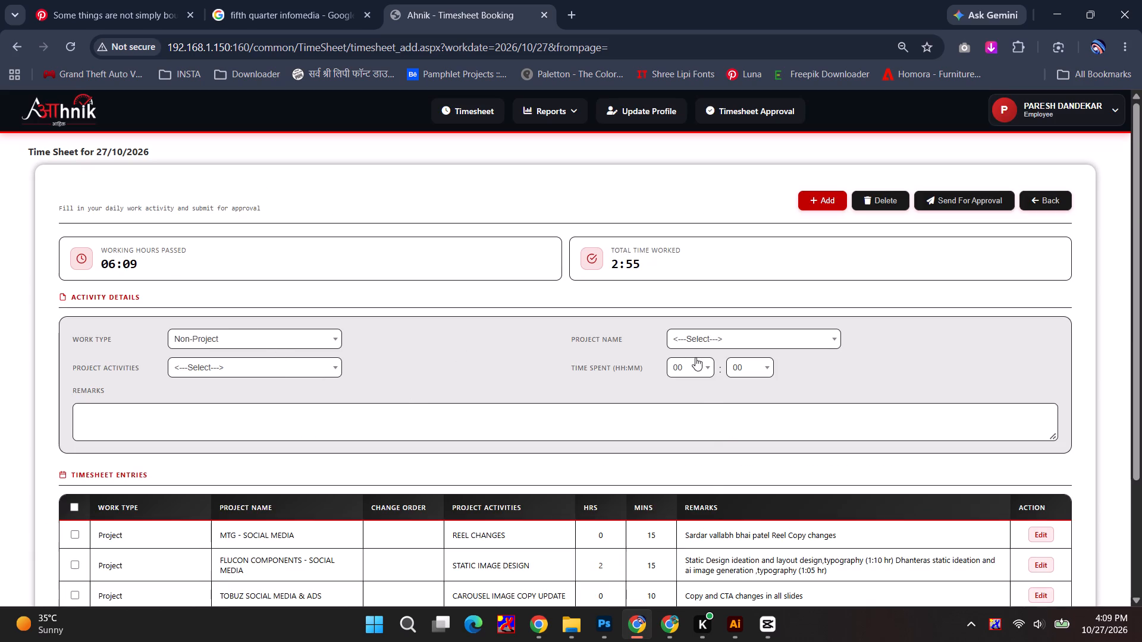
click(692, 366)
click(682, 416)
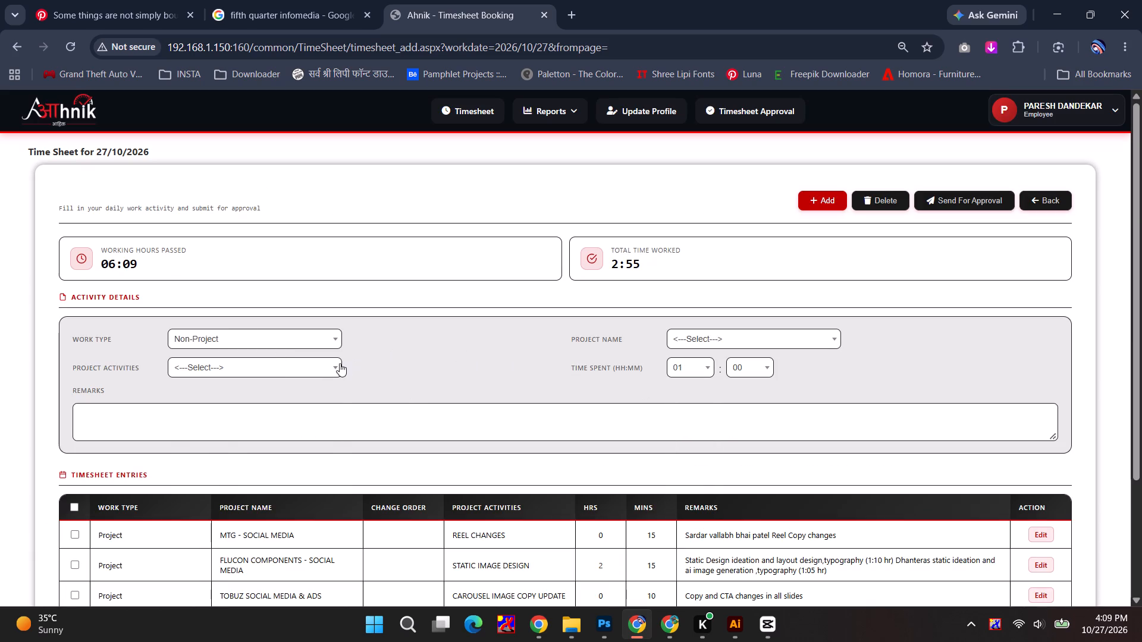
click(340, 363)
text(lun)
key(Return)
click(255, 398)
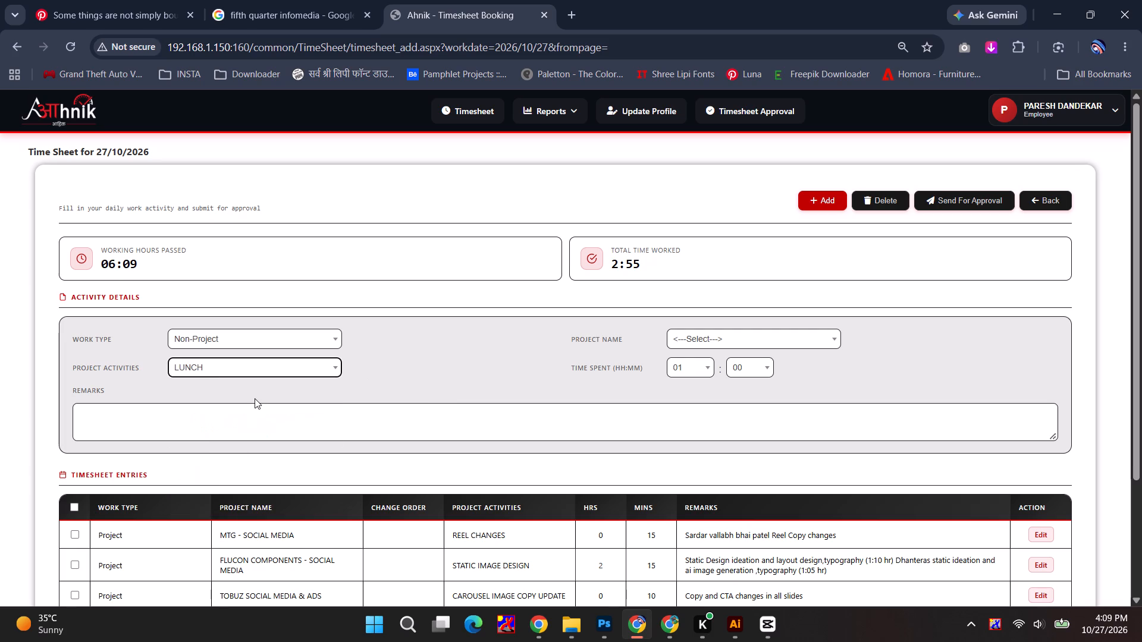
Enter the remark "Lunch Break" and add the LUNCH entry to the time sheet.
click(240, 417)
text(Lunch Break)
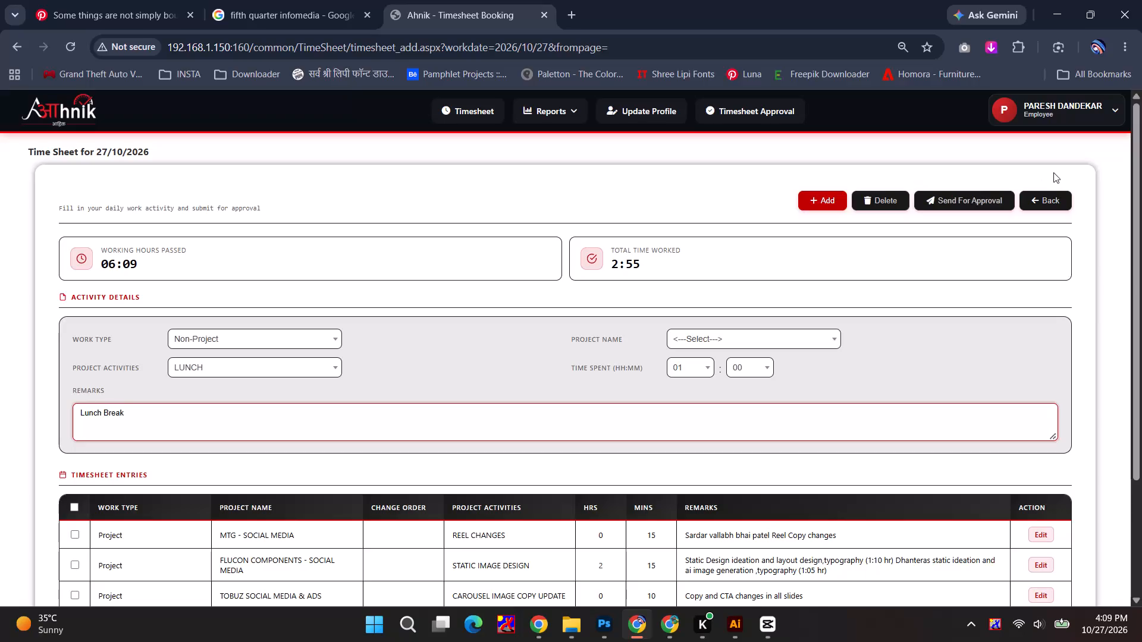
click(827, 205)
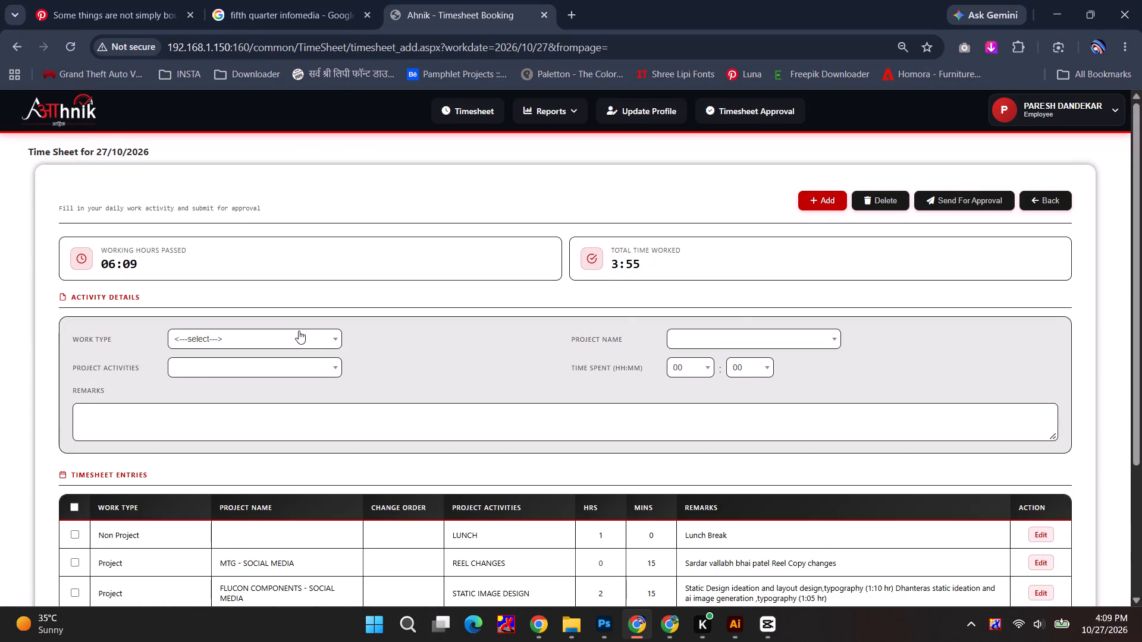
Start a new time sheet entry with the work type Project.
scroll(299, 335, down, 2)
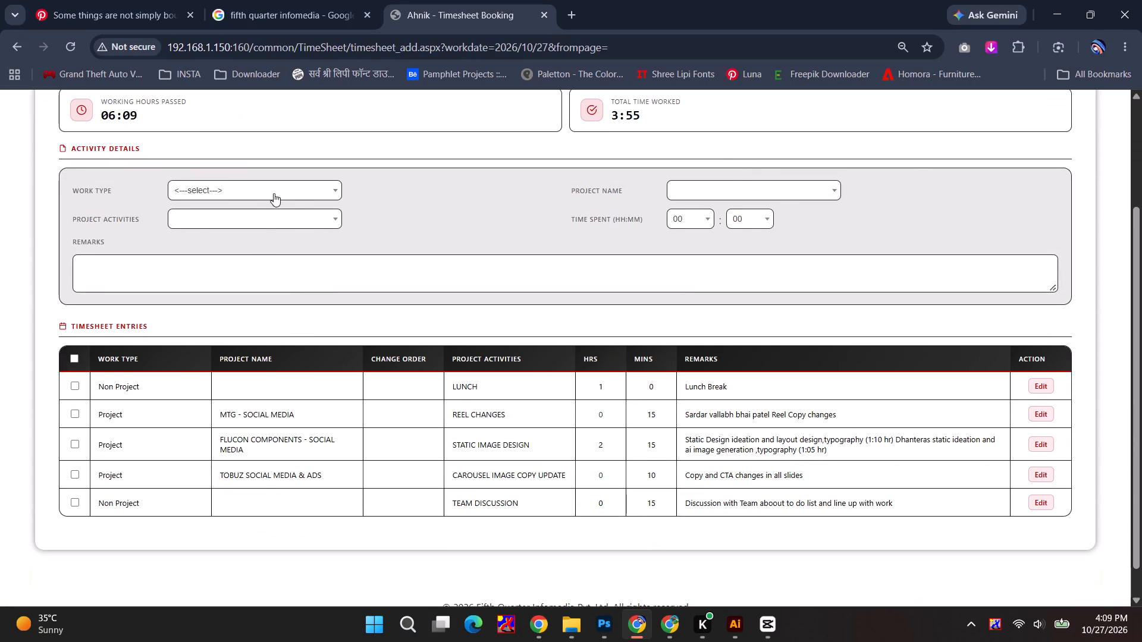
key(alt+Tab)
key(alt+Tab)
click(269, 186)
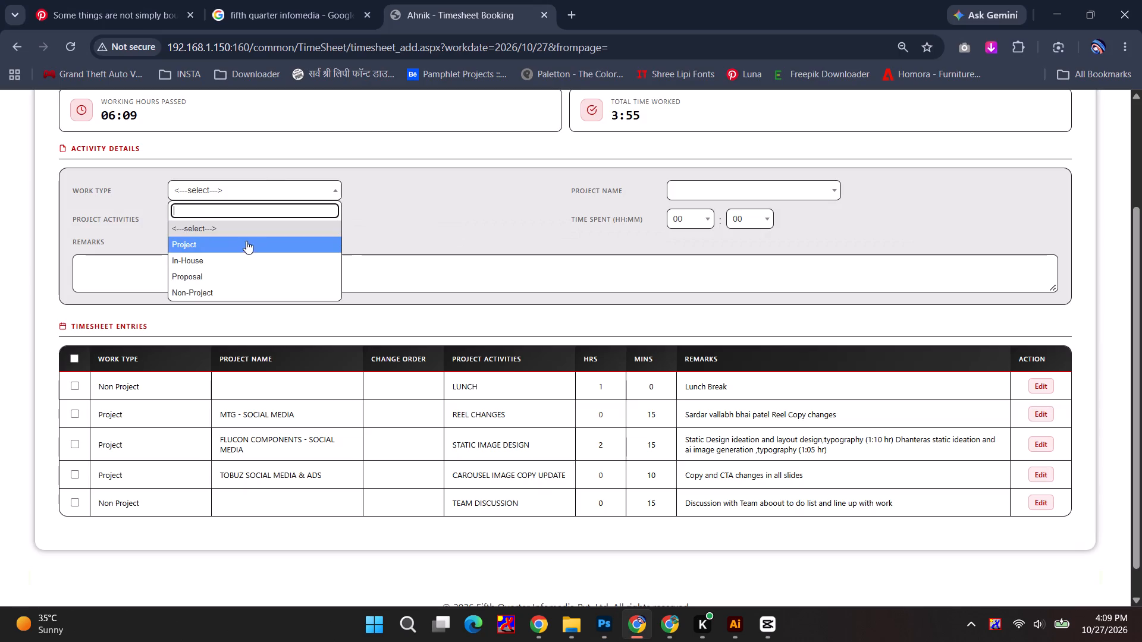
click(244, 243)
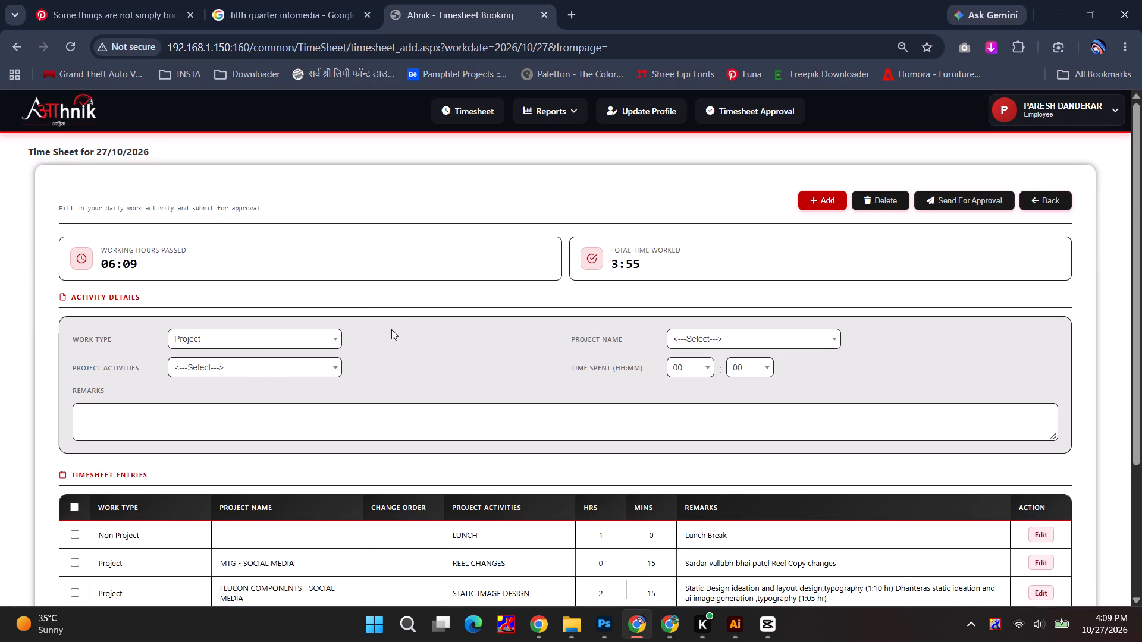
click(259, 369)
key(Escape)
click(265, 373)
key(alt+Tab)
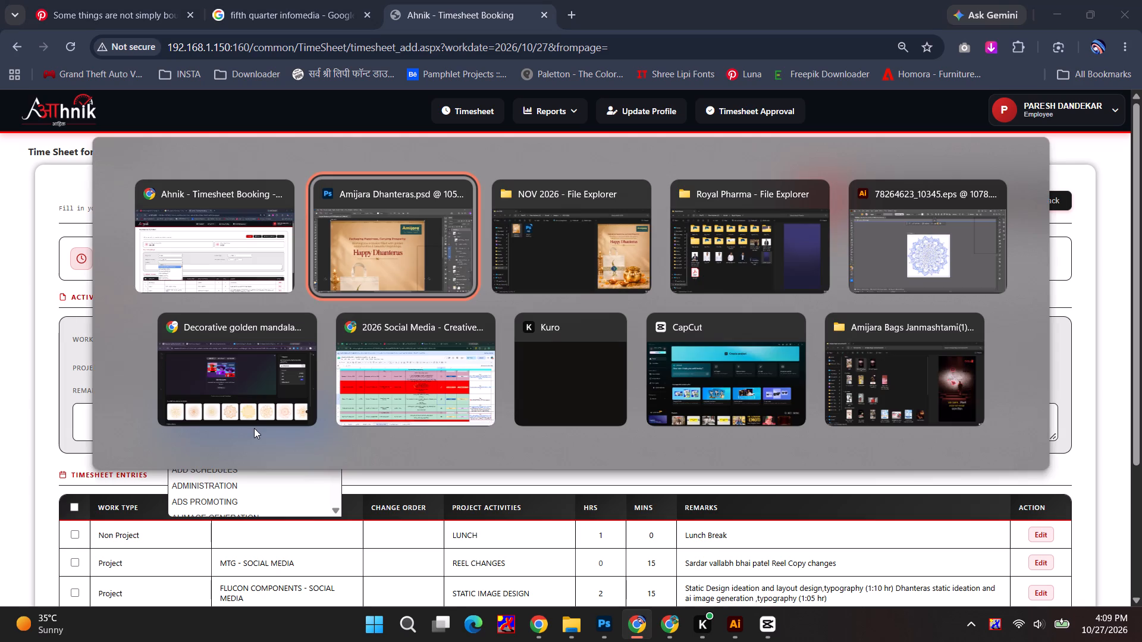
key(alt+Tab)
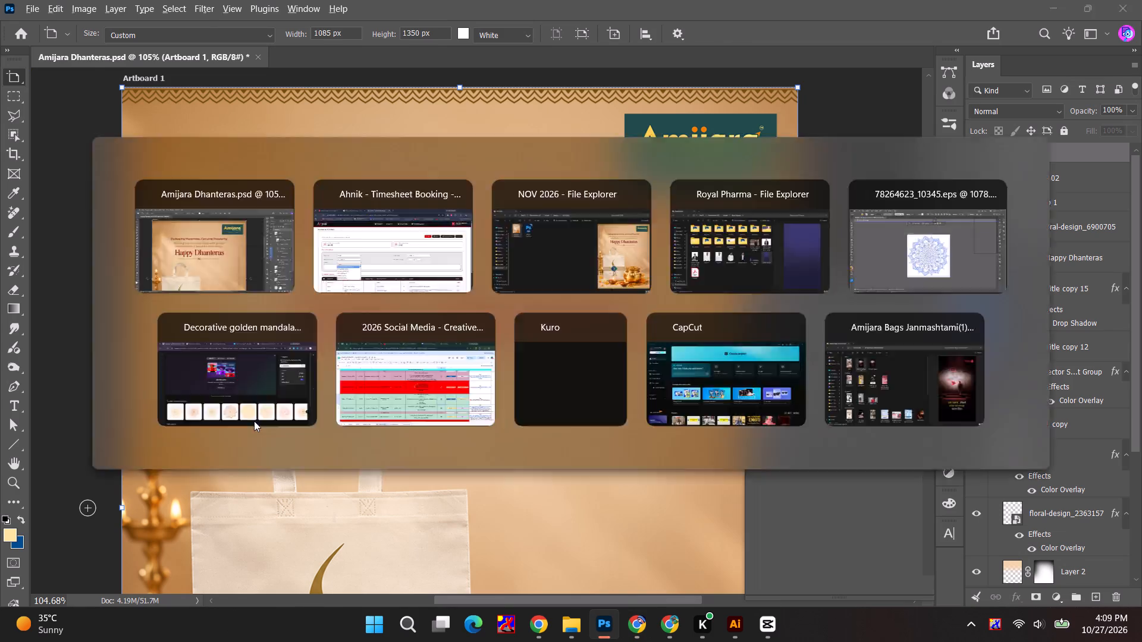
scroll(394, 402, down, 2)
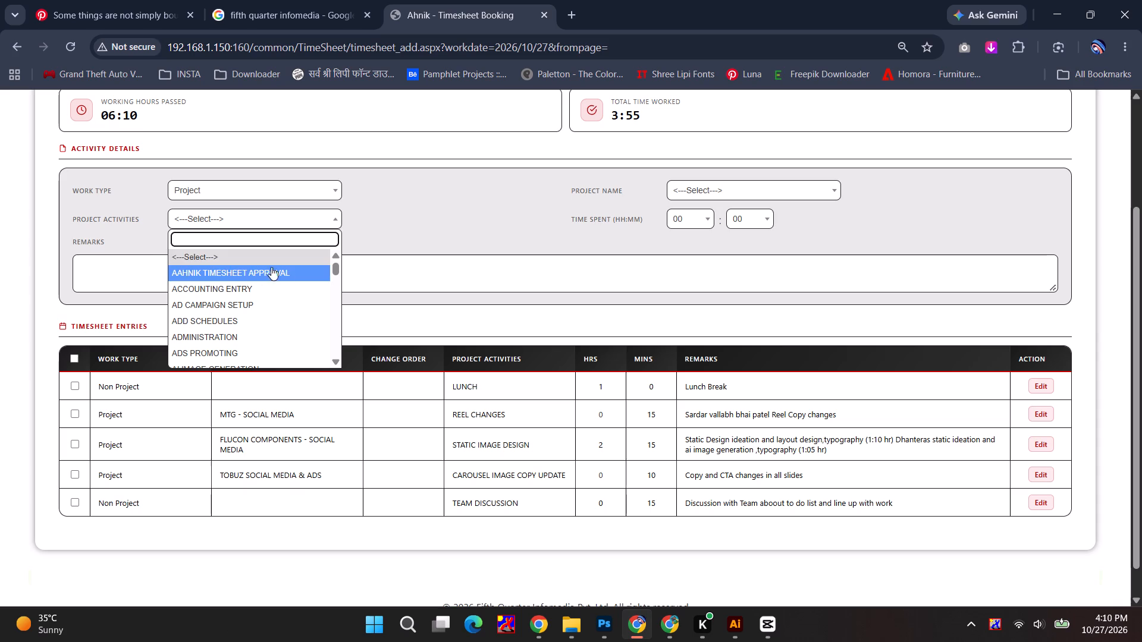
Set the time spent on the new Project entry to 01:20.
click(735, 225)
click(695, 222)
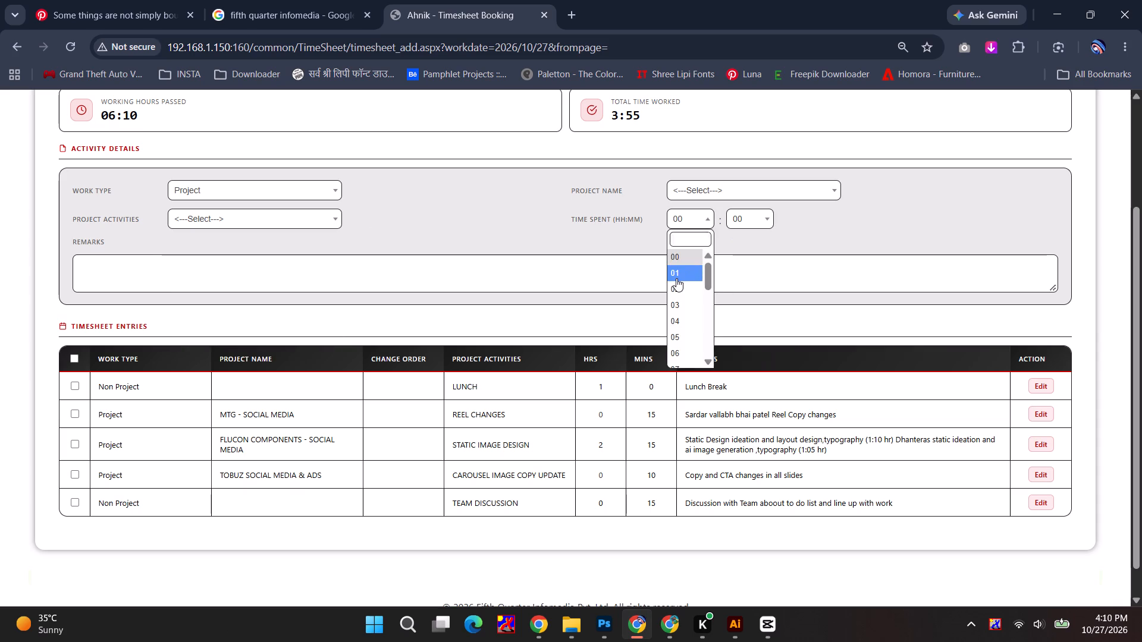
click(676, 278)
click(741, 220)
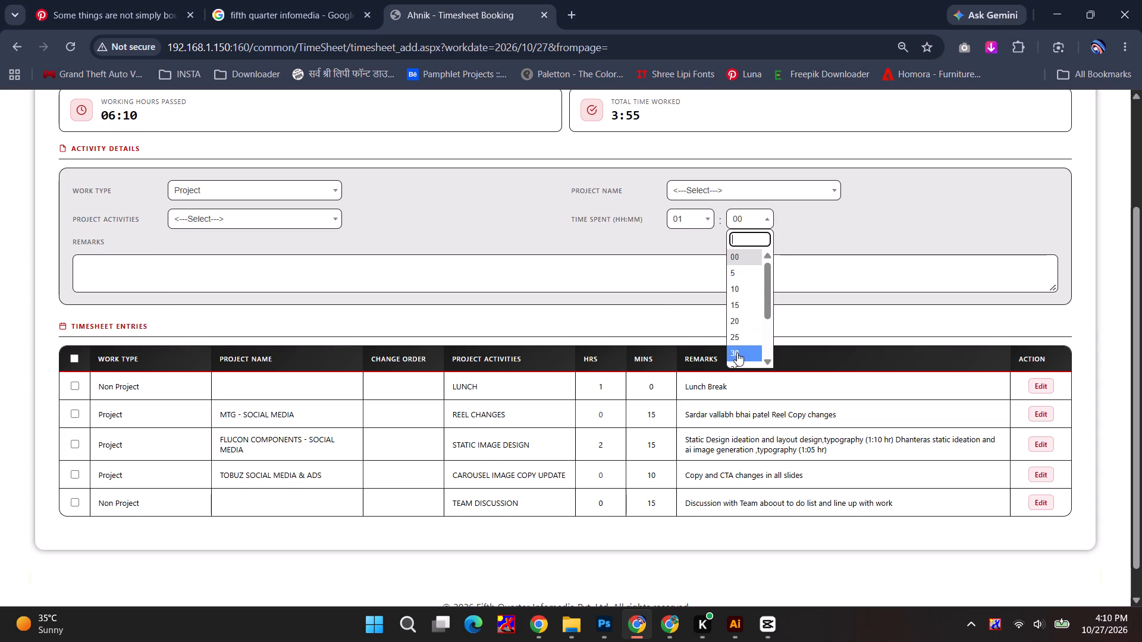
click(737, 353)
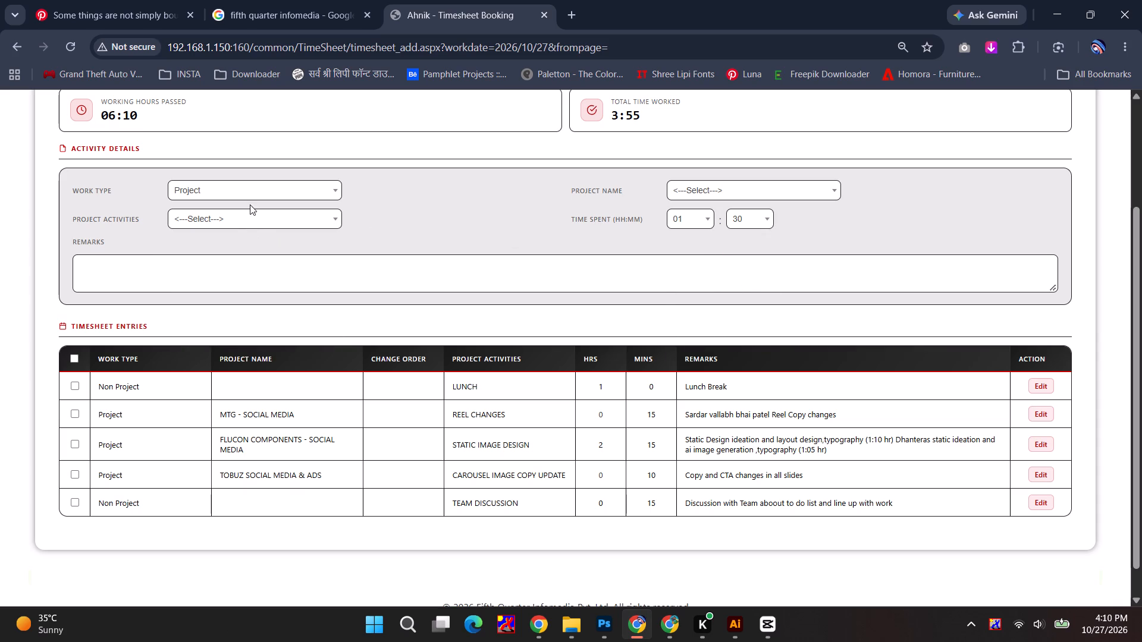
click(757, 216)
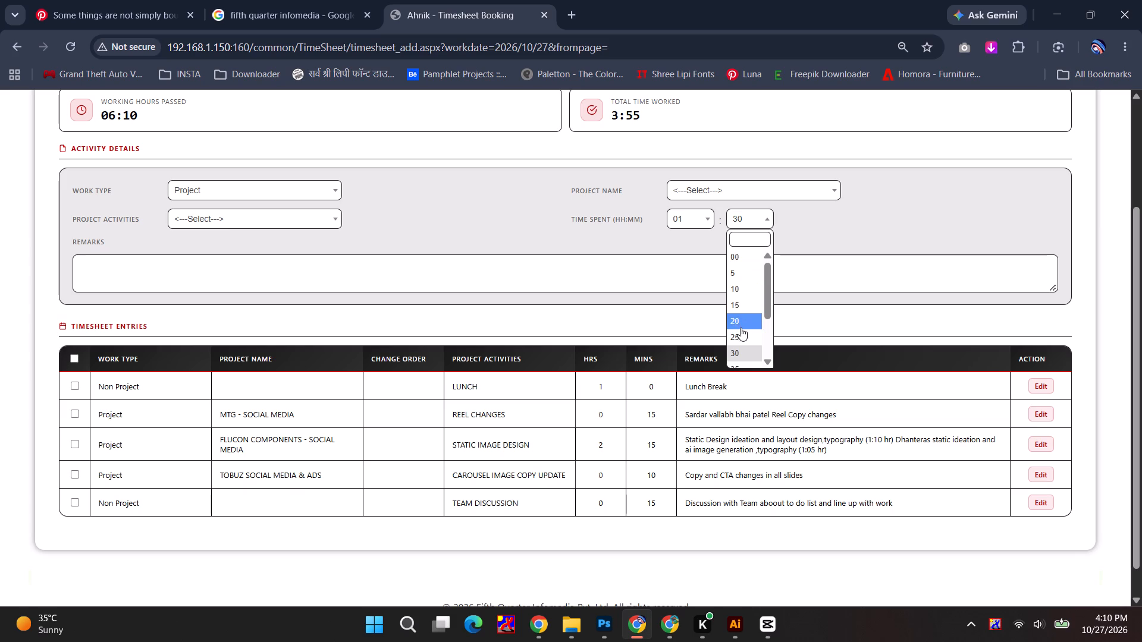
click(741, 328)
click(223, 215)
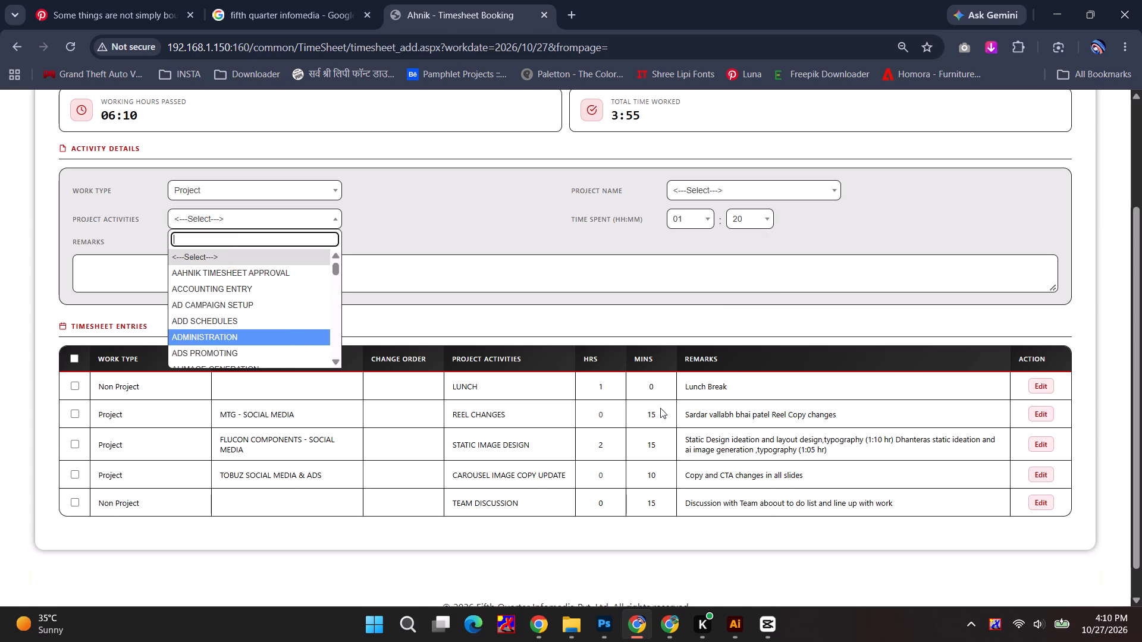
Paste the copied Dhanteras remark and trim it to "Dhanteras static ideation and ai image generation, typography", without the time note.
click(459, 286)
key(ctrl+v)
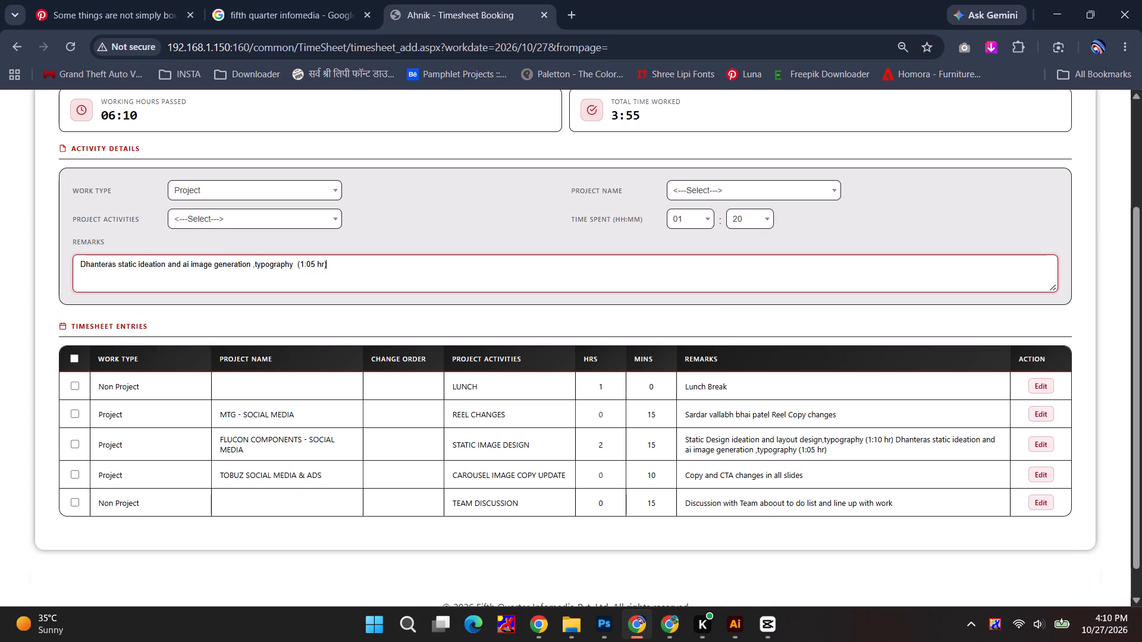
drag(298, 261, 392, 262)
key(BackSpace)
key(BackSpace)
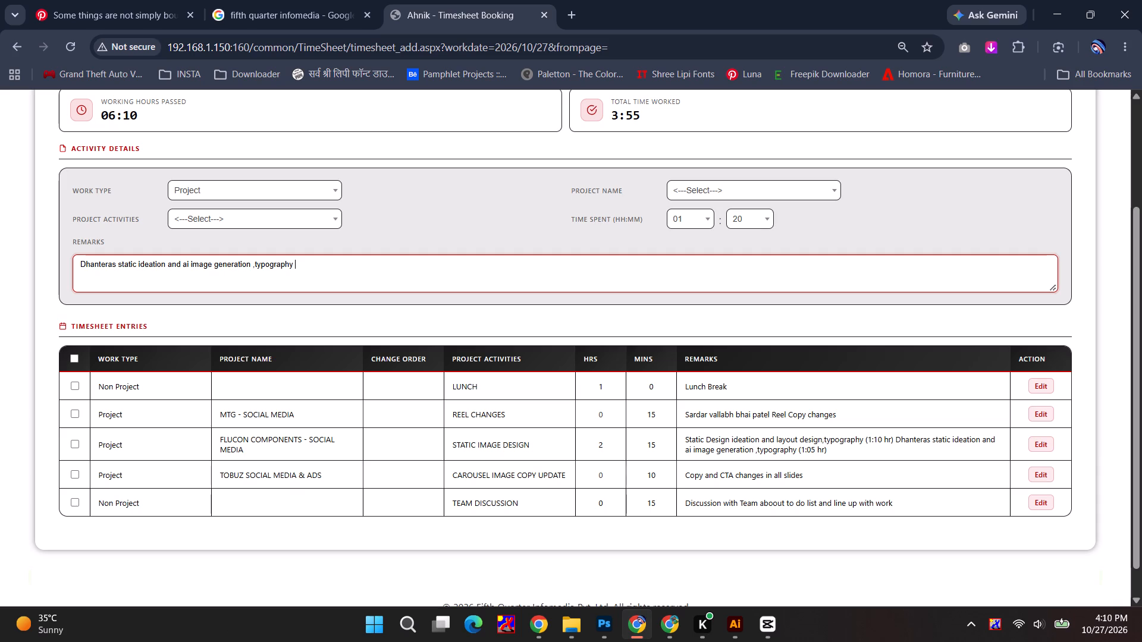
click(254, 266)
key(BackSpace)
key(BackSpace)
text(,)
key(space)
Set the entry's project activity to STATIC IMAGE COPY UPDATE.
click(281, 220)
text(stat)
click(329, 268)
Choose AMIJARA BAGS as the project name and add the entry to the time sheet.
click(760, 179)
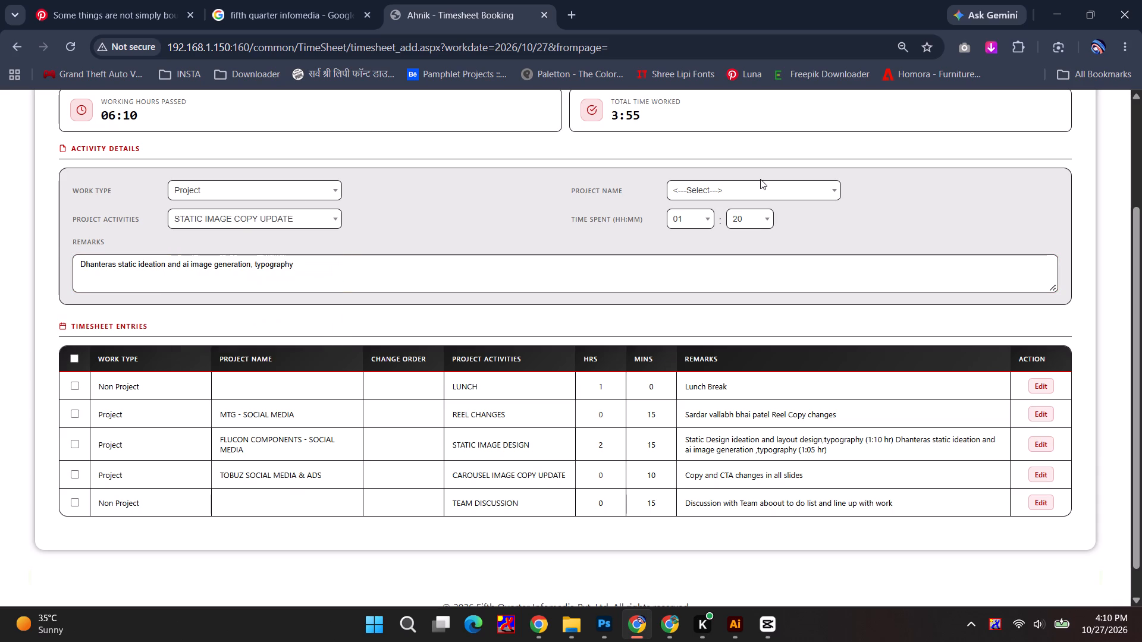
click(758, 184)
text(amihar)
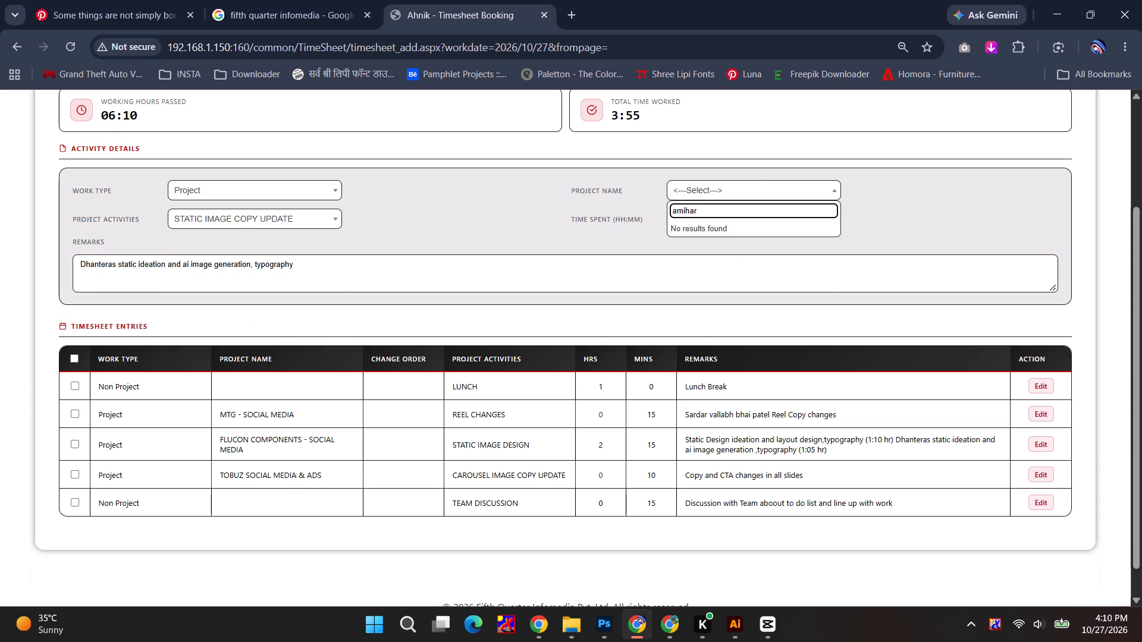
key(BackSpace)
key(BackSpace)
key(BackSpace)
key(BackSpace)
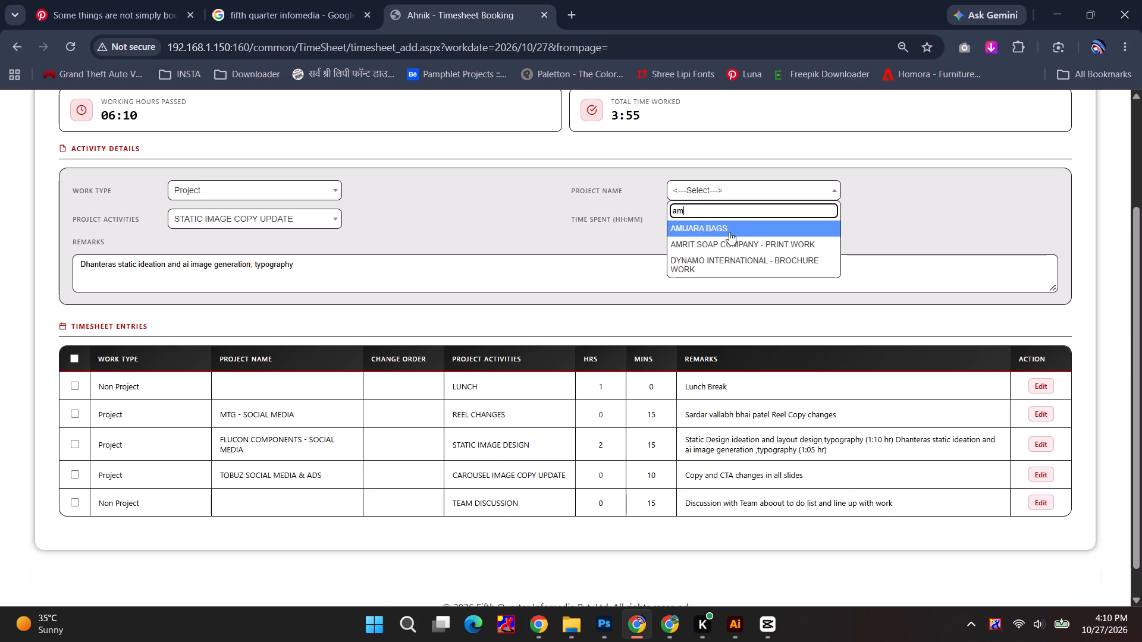
click(729, 232)
scroll(421, 348, down, 2)
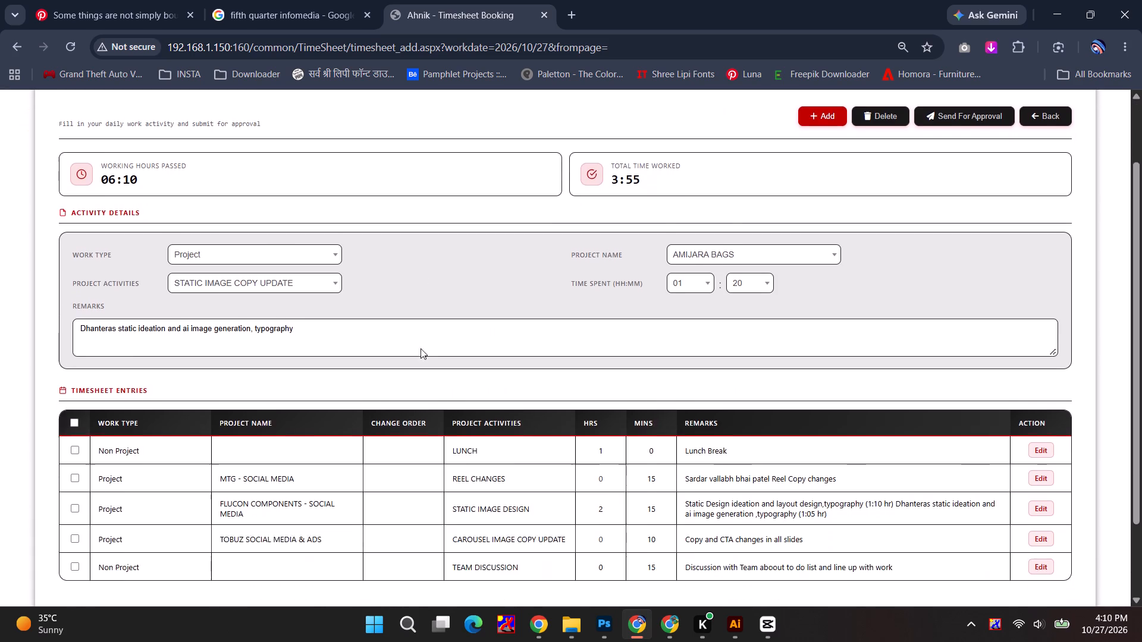
scroll(421, 348, down, 1)
scroll(708, 248, up, 3)
click(806, 208)
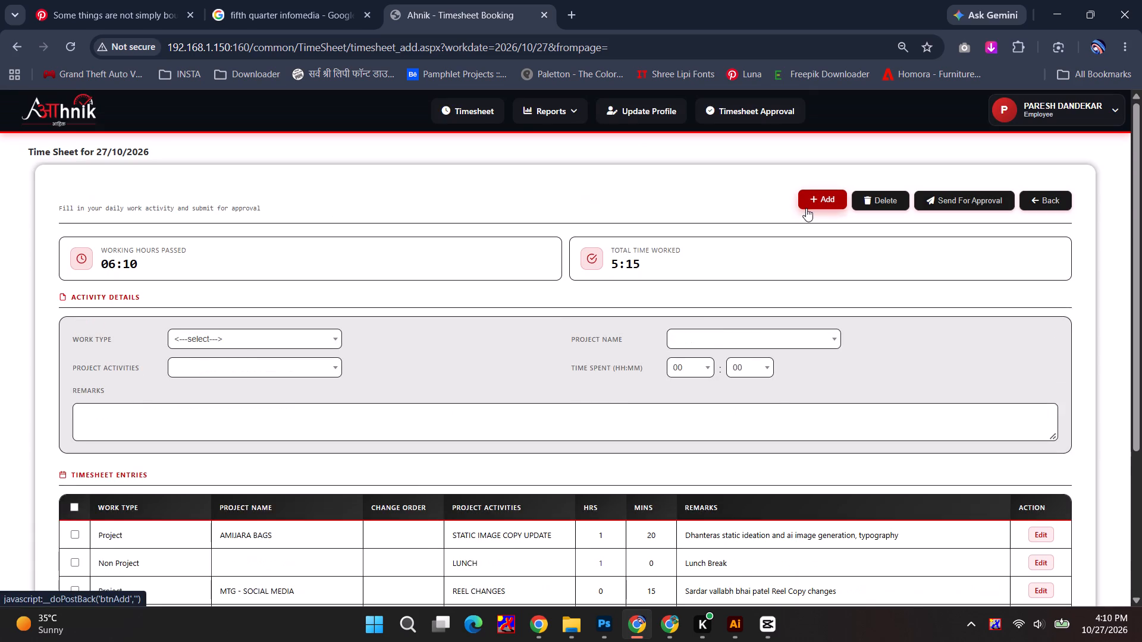
Switch to Photoshop, then save and close the Amijara Dhanteras.psd document.
scroll(456, 331, down, 2)
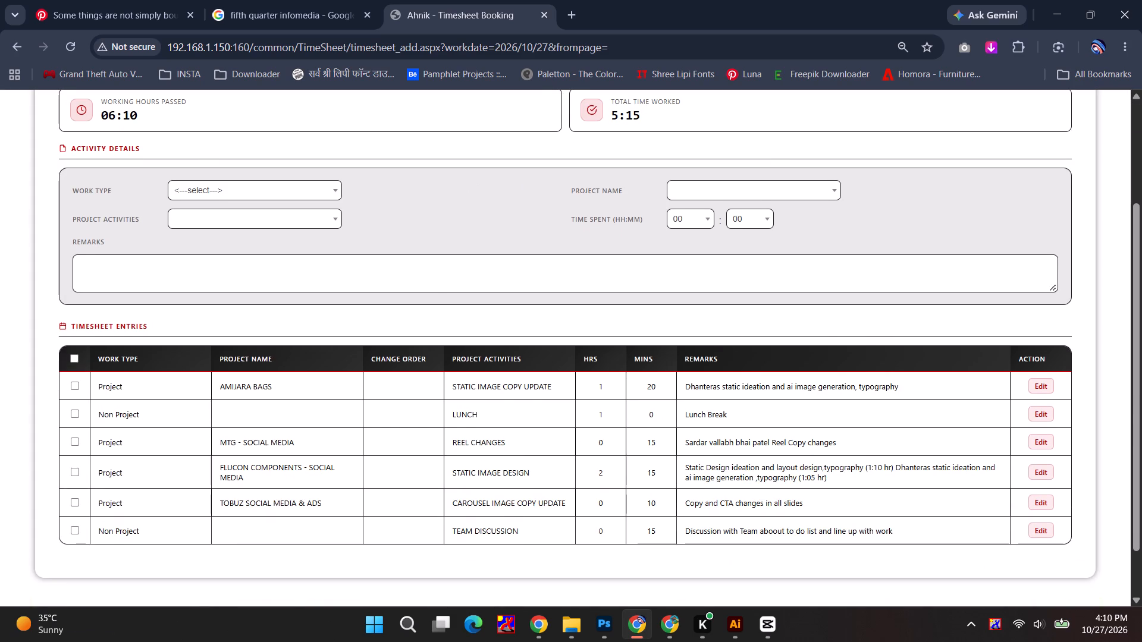
key(alt+Tab)
scroll(567, 368, down, 11)
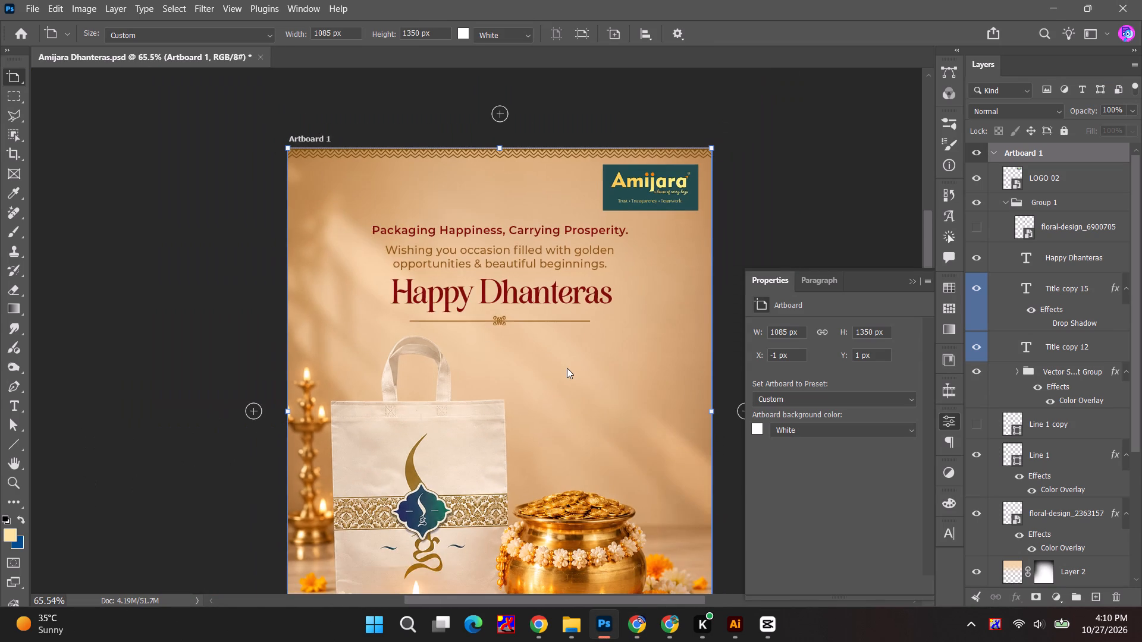
key(ctrl+s)
key(ctrl+w)
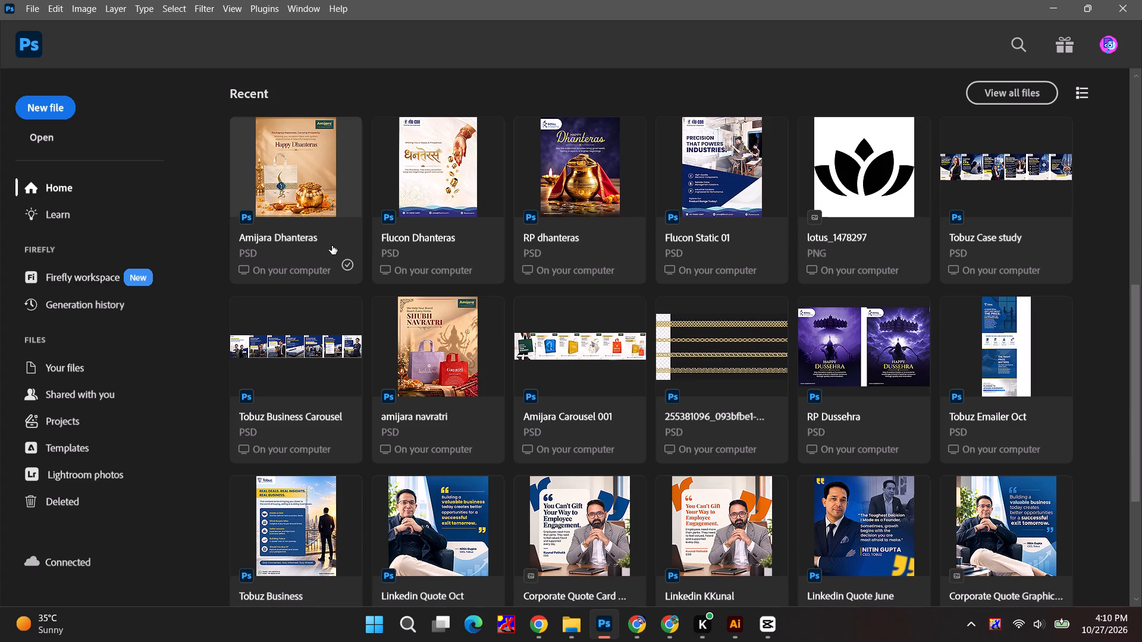
Switch back to the time sheet in Chrome and set a new entry's work type to Non-Project.
key(alt+Tab)
click(239, 193)
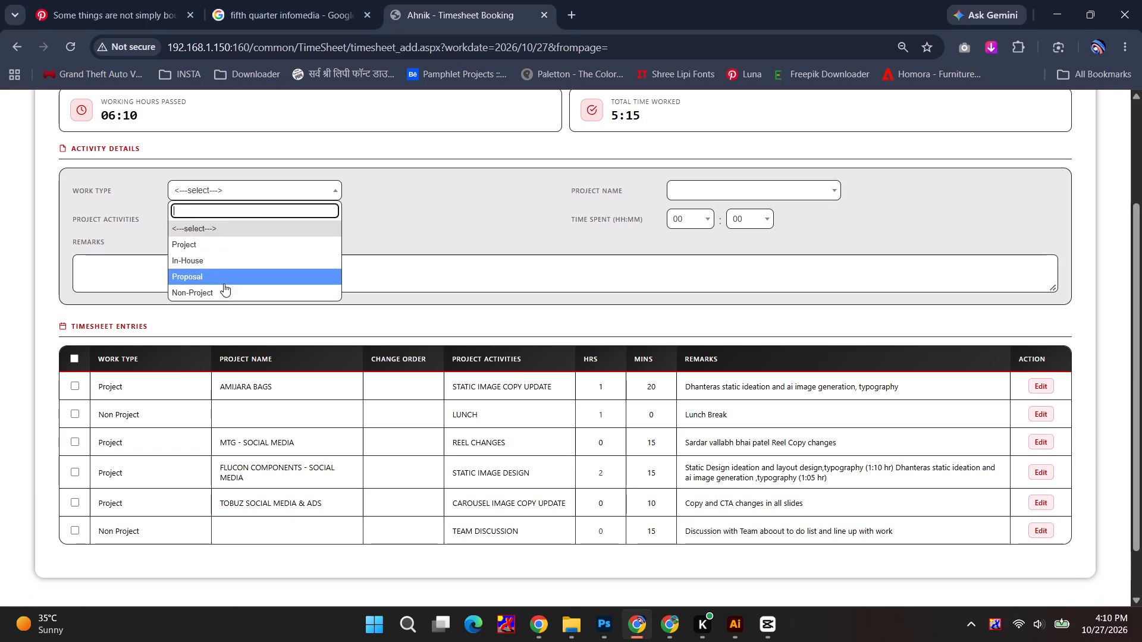
click(217, 295)
click(196, 377)
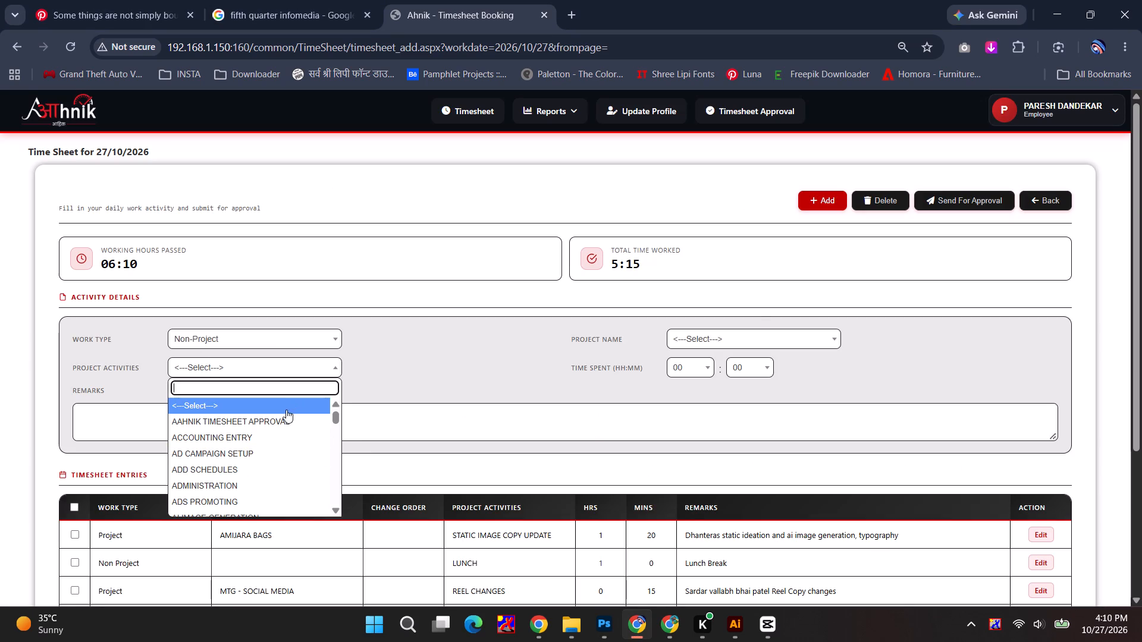
key(Escape)
Check the FLUCON COMPONENTS and AMIJARA BAGS entry remarks against the recent Photoshop files.
key(alt+Tab)
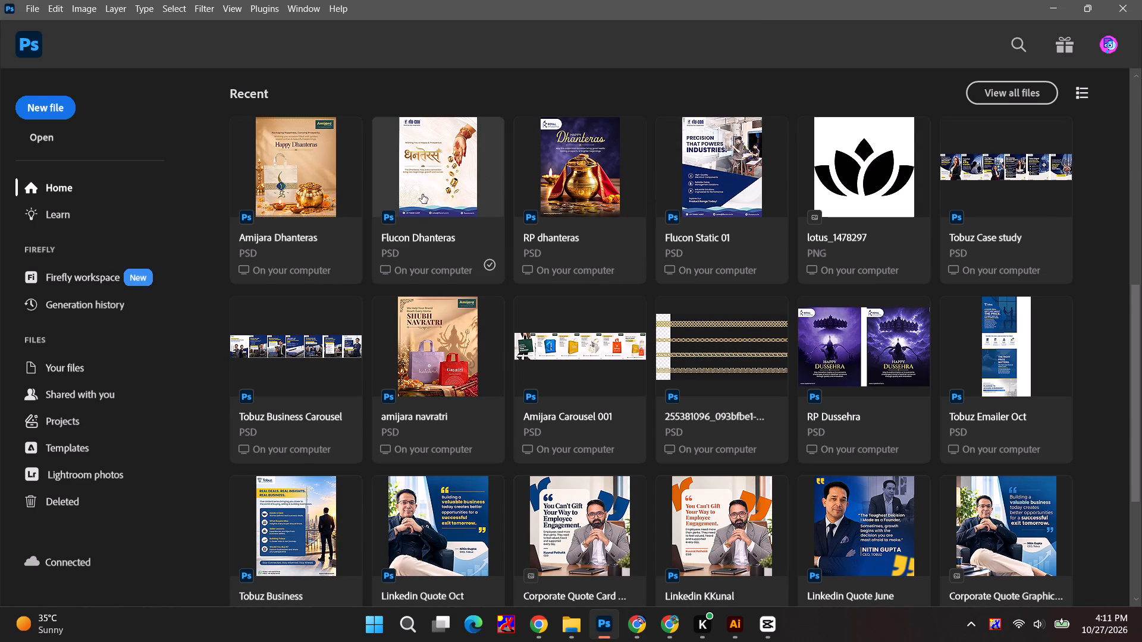
key(alt+Tab)
scroll(604, 353, down, 2)
key(alt+Tab)
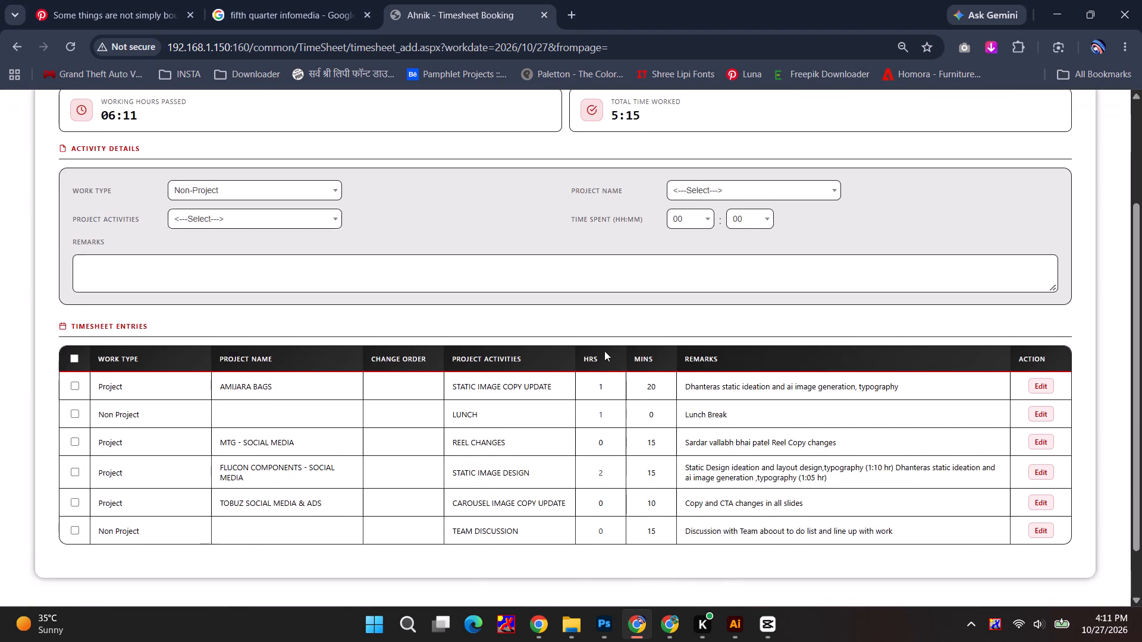
key(alt+Tab)
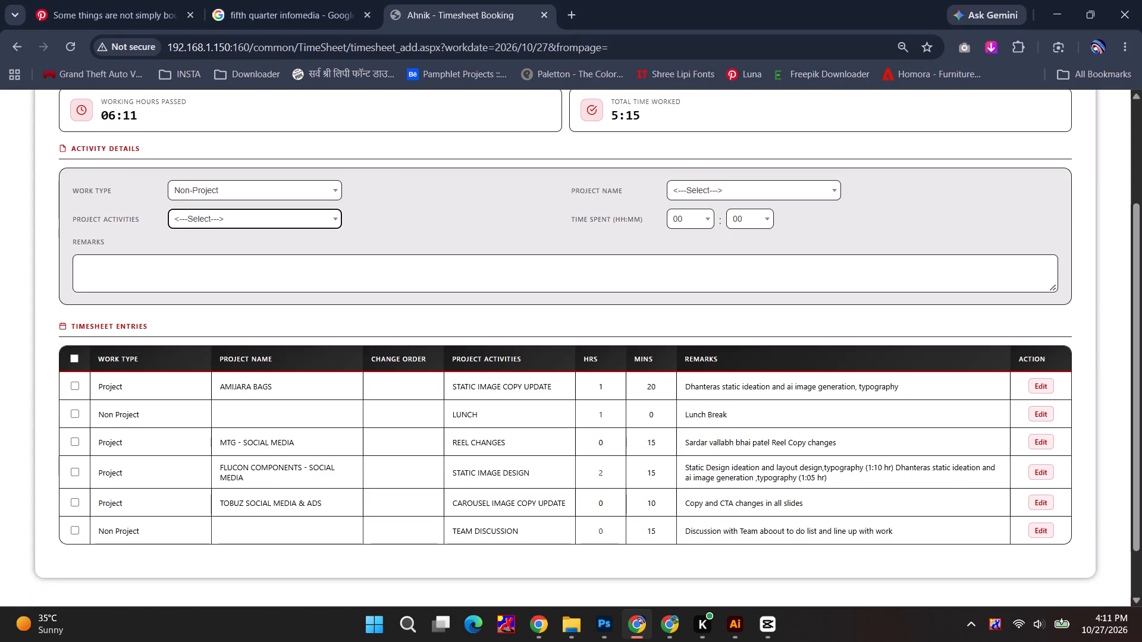
drag(845, 471, 704, 472)
drag(895, 383, 738, 384)
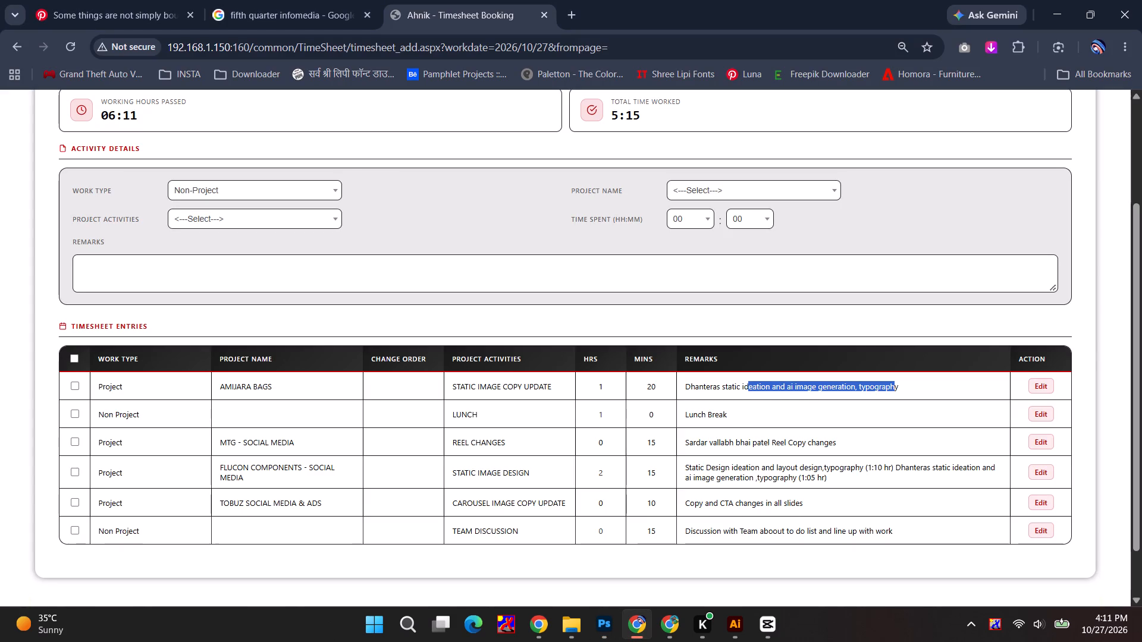
drag(738, 384, 693, 382)
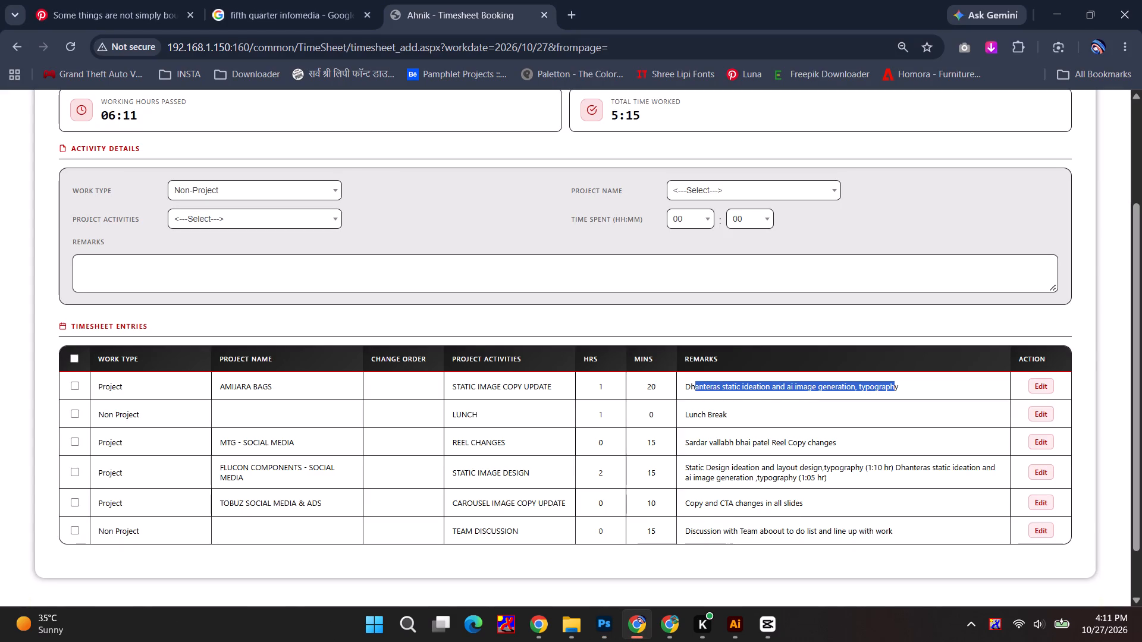
key(alt+Tab)
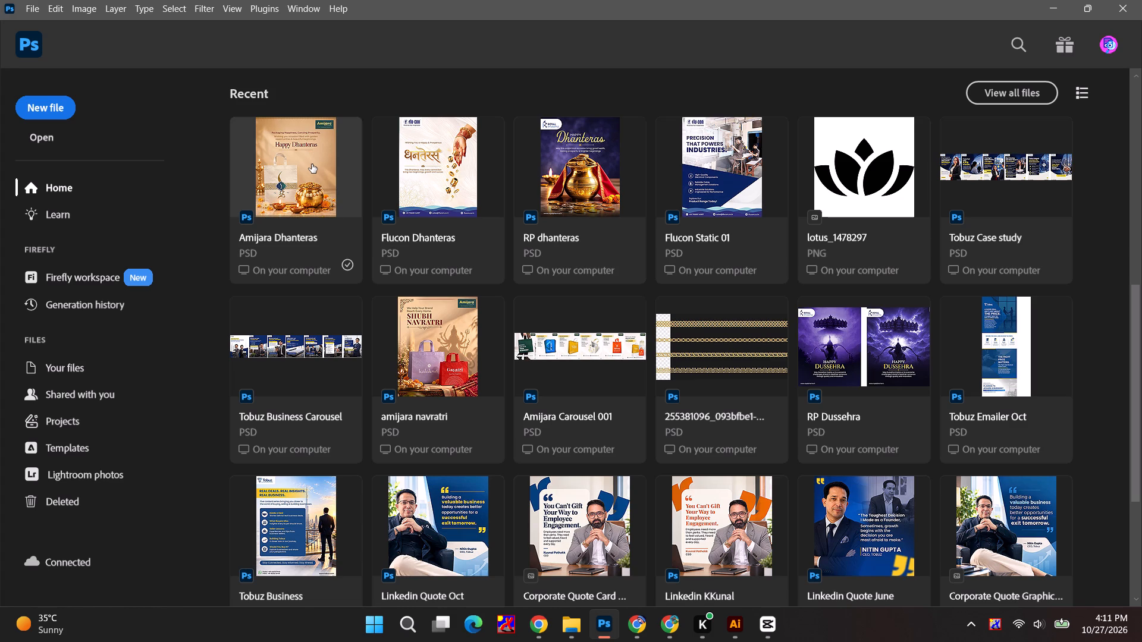
Switch back to the time sheet in Chrome and set the new entry's work type to Project and its hours to 01.
key(alt+Tab)
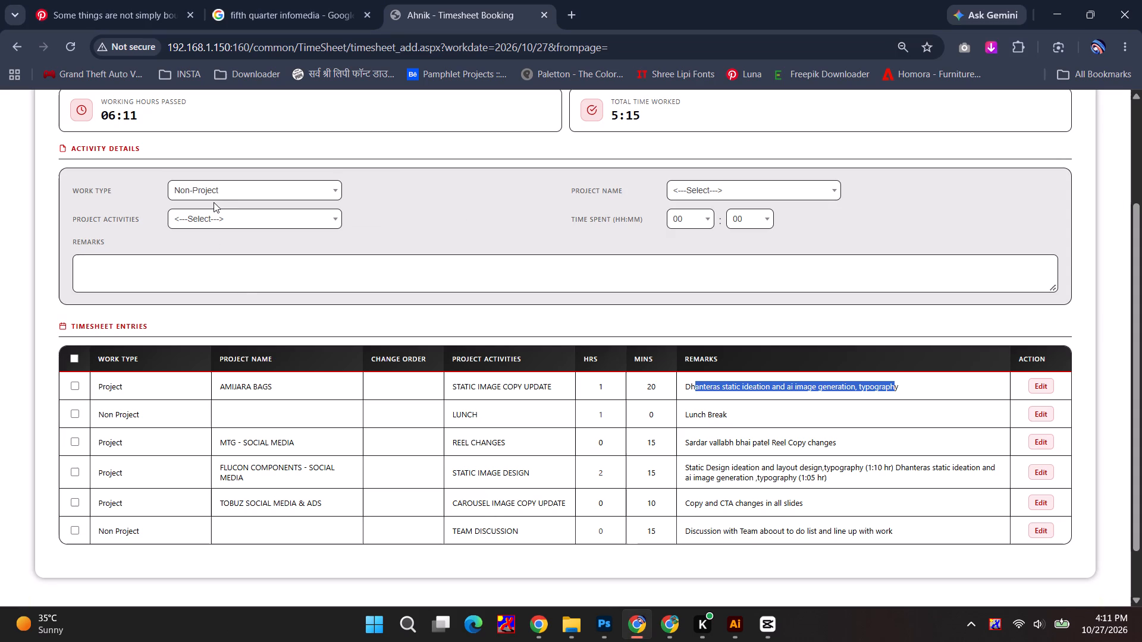
click(230, 188)
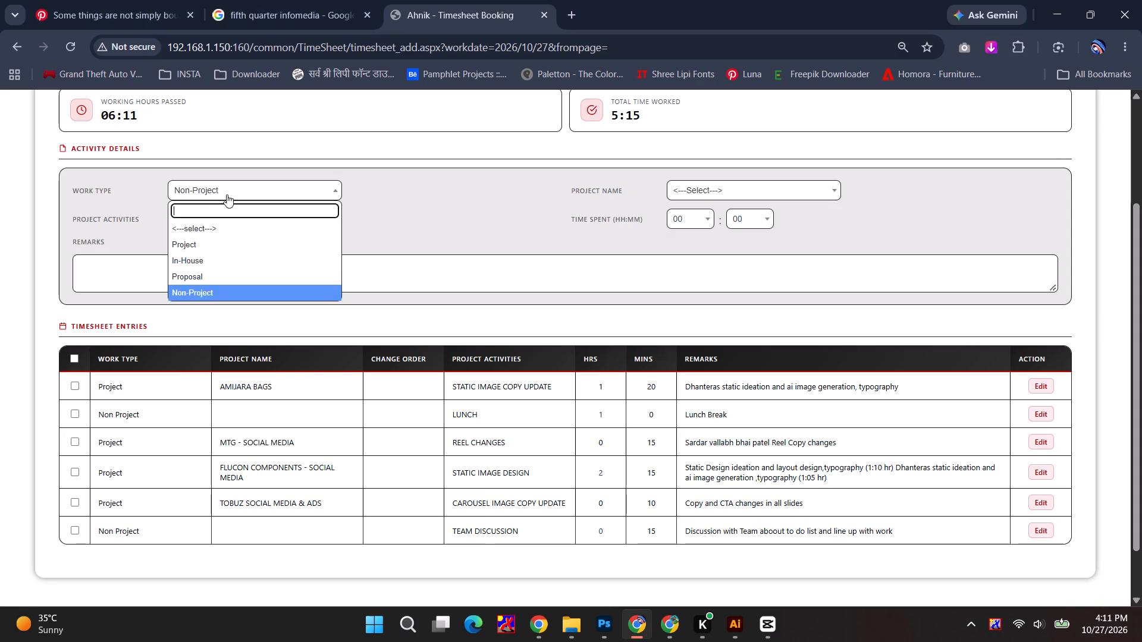
click(211, 245)
click(682, 335)
key(Escape)
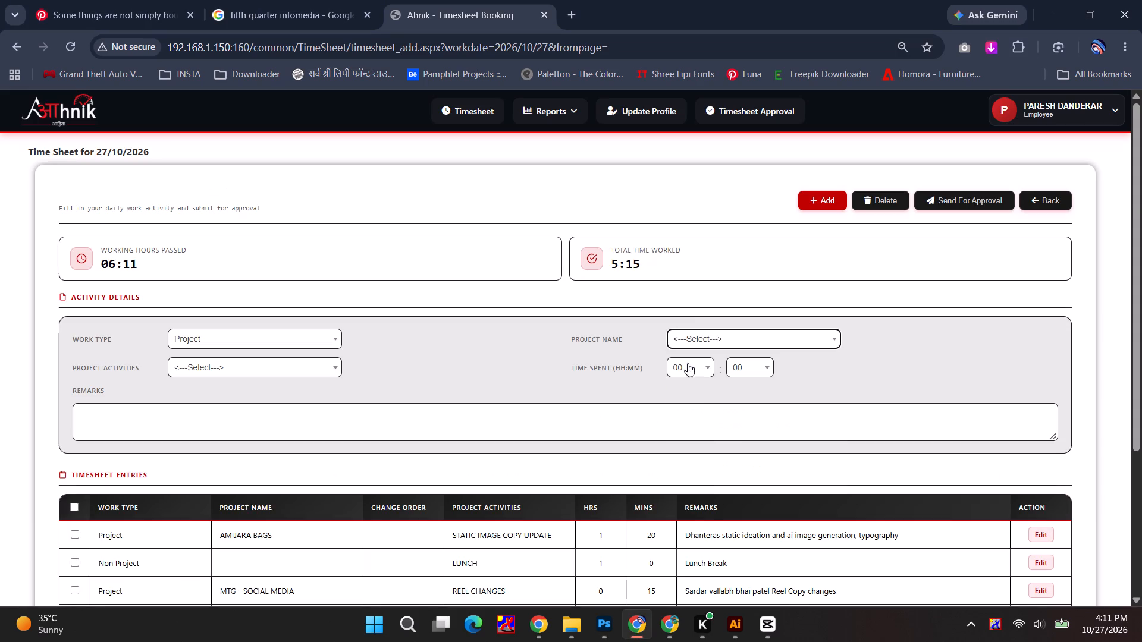
click(684, 371)
click(676, 422)
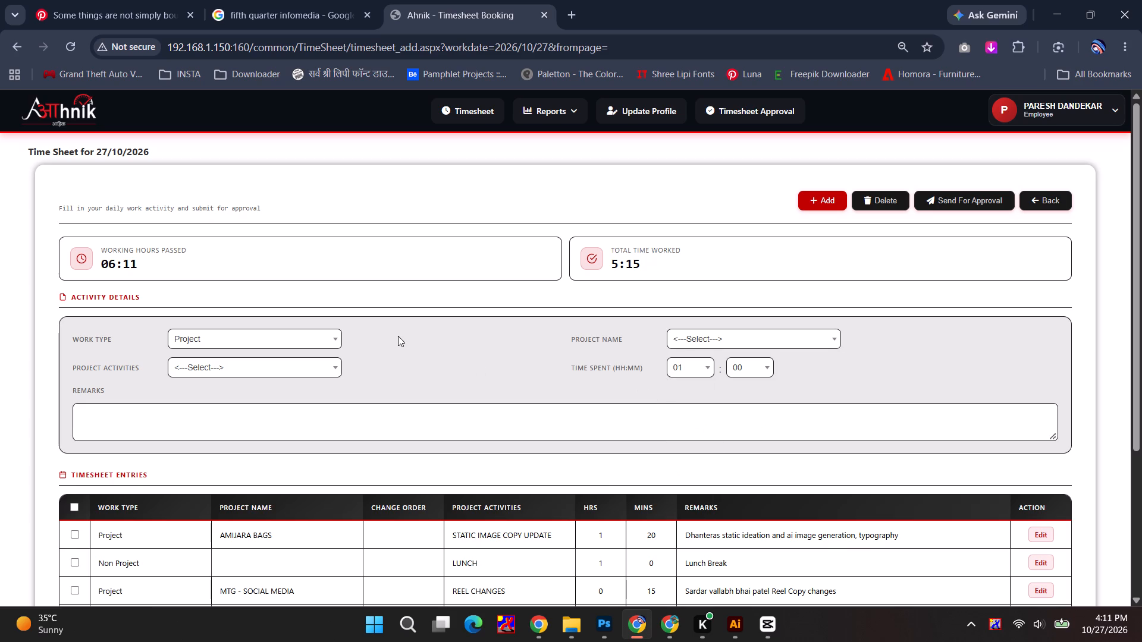
scroll(398, 336, down, 2)
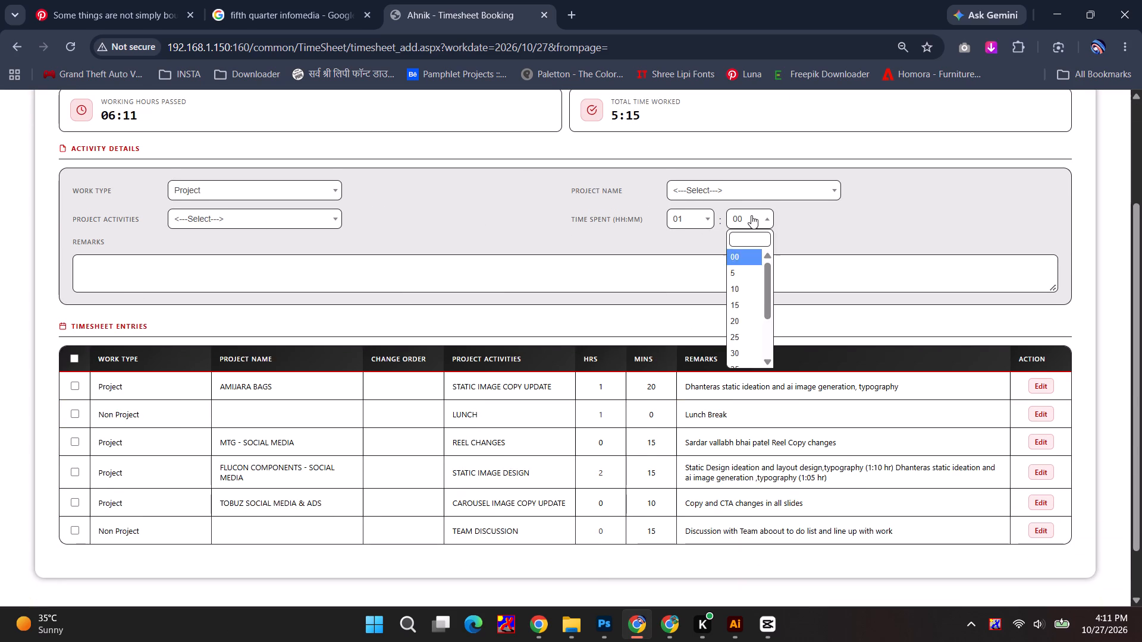
click(751, 215)
scroll(736, 333, down, 1)
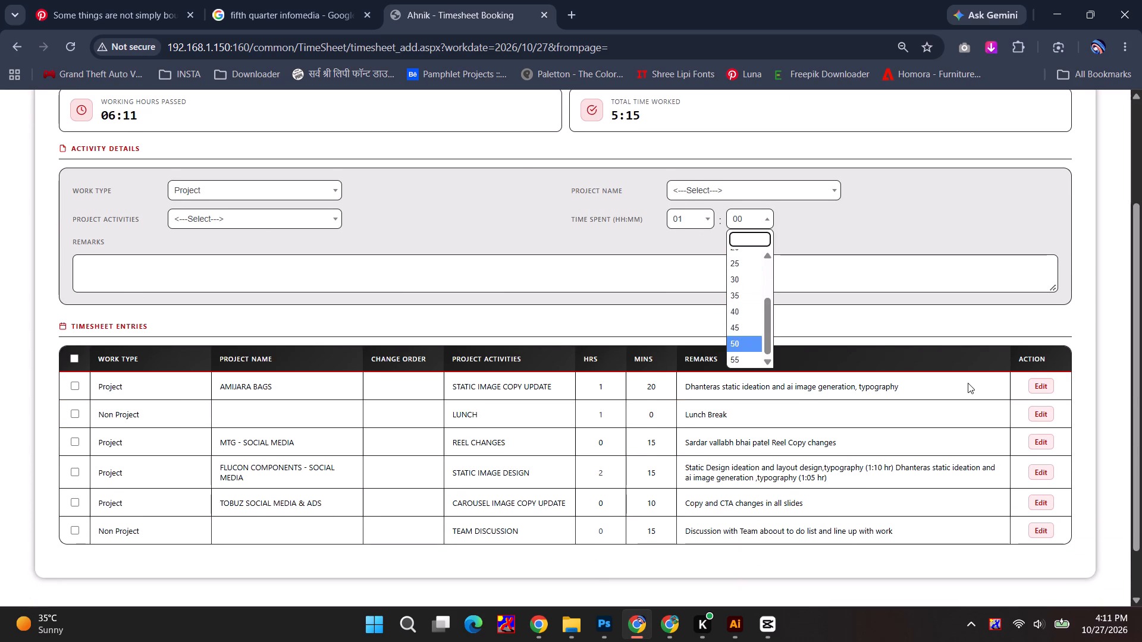
Append ", copy changes" to the AMIJARA BAGS entry's remarks and update the entry.
click(1028, 384)
click(901, 550)
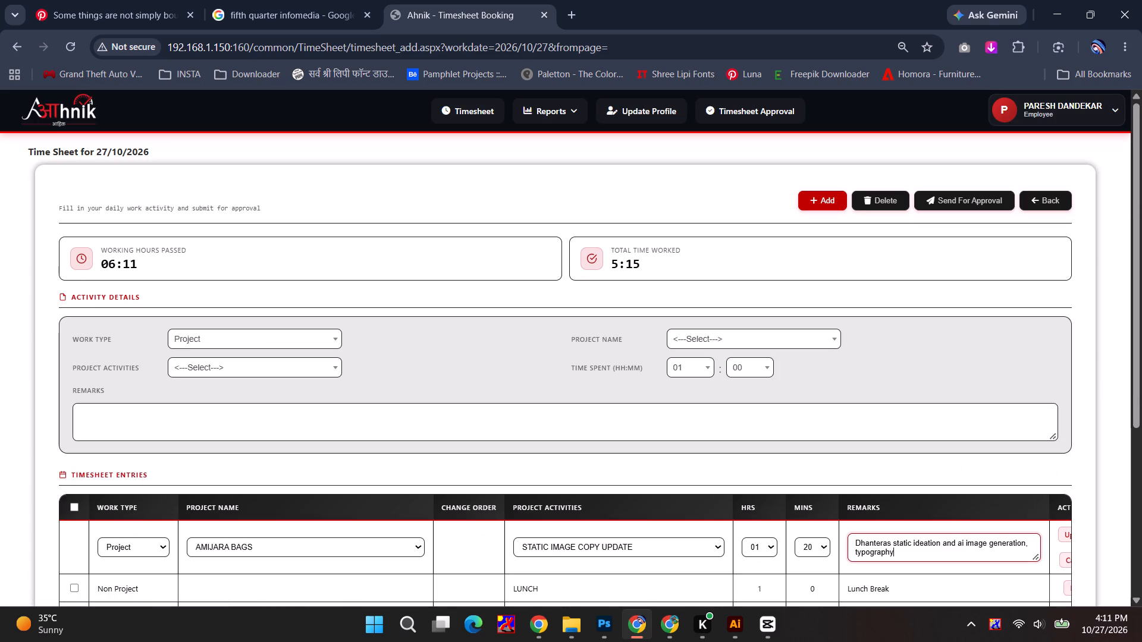
text(, copy changes)
scroll(983, 471, down, 3)
click(1063, 316)
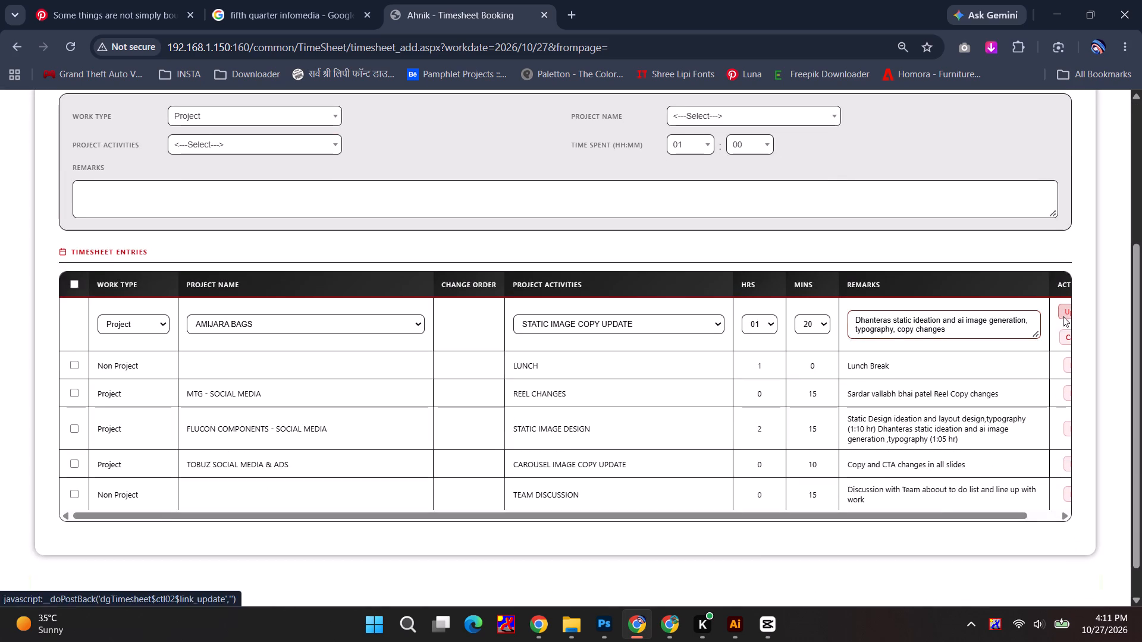
Copy the AMIJARA BAGS entry's remarks into the new entry's remarks.
scroll(842, 493, down, 1)
drag(962, 458, 698, 464)
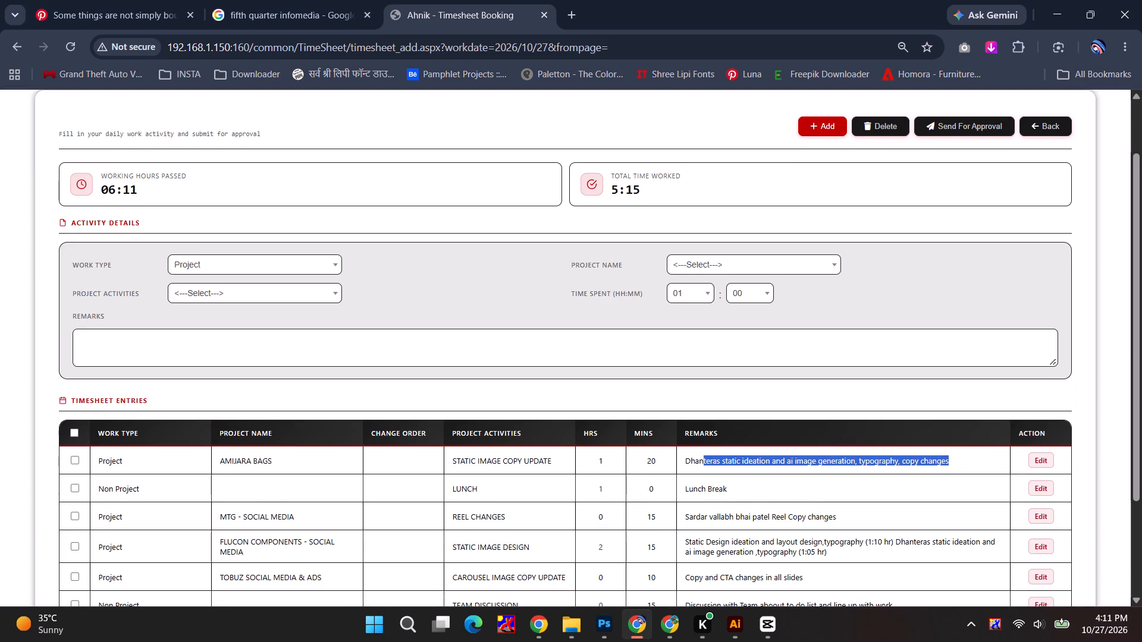
drag(698, 464, 686, 464)
key(ctrl+c)
click(206, 326)
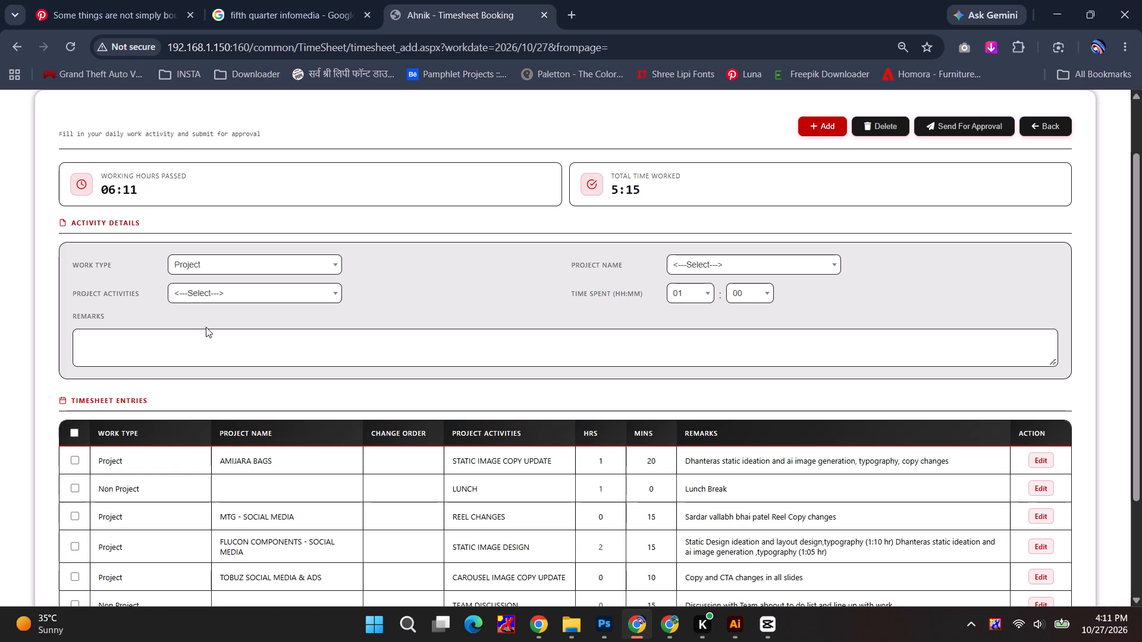
click(202, 344)
key(ctrl+v)
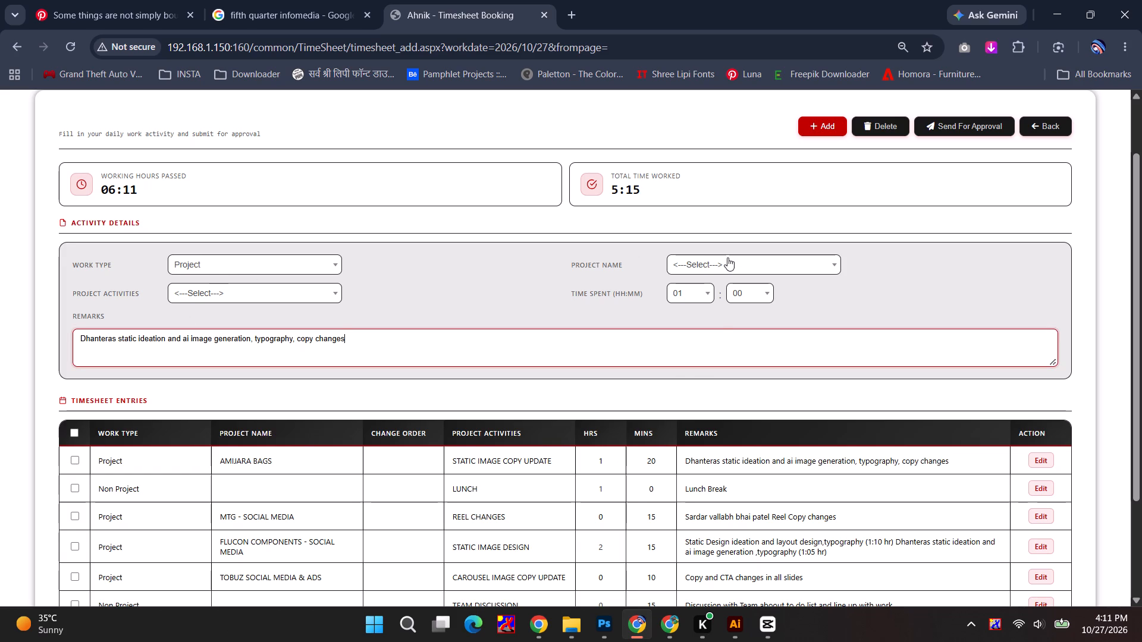
Choose ROYAL PHARMA - SOCIAL MEDIA as the project and STATIC IMAGE DESIGN as the activity, and add the entry to the time sheet.
click(727, 257)
key(s)
key(BackSpace)
text(roya)
key(Return)
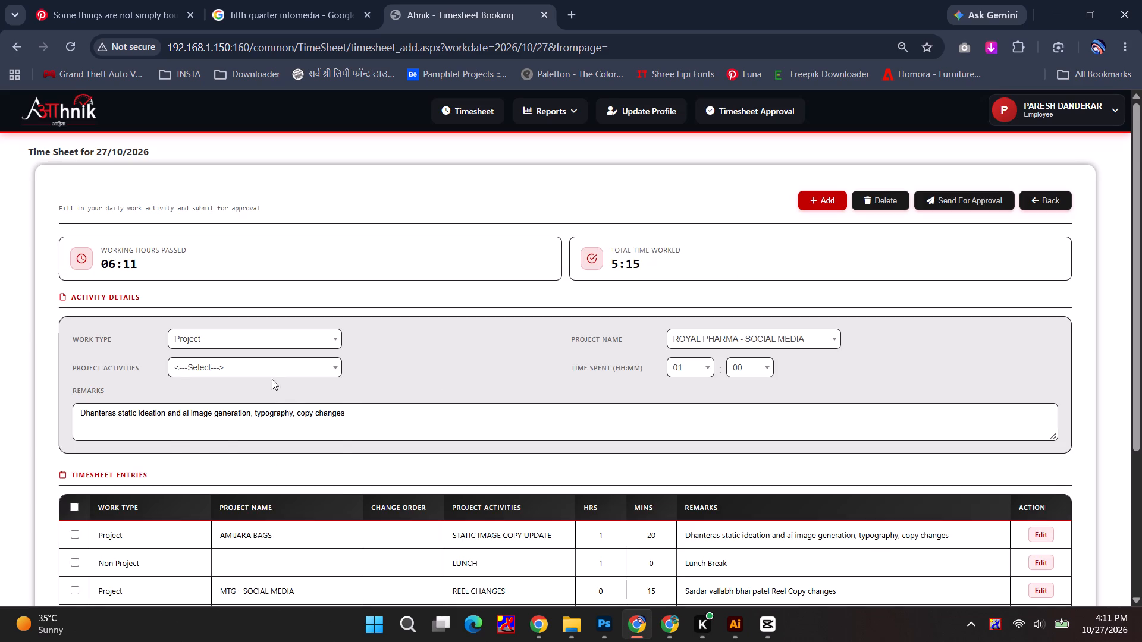
click(272, 373)
text(stat)
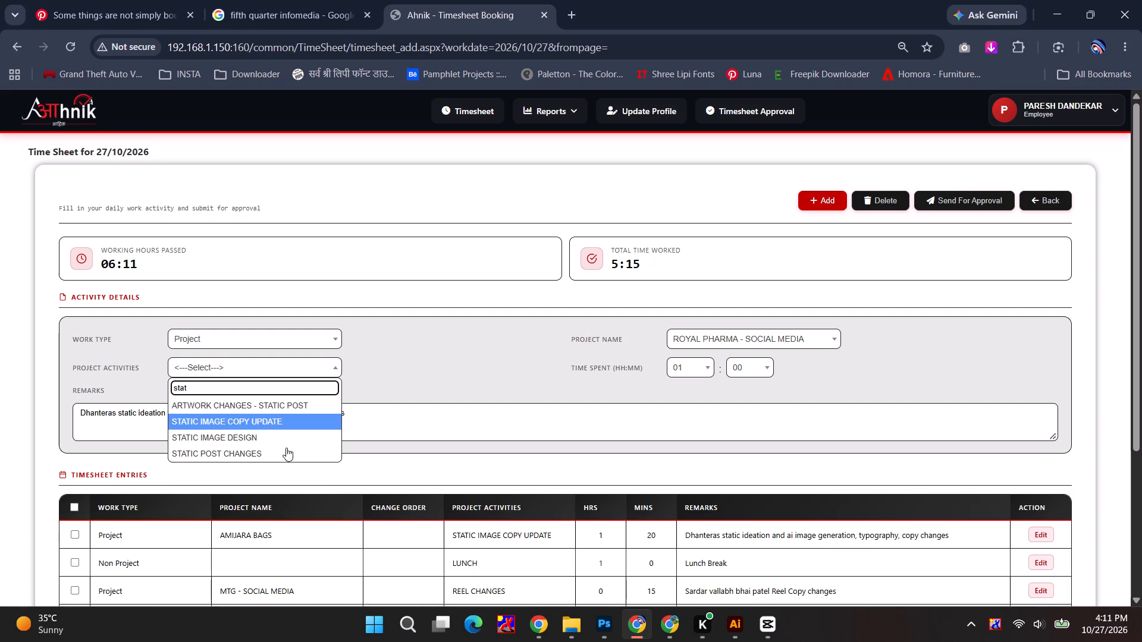
click(284, 430)
click(579, 406)
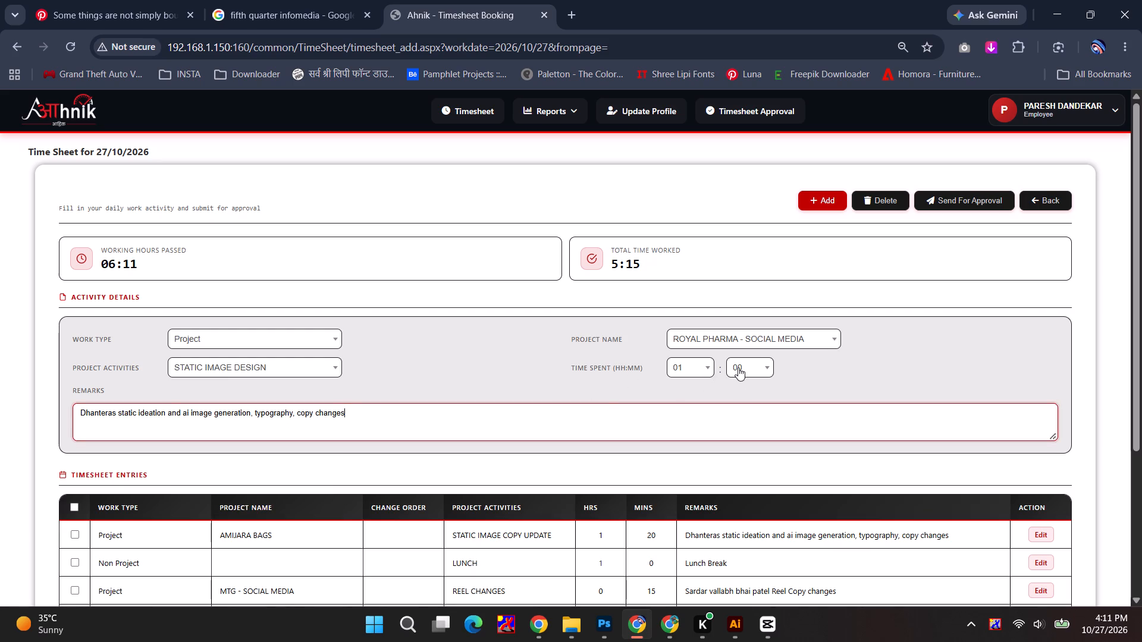
click(830, 199)
Edit the ROYAL PHARMA - SOCIAL MEDIA entry's remarks so they begin "Dhanteras static, ideation, ai image generation".
scroll(648, 326, down, 1)
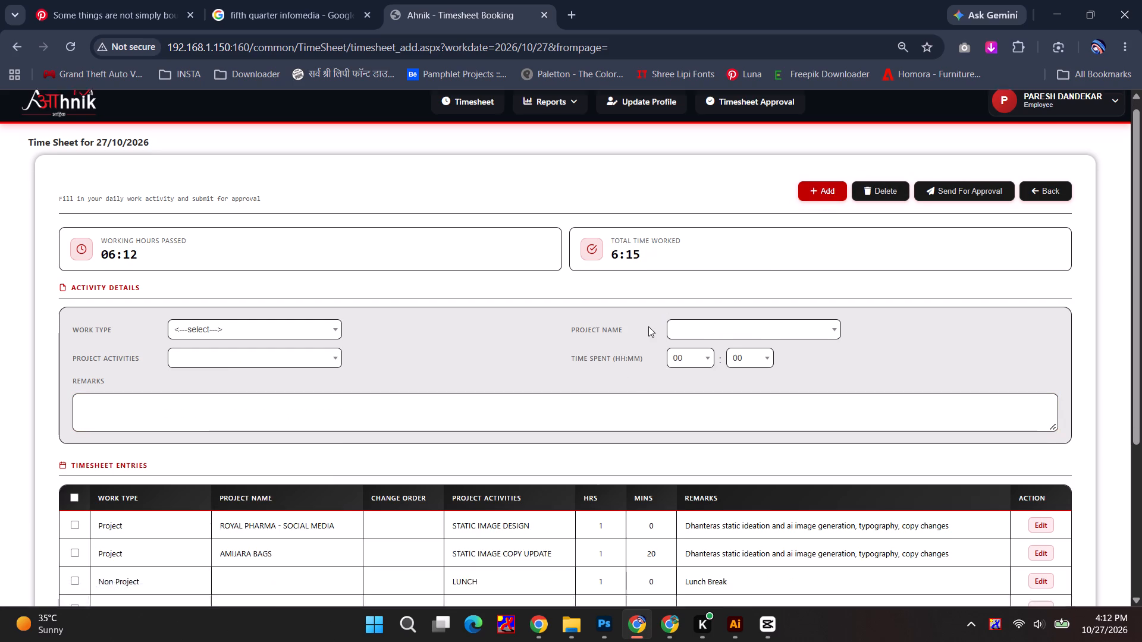
scroll(648, 326, down, 3)
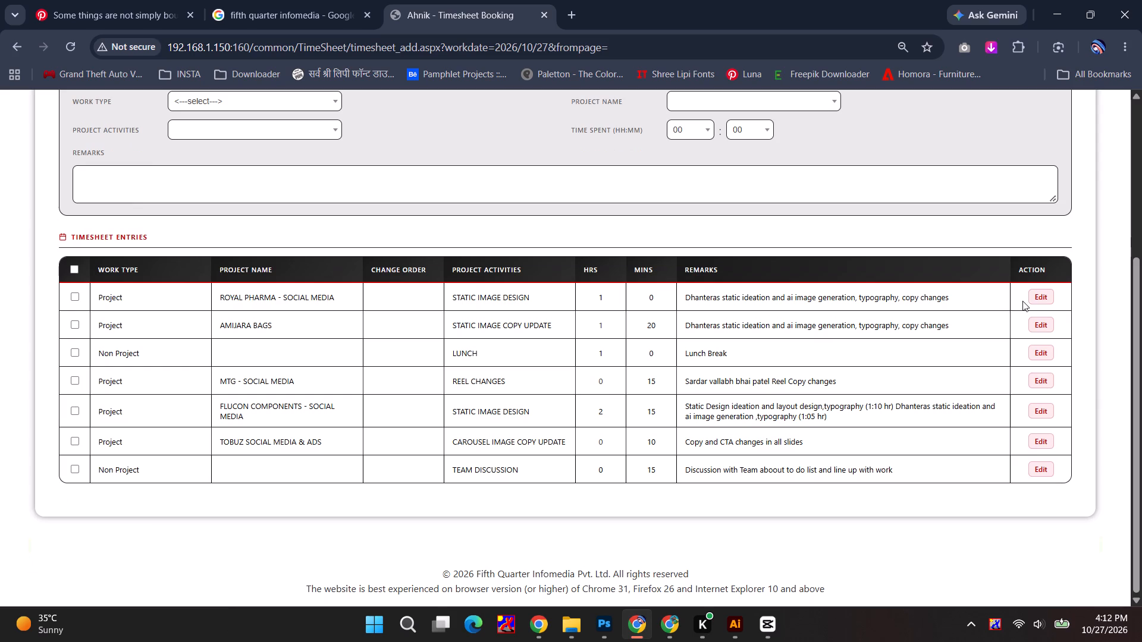
click(1031, 294)
scroll(759, 502, down, 2)
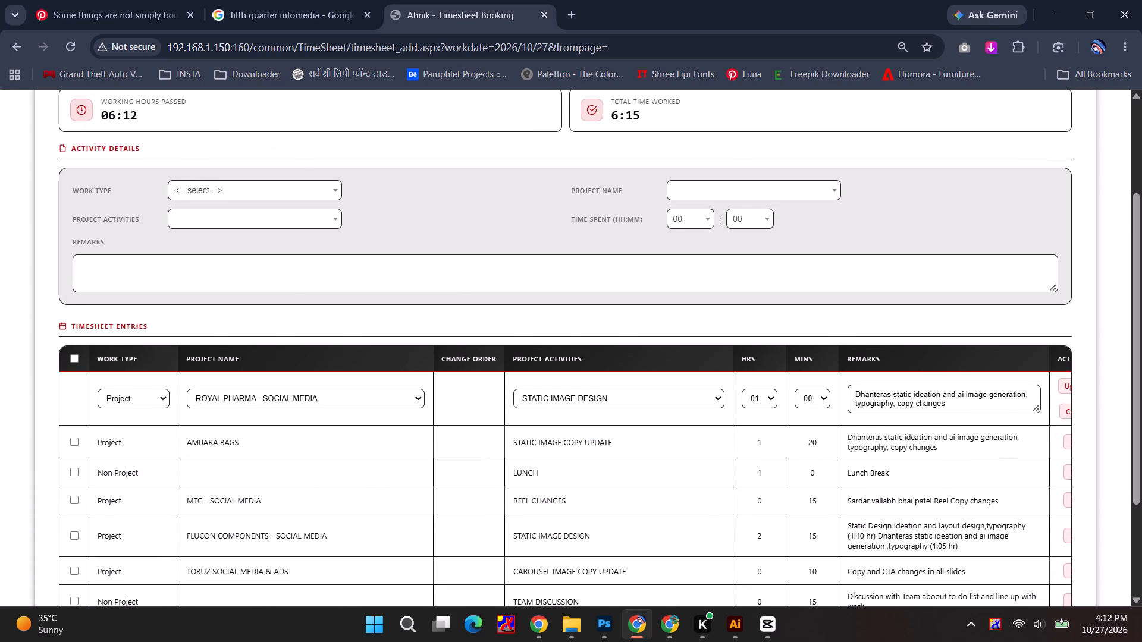
click(912, 395)
key(BackSpace)
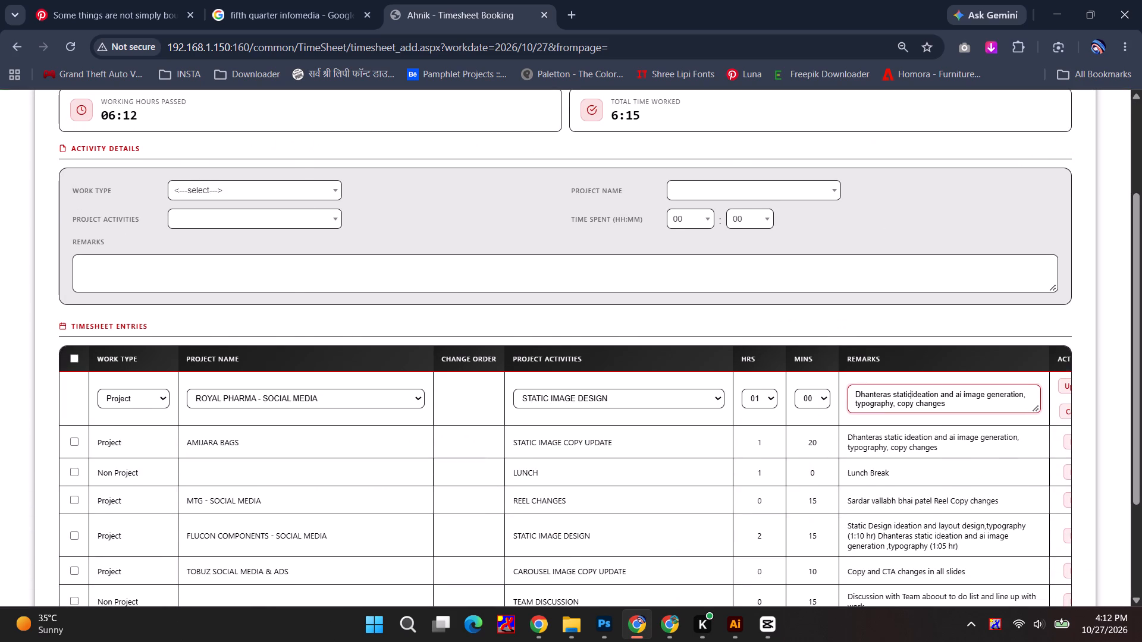
text(,)
key(space)
double_click(954, 394)
key(BackSpace)
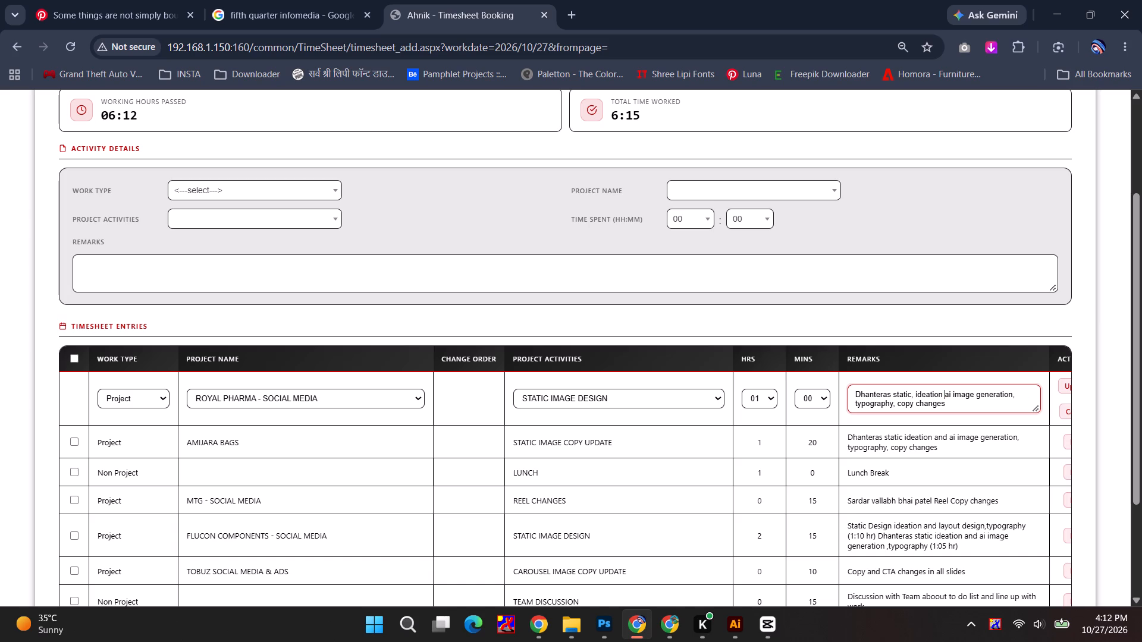
key(BackSpace)
text(,)
key(space)
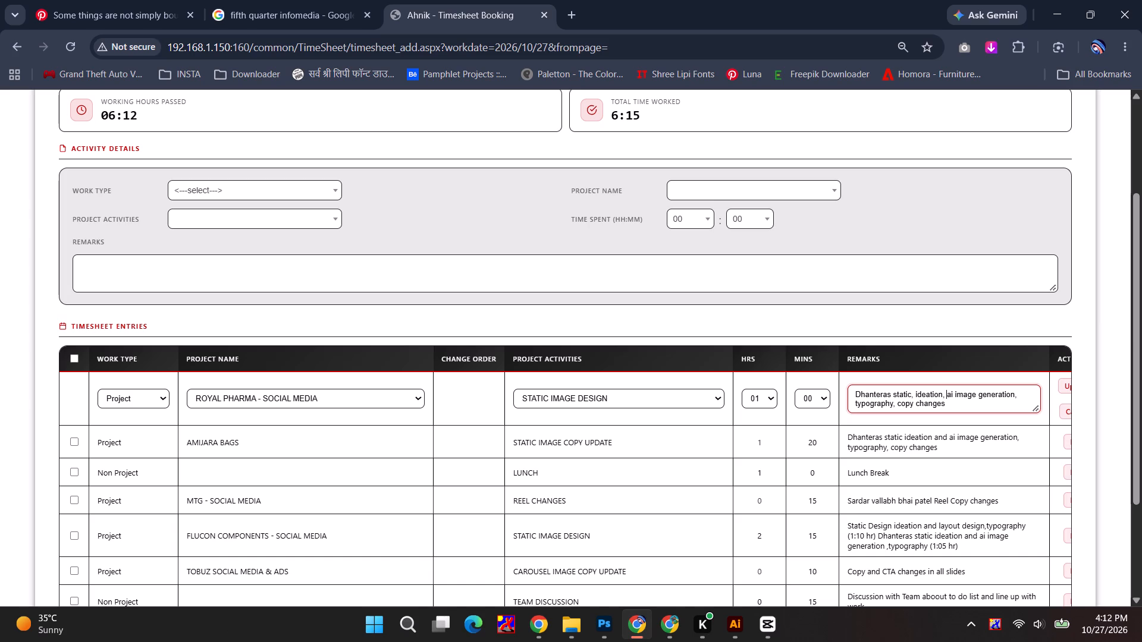
Change the end of the ROYAL PHARMA entry's remarks to "typography, and colour changes" and update the entry.
click(896, 405)
key(space)
text(and)
key(space)
key(shift+Right)
key(shift+Right)
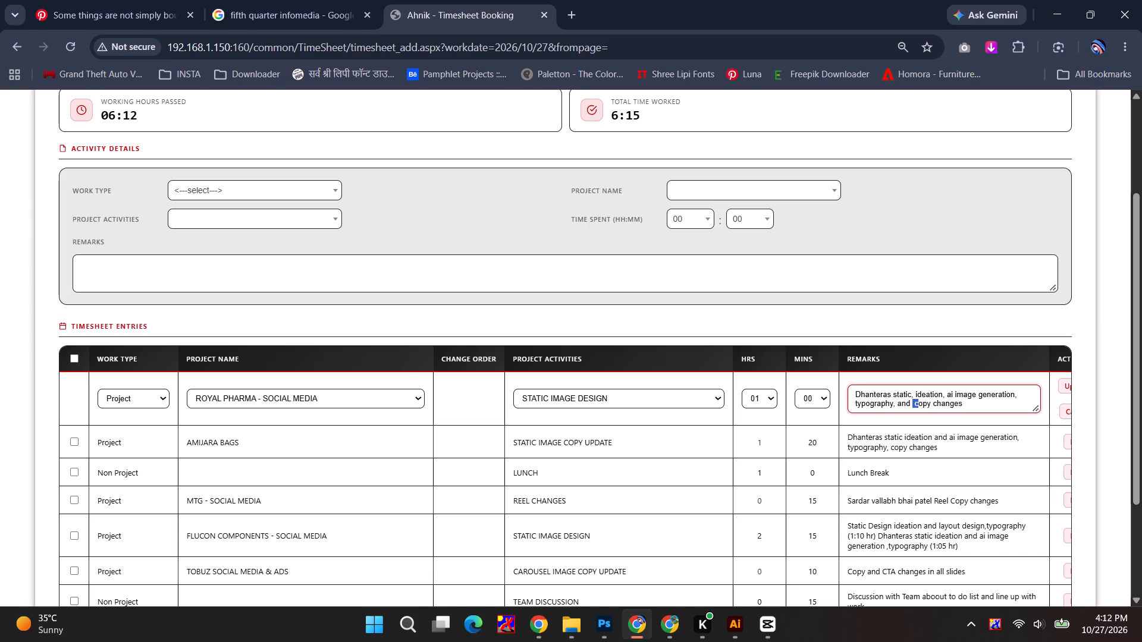
key(shift+Right)
key(shift+Right)
key(shift+Right)
text(colour)
key(space)
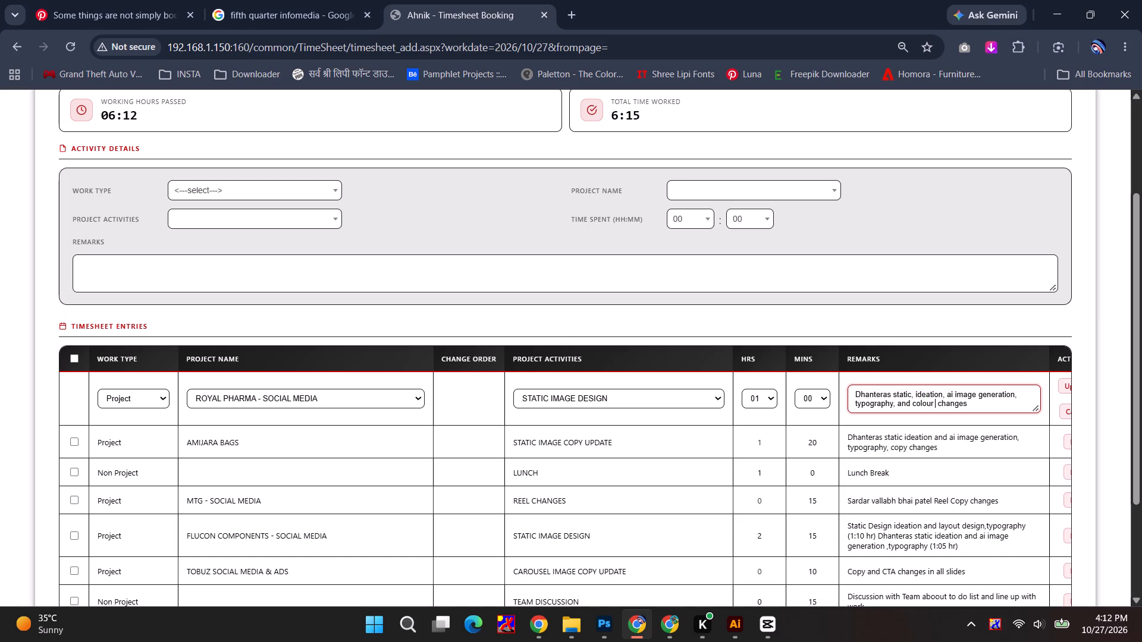
key(BackSpace)
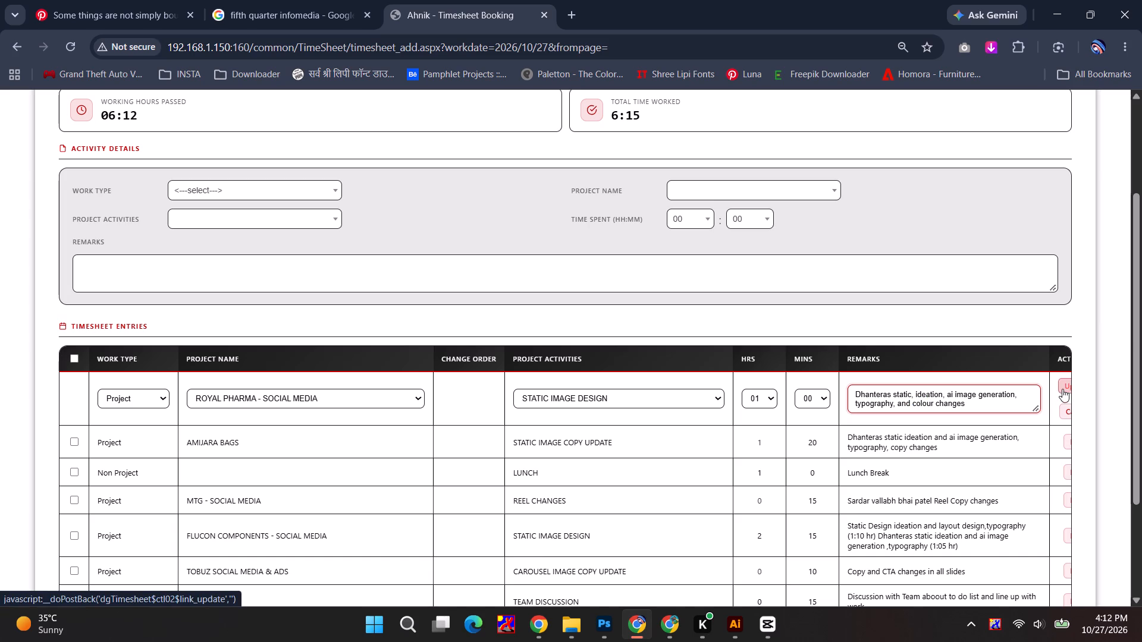
click(1063, 389)
Review the completed time sheet entries and the hours totals for 27 October.
scroll(763, 395, down, 3)
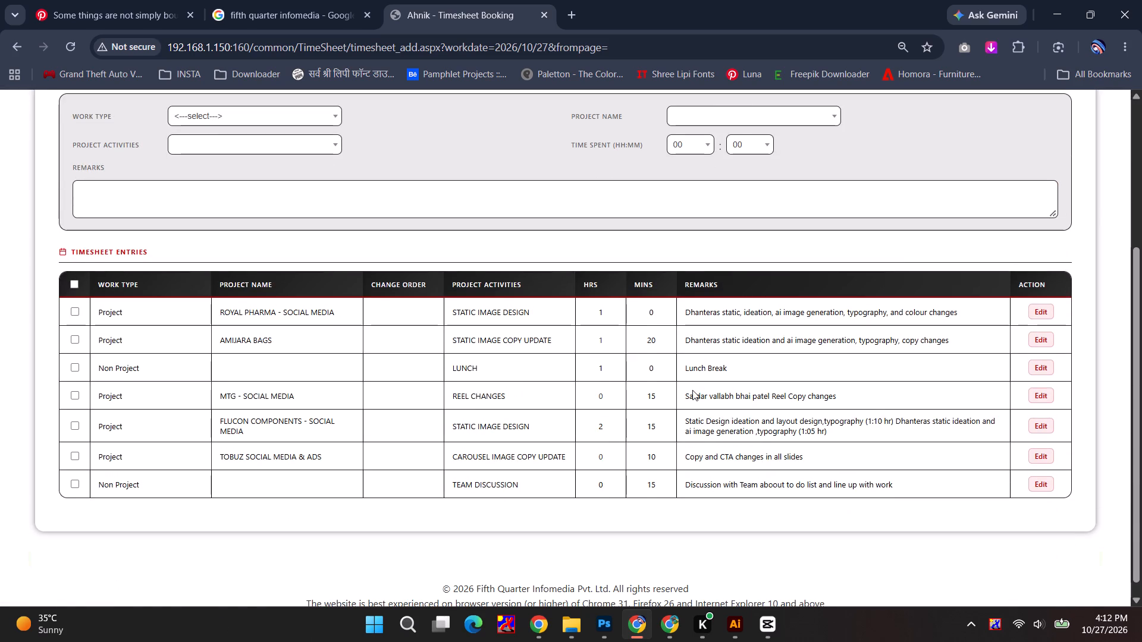
scroll(622, 363, up, 3)
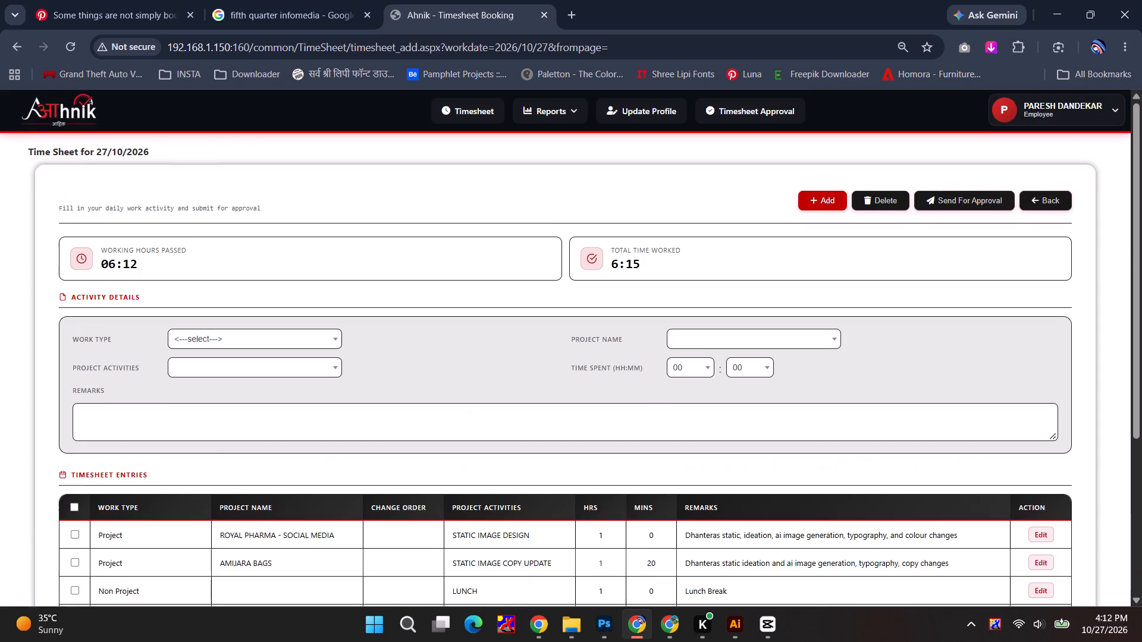
scroll(620, 366, down, 3)
scroll(630, 382, up, 2)
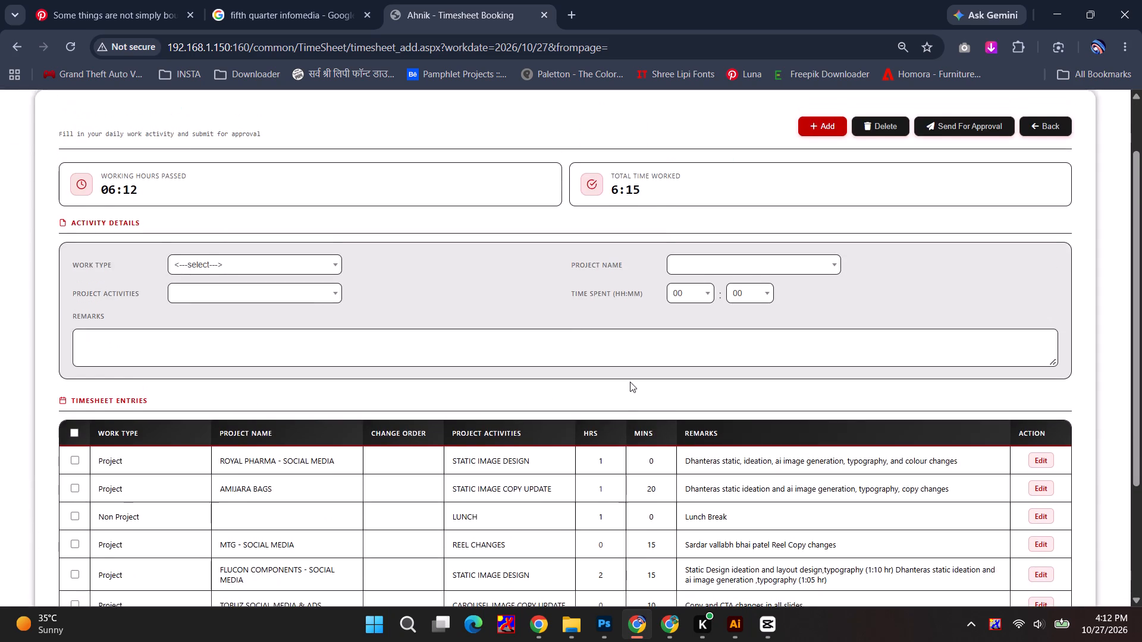
scroll(630, 382, down, 2)
scroll(630, 382, up, 3)
scroll(546, 380, down, 3)
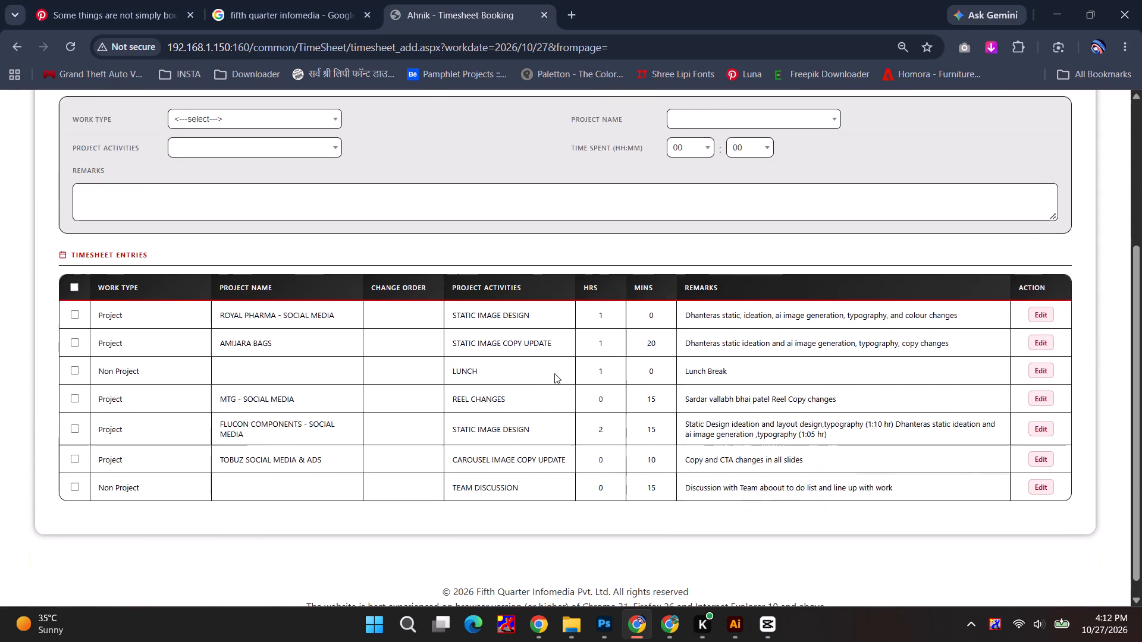
scroll(567, 374, down, 3)
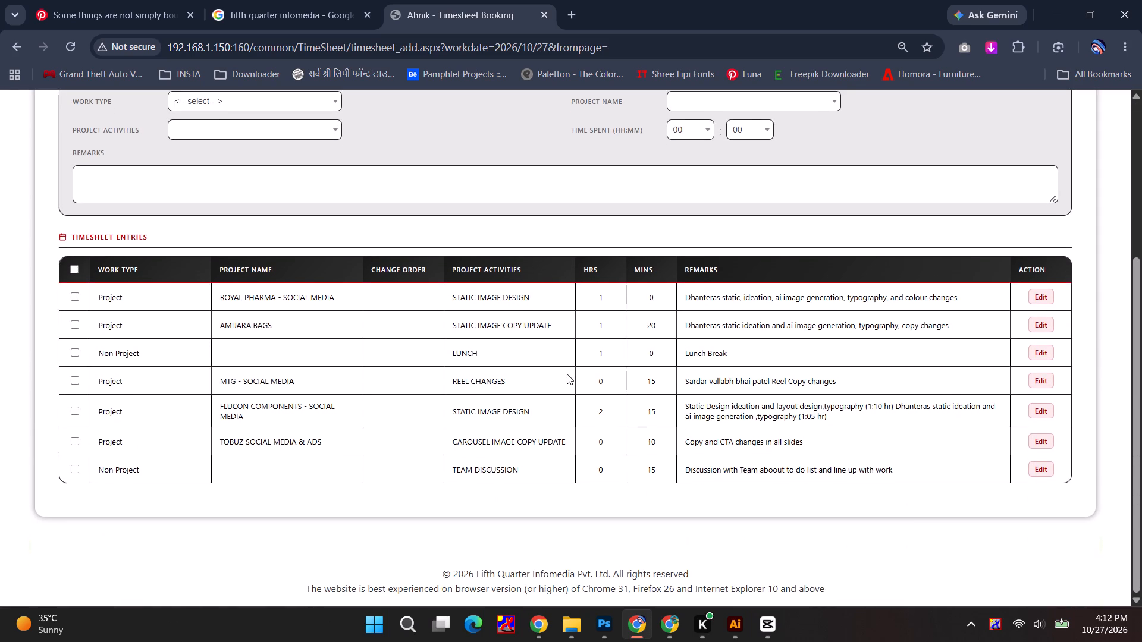
scroll(567, 377, up, 4)
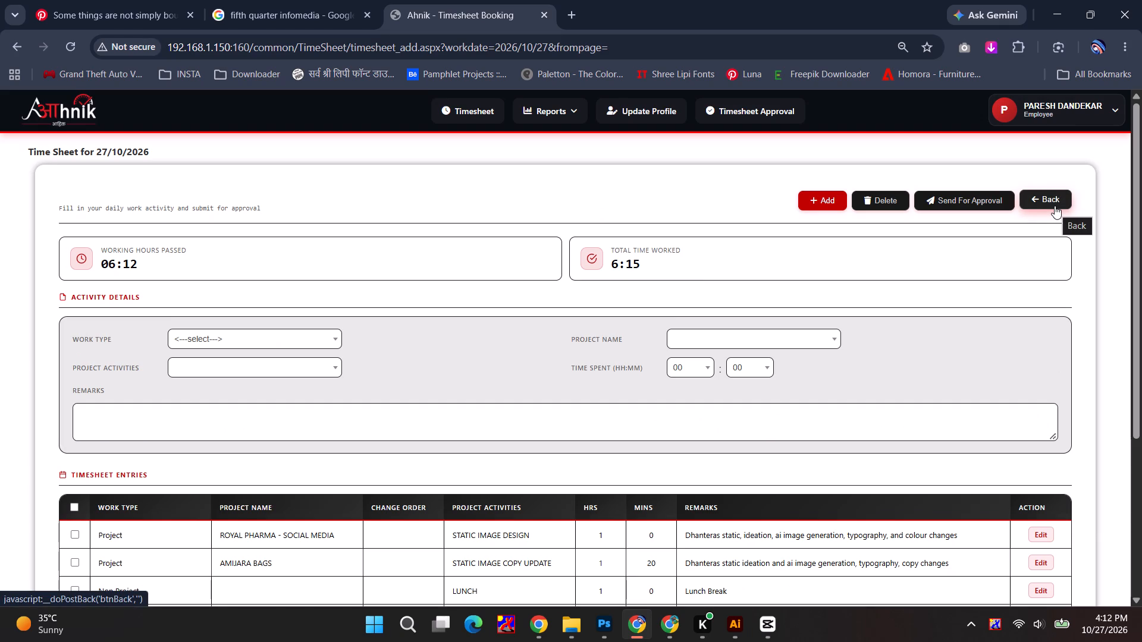
Return to the October calendar, select the 14, 21, 22 and 23 October time sheets, and send them for approval.
click(1055, 206)
scroll(692, 326, down, 4)
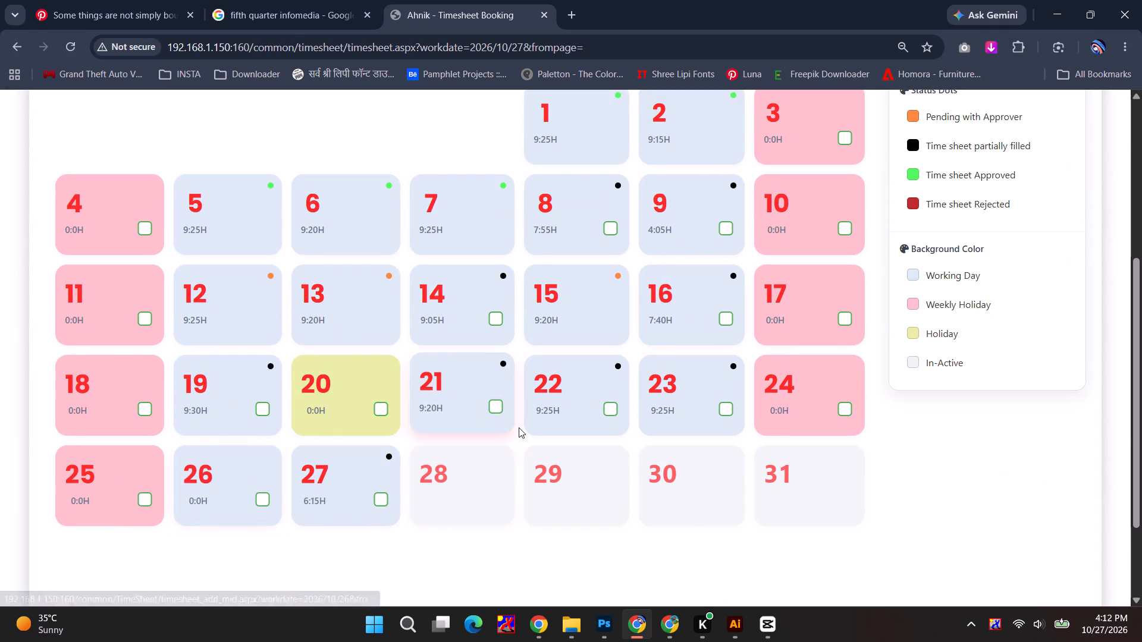
click(494, 406)
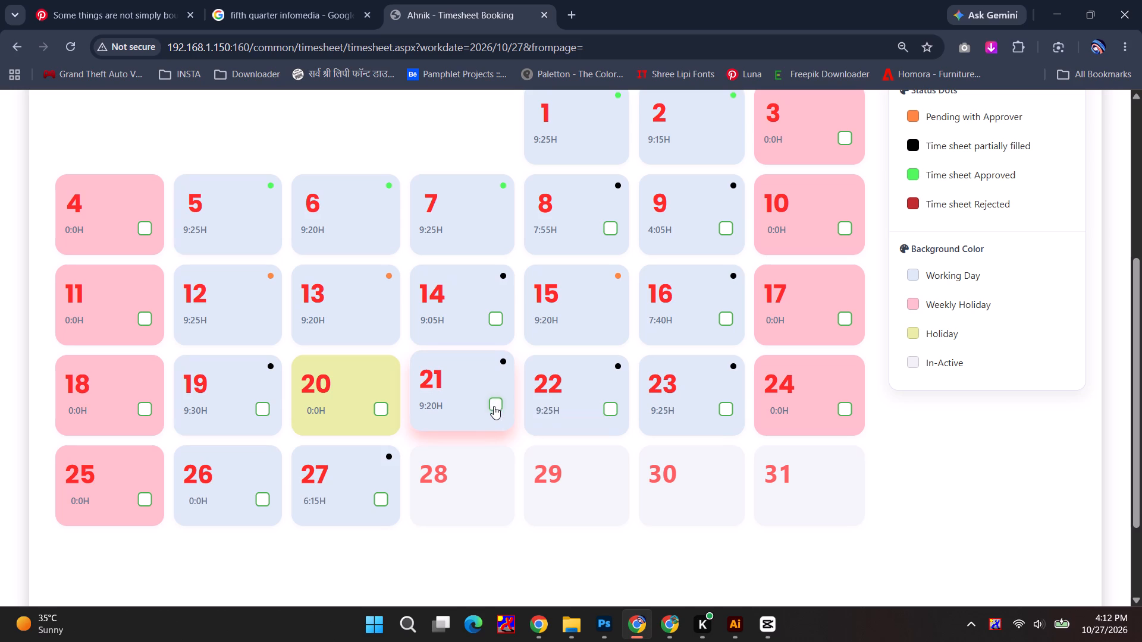
click(498, 312)
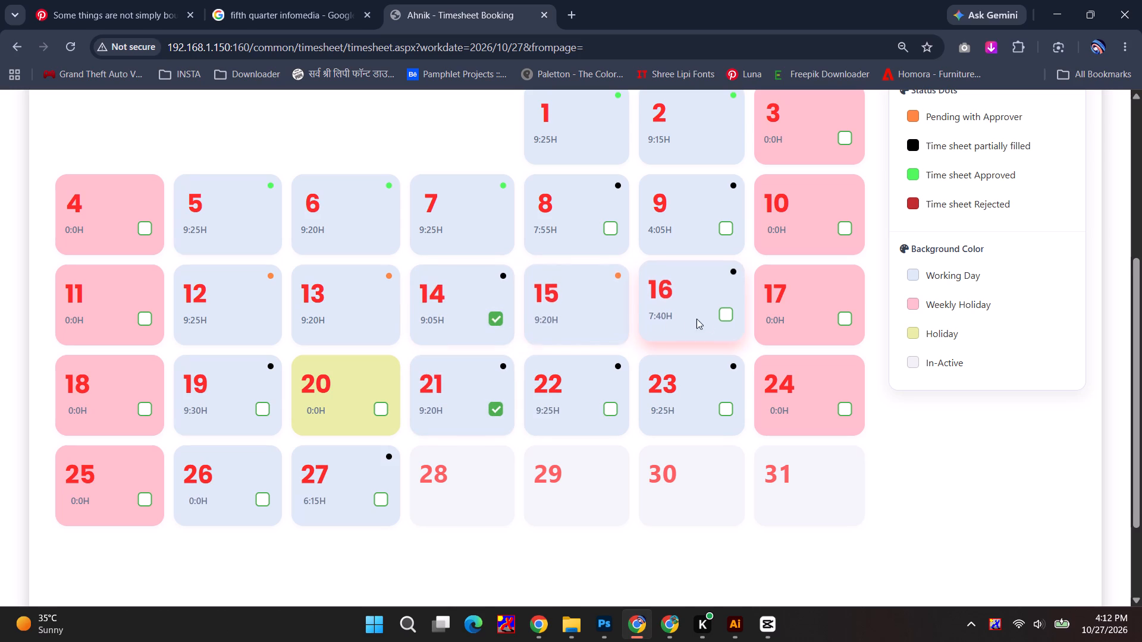
scroll(679, 357, up, 1)
click(728, 486)
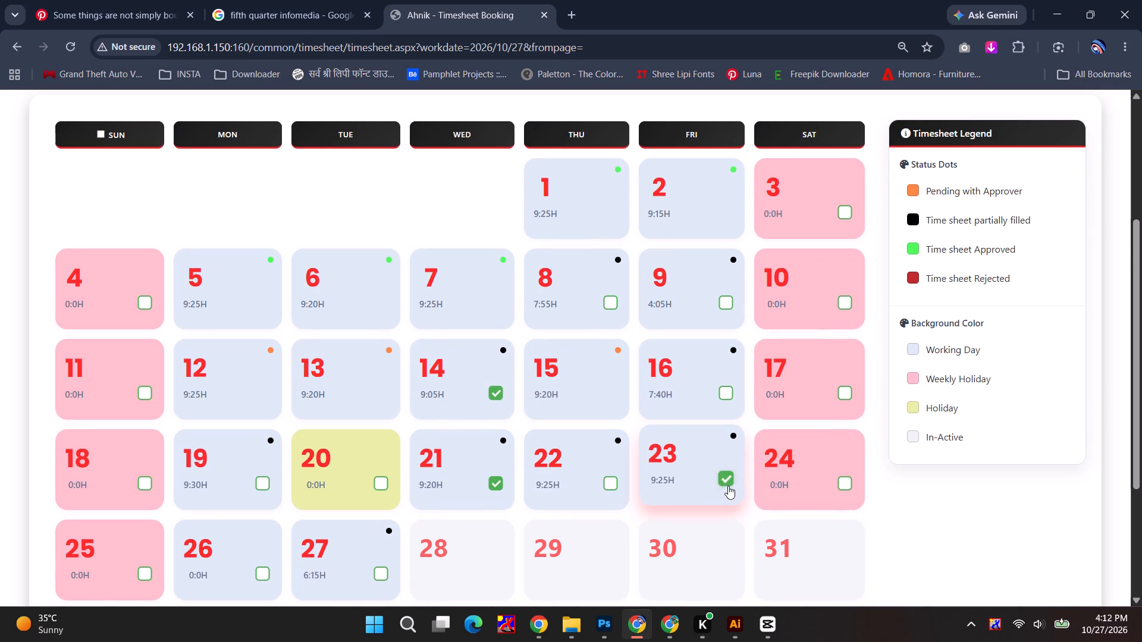
click(603, 480)
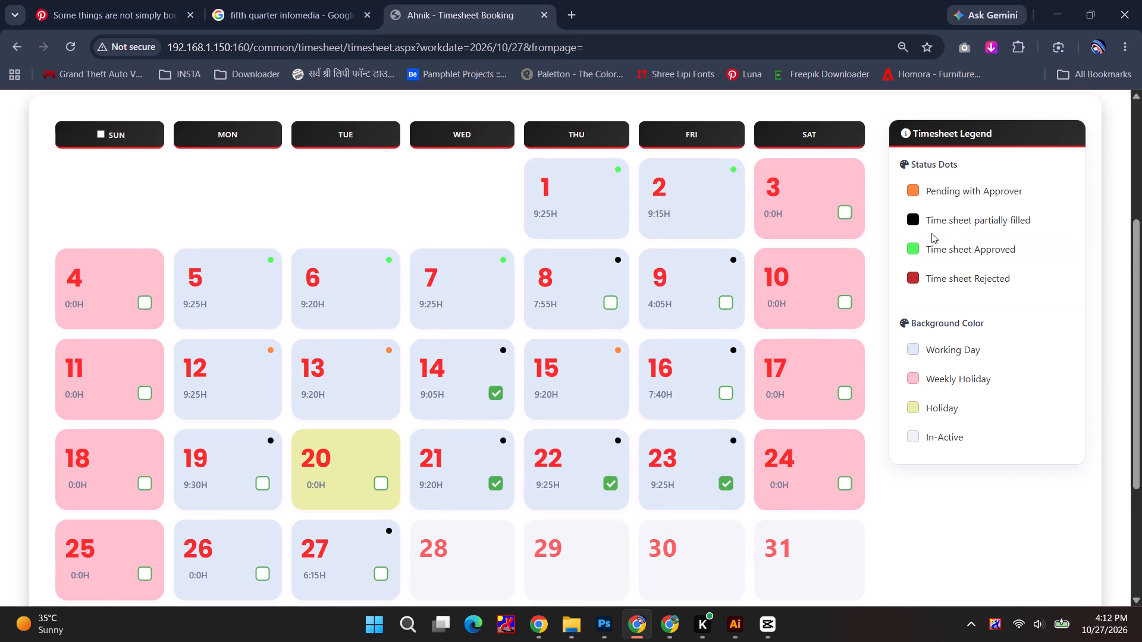
scroll(852, 206, up, 3)
click(1012, 271)
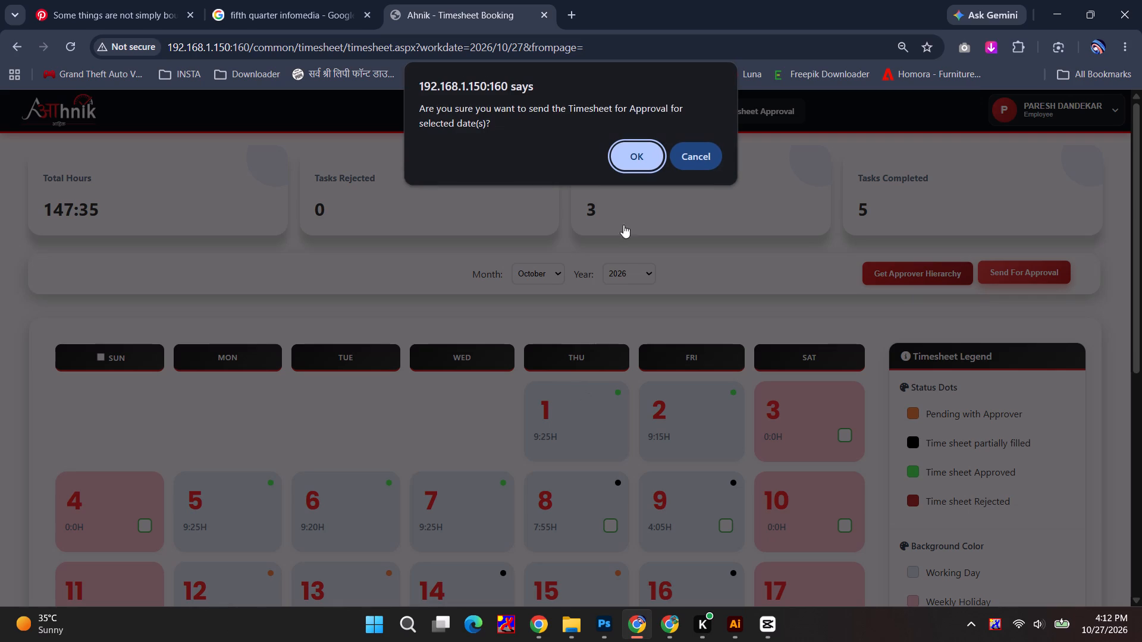
click(645, 165)
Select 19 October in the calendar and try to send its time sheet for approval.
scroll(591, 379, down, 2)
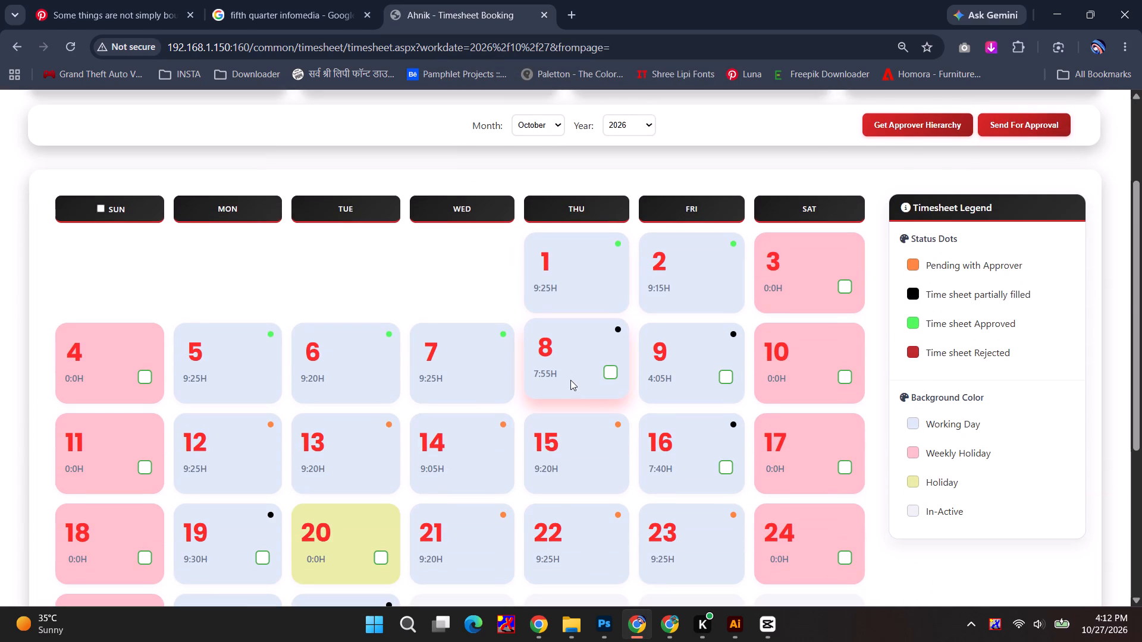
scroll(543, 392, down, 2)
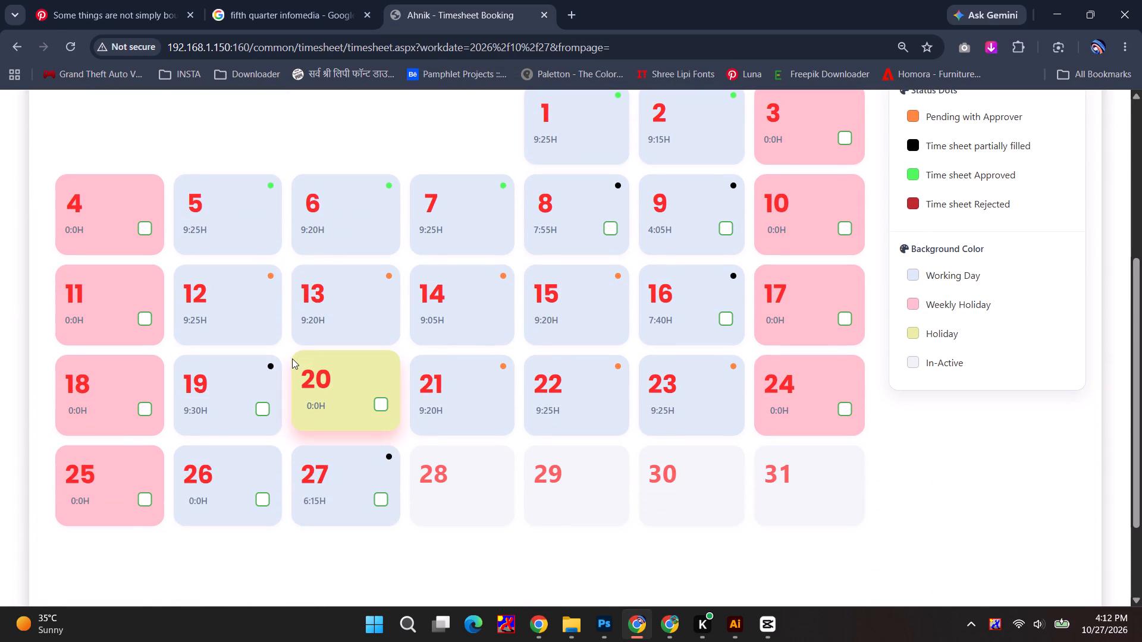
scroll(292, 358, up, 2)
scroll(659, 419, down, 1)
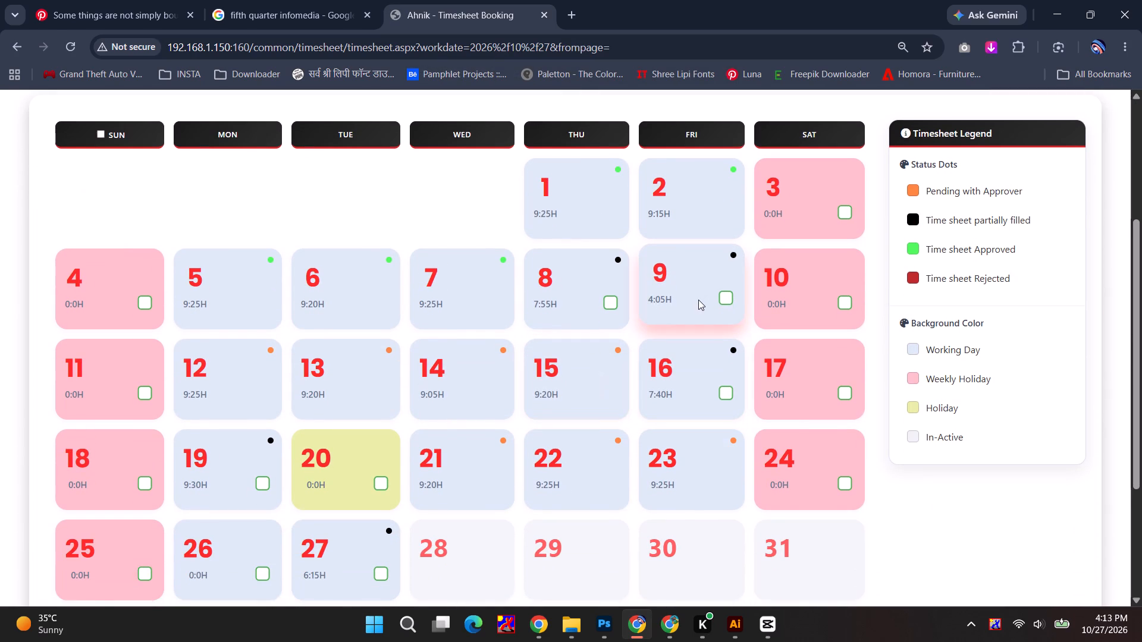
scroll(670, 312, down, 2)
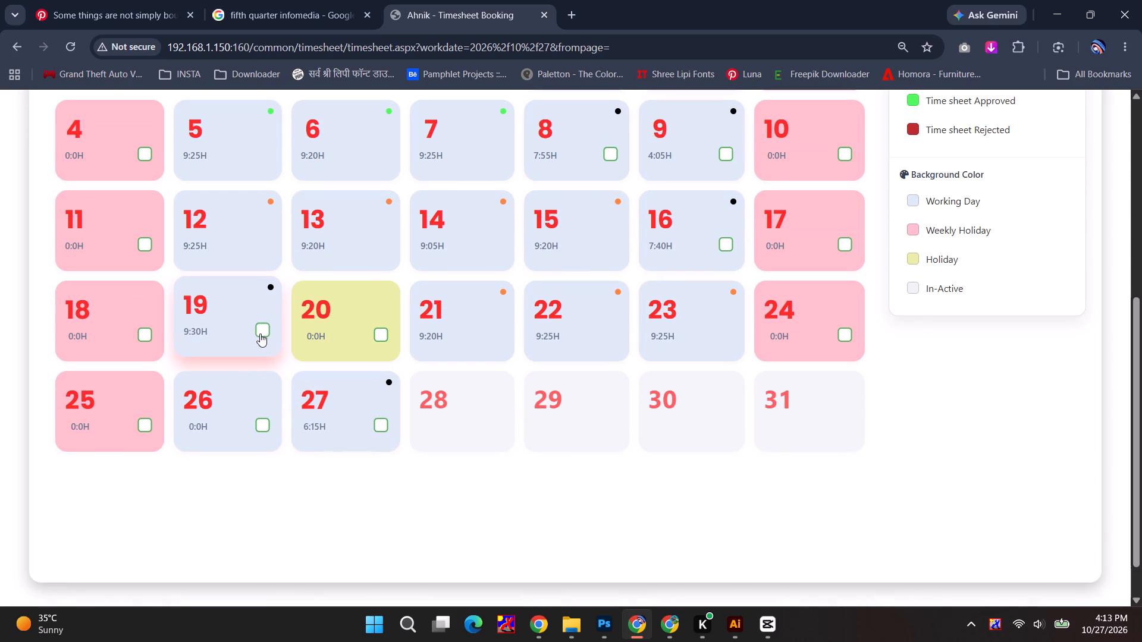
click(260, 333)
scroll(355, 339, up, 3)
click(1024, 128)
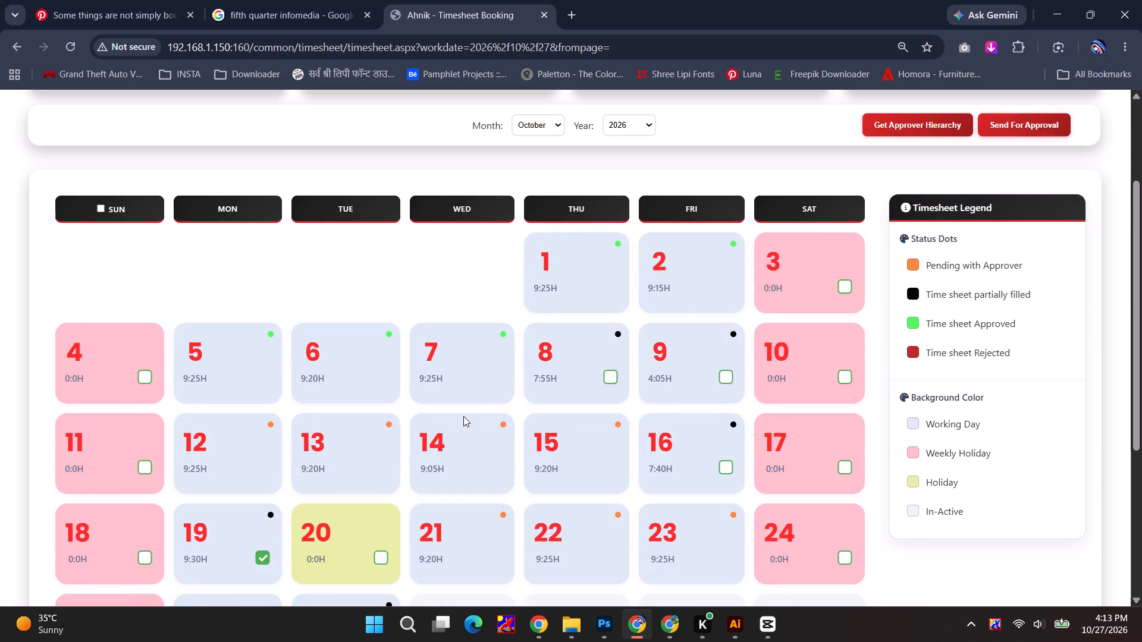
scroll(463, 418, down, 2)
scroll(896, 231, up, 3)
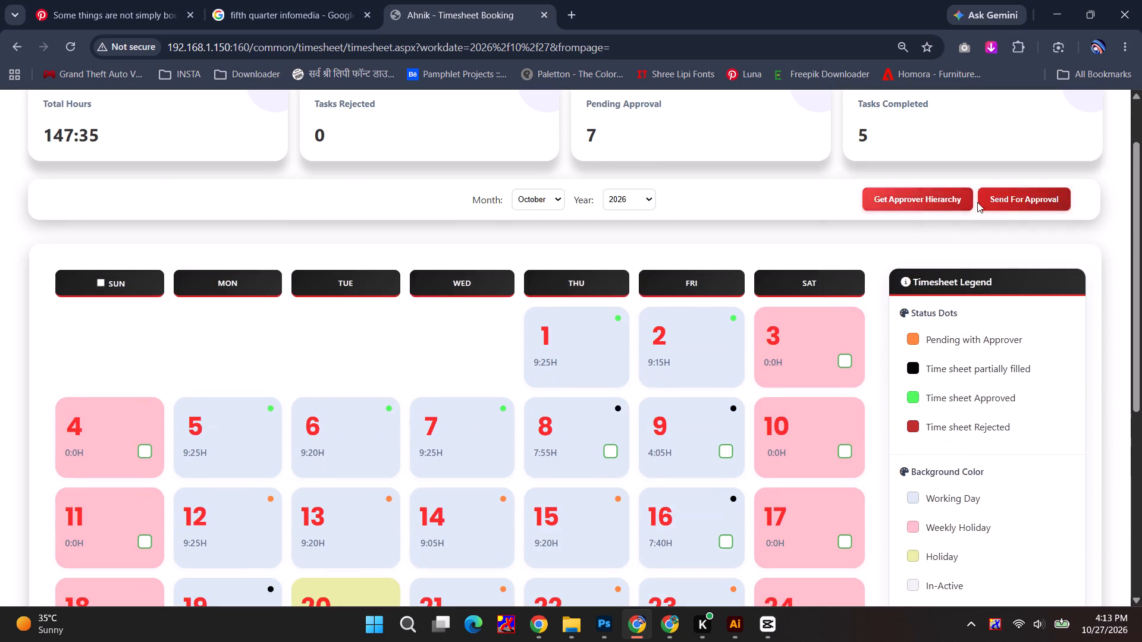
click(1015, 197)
Open the 19 October time sheet and send it for approval from within that day's sheet.
scroll(469, 465, down, 2)
scroll(292, 457, up, 3)
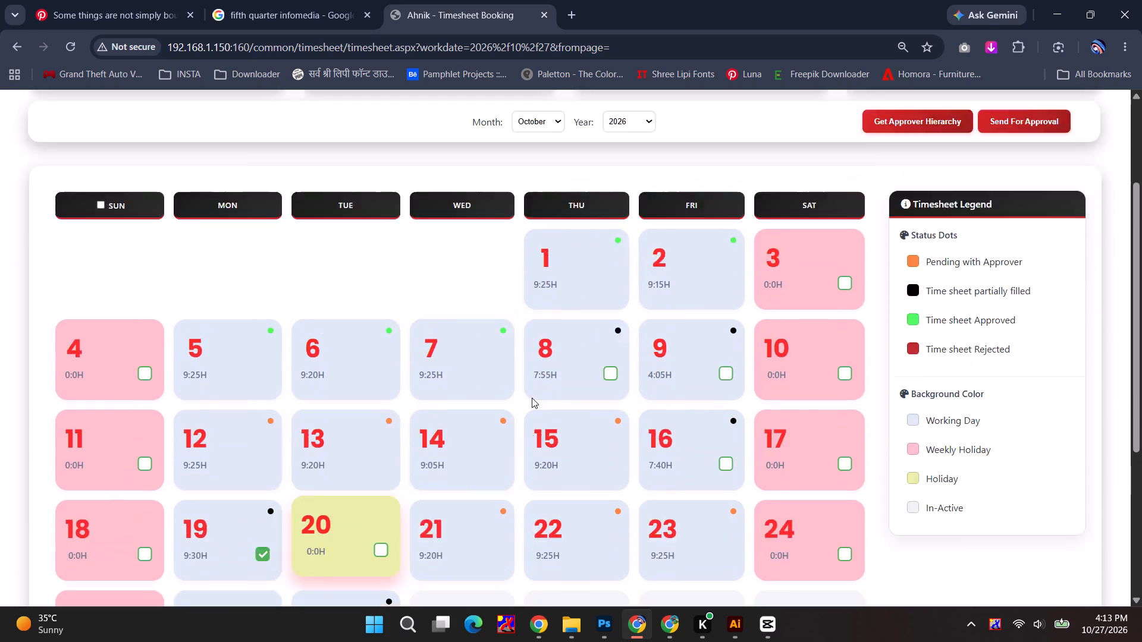
scroll(373, 505, down, 3)
click(205, 462)
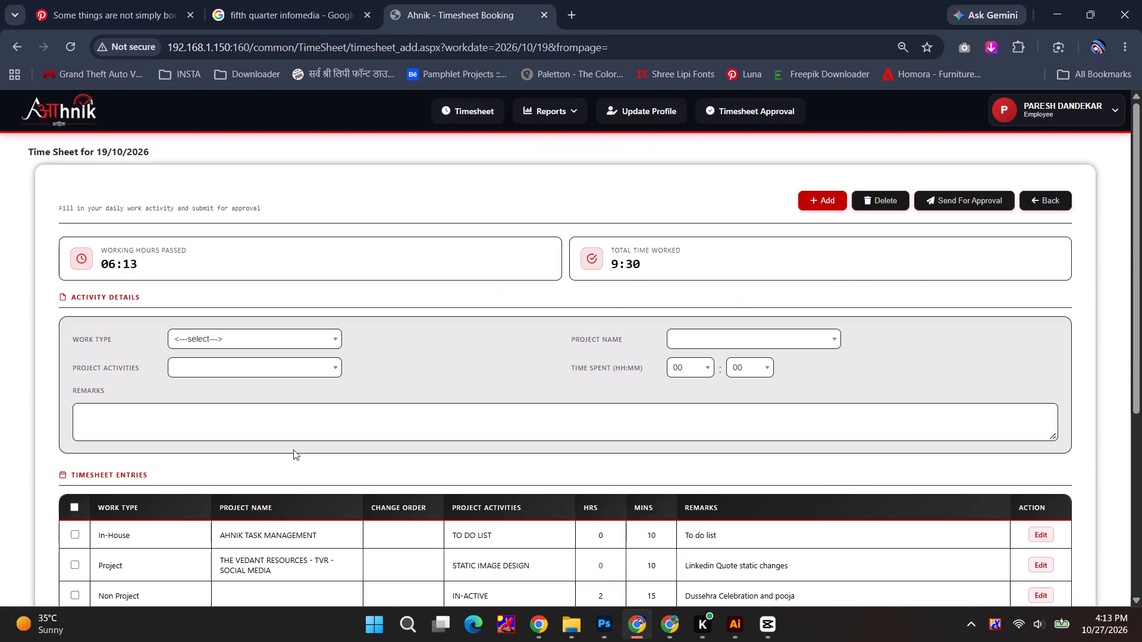
click(972, 206)
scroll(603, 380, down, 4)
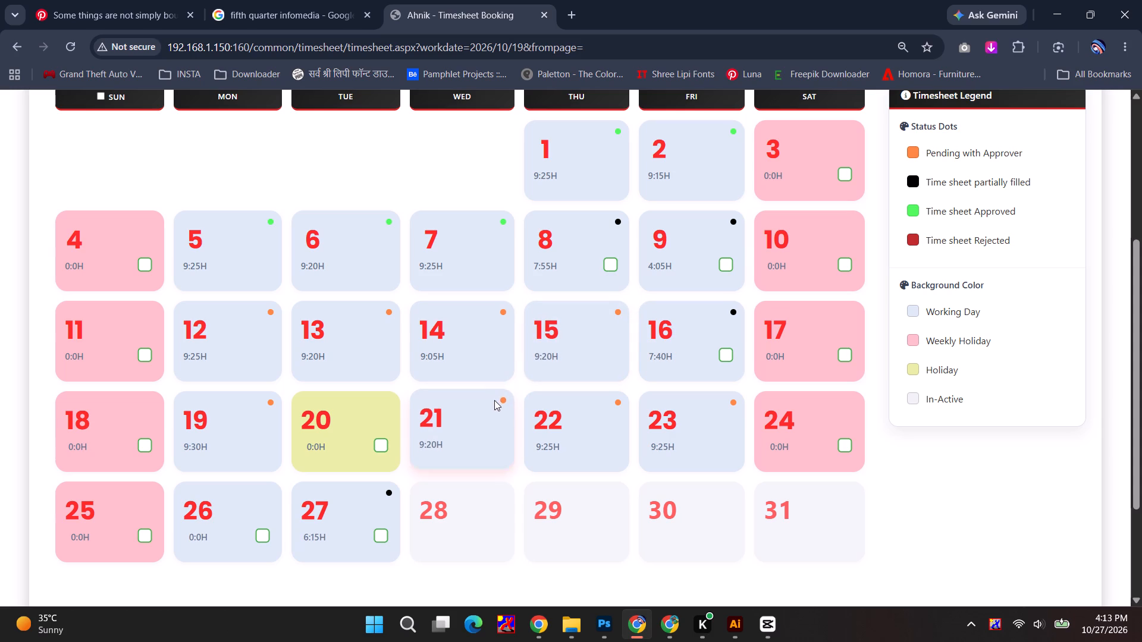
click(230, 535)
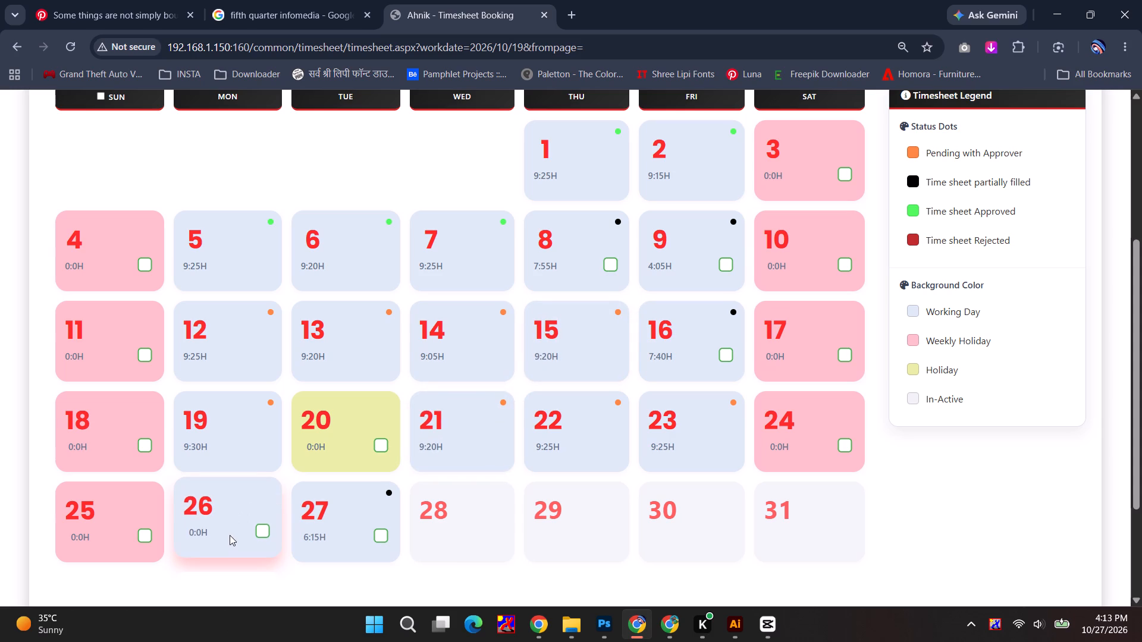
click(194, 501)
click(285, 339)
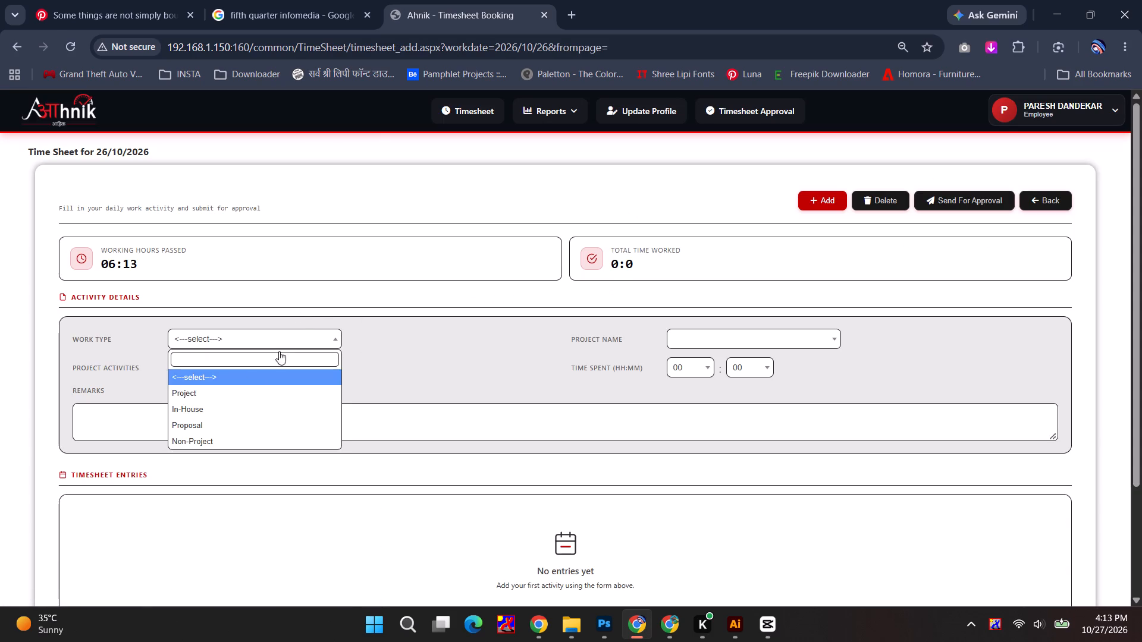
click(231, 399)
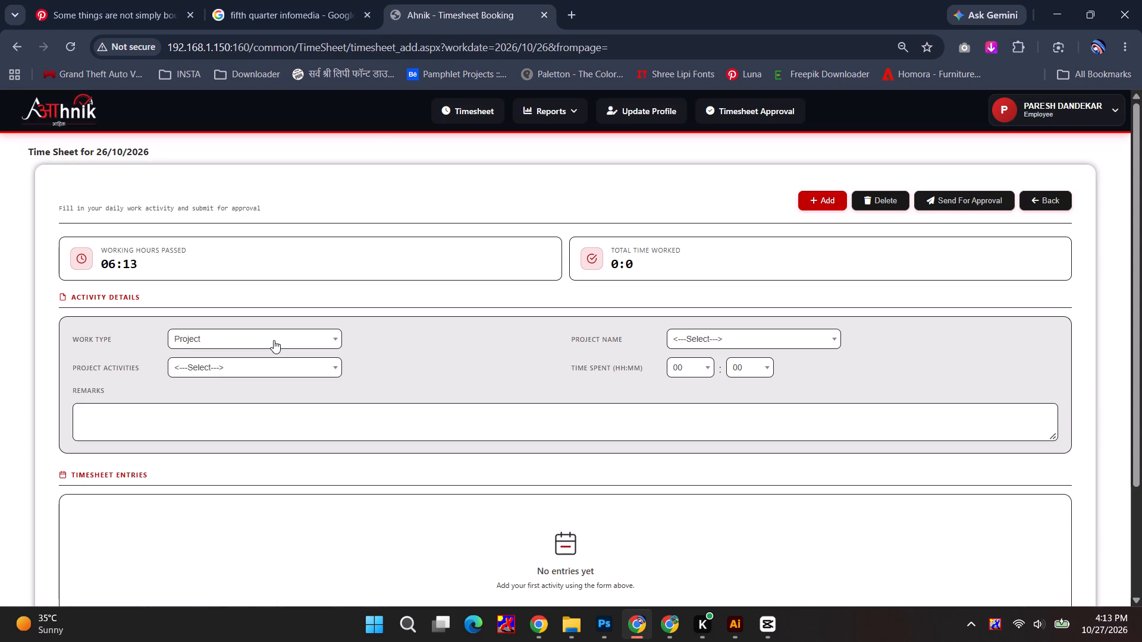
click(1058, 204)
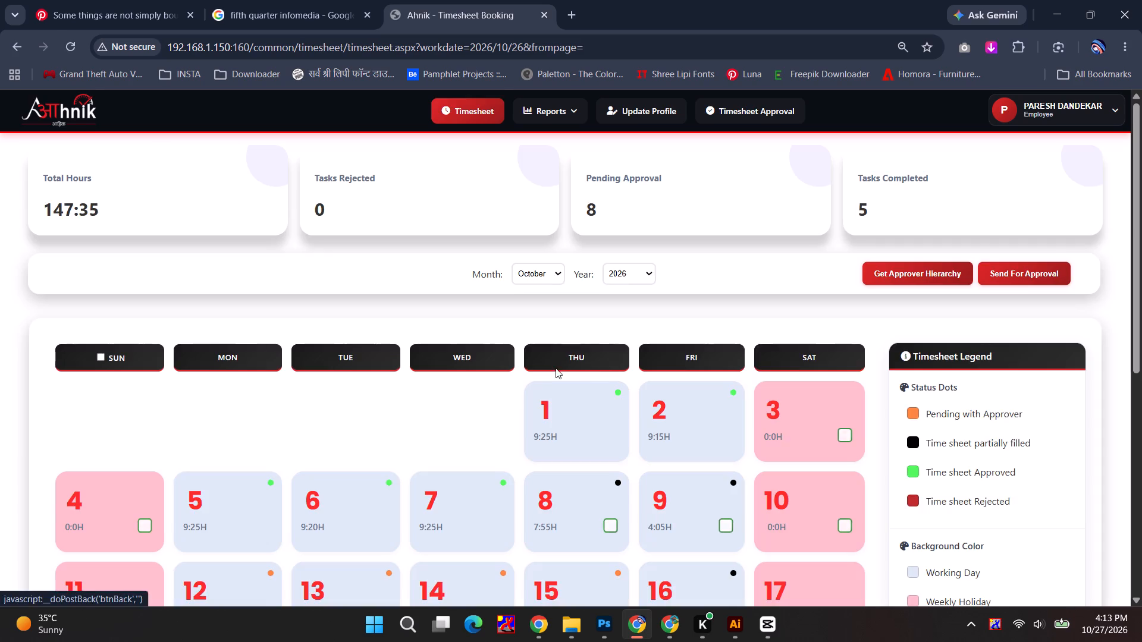
Open the 27 October time sheet and examine its listed entries.
scroll(554, 365, down, 3)
scroll(464, 496, down, 3)
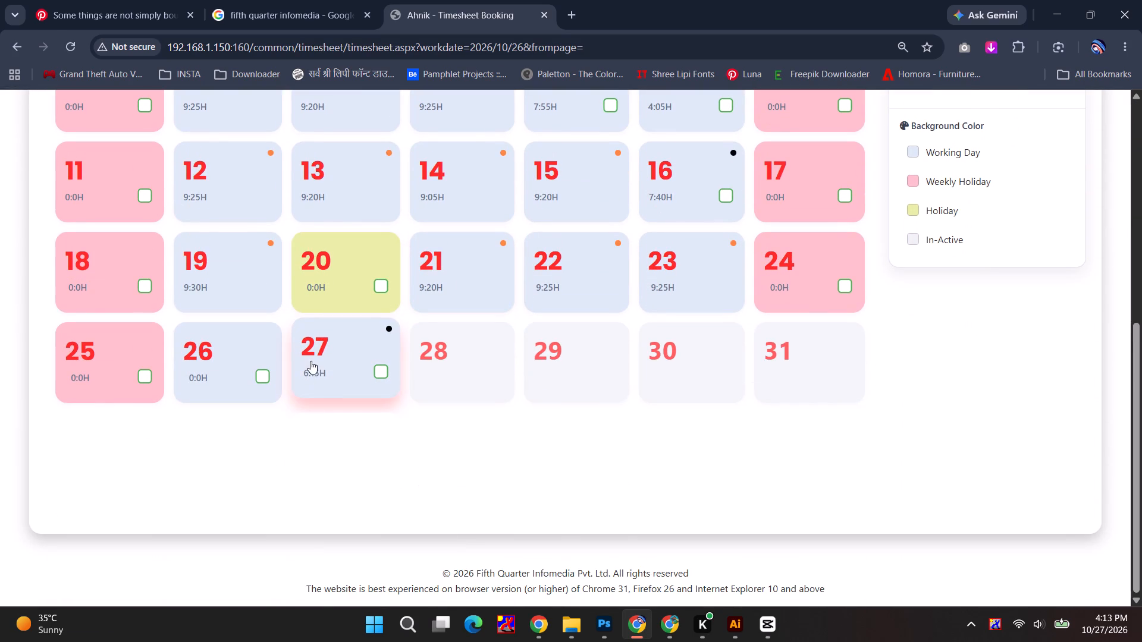
click(309, 358)
scroll(318, 375, down, 1)
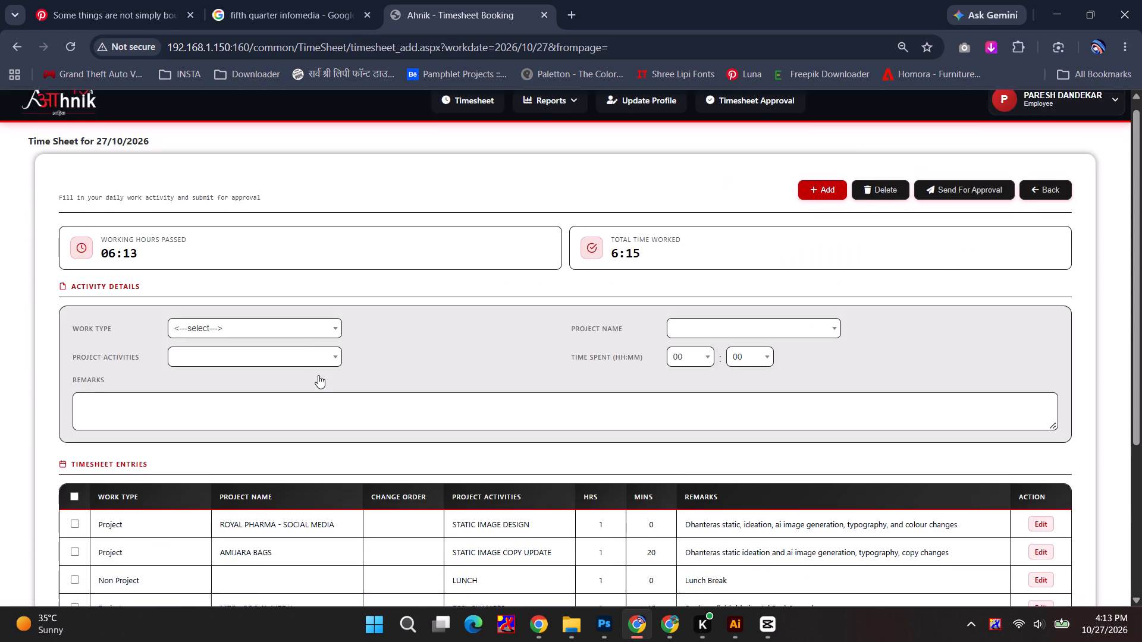
scroll(318, 375, down, 2)
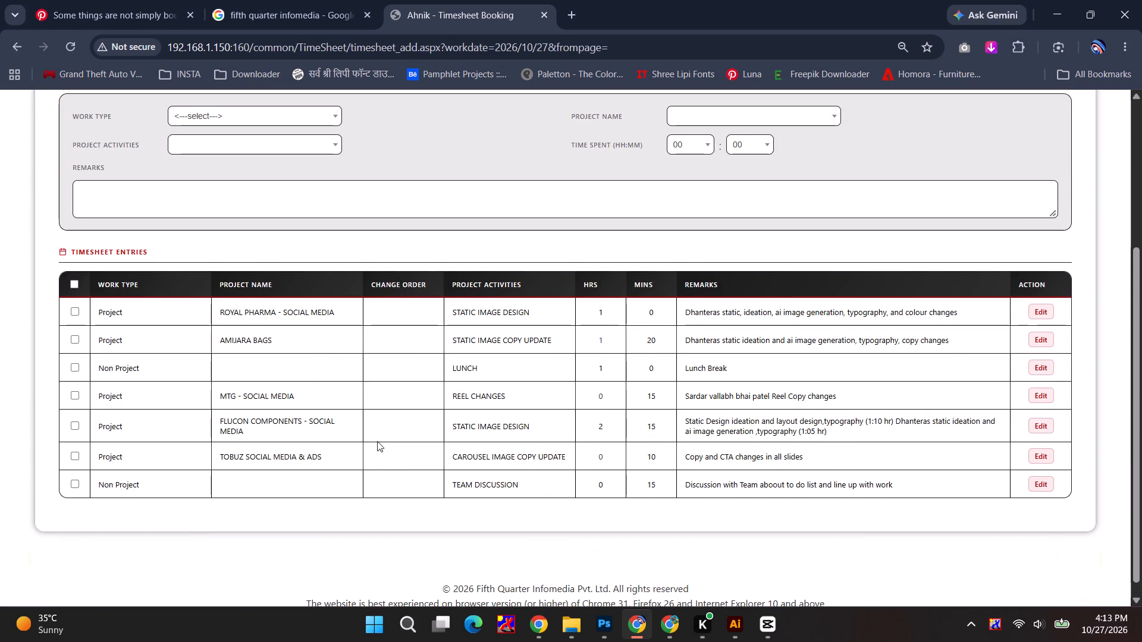
scroll(227, 310, up, 2)
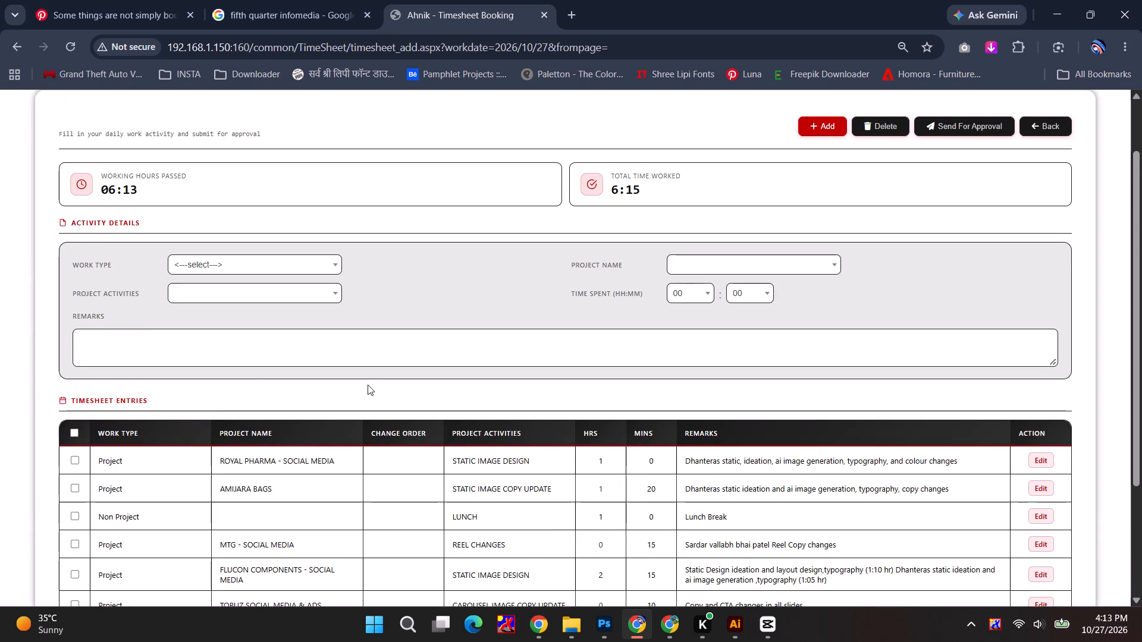
scroll(283, 406, down, 3)
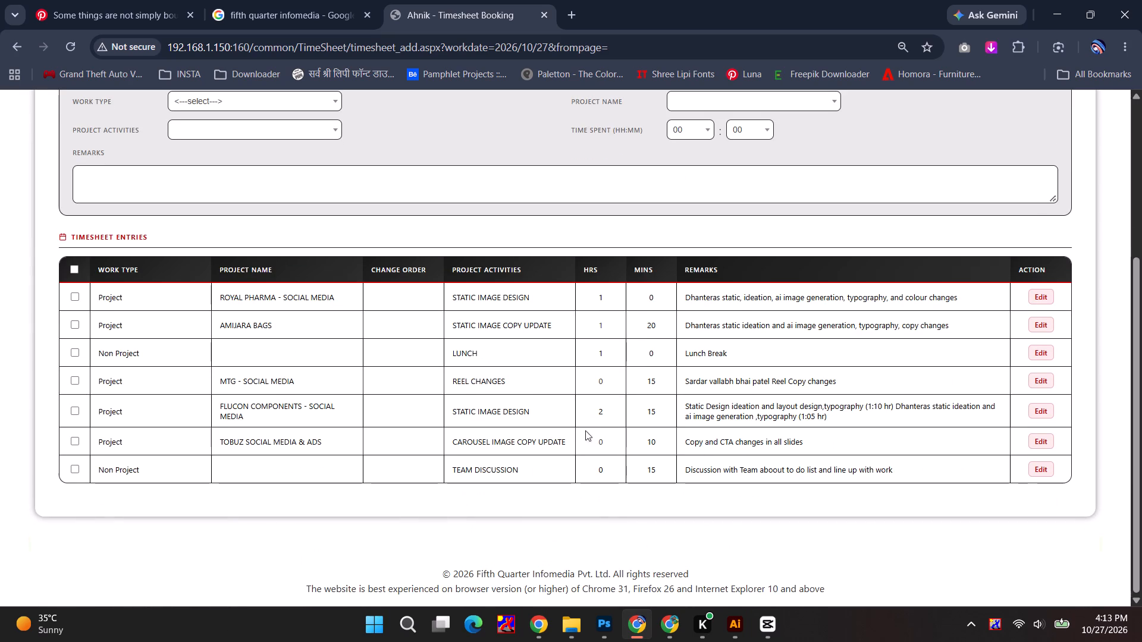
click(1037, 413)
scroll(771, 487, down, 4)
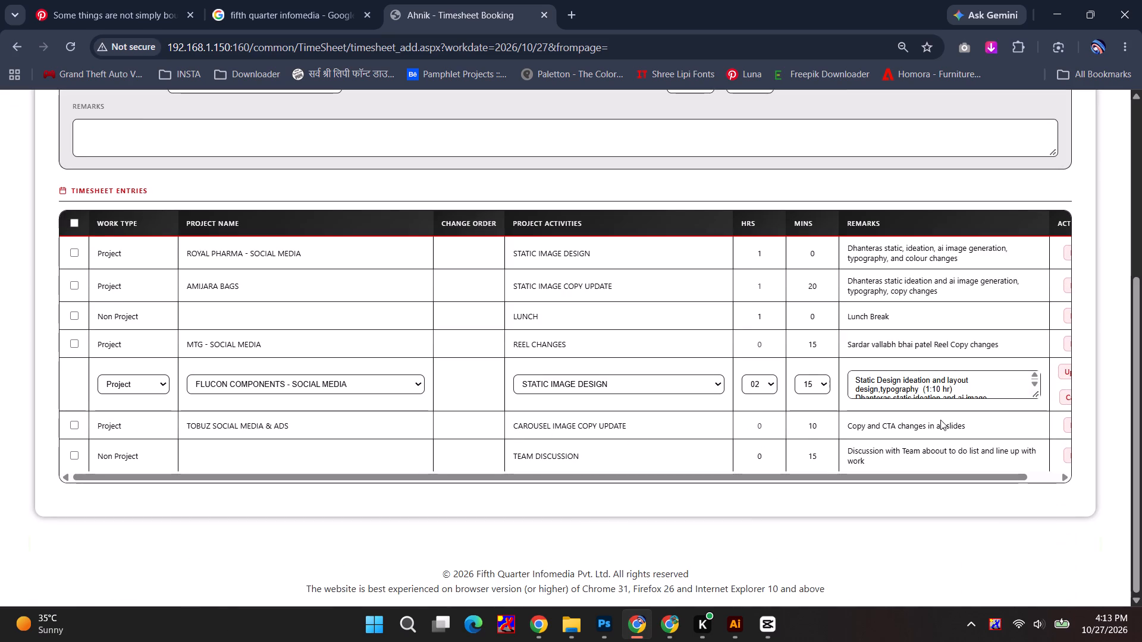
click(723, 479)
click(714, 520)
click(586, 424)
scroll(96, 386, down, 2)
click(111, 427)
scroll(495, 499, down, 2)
Open the TOBUZ SOCIAL MEDIA & ADS entry for editing and set its work type to Non-Project.
drag(913, 476, 999, 468)
click(1038, 421)
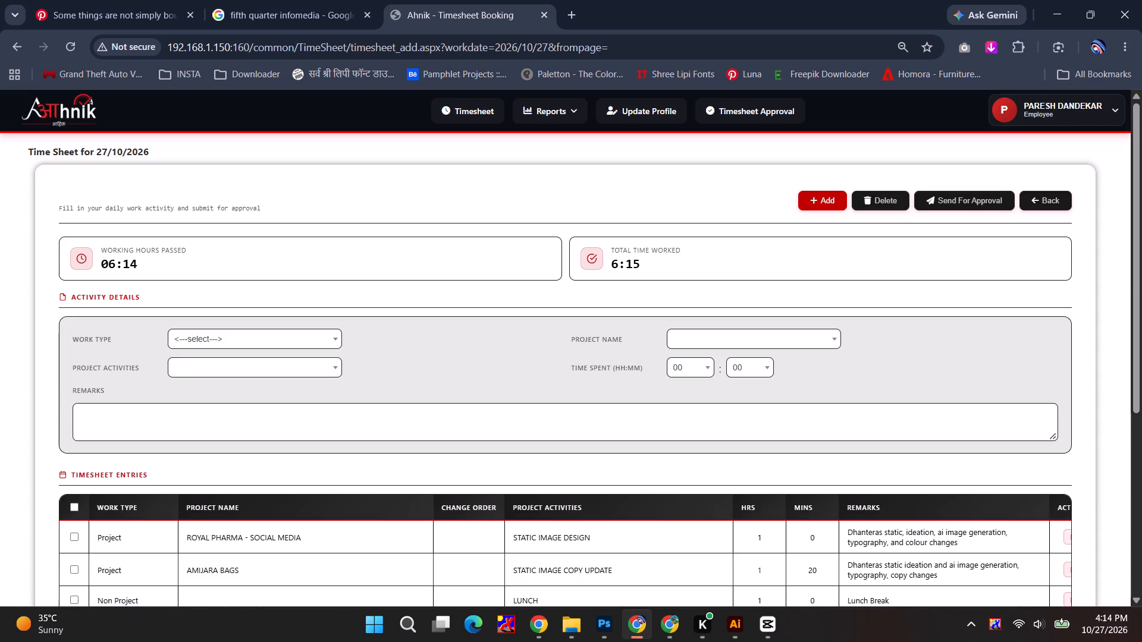
scroll(157, 484, down, 6)
click(155, 412)
click(133, 501)
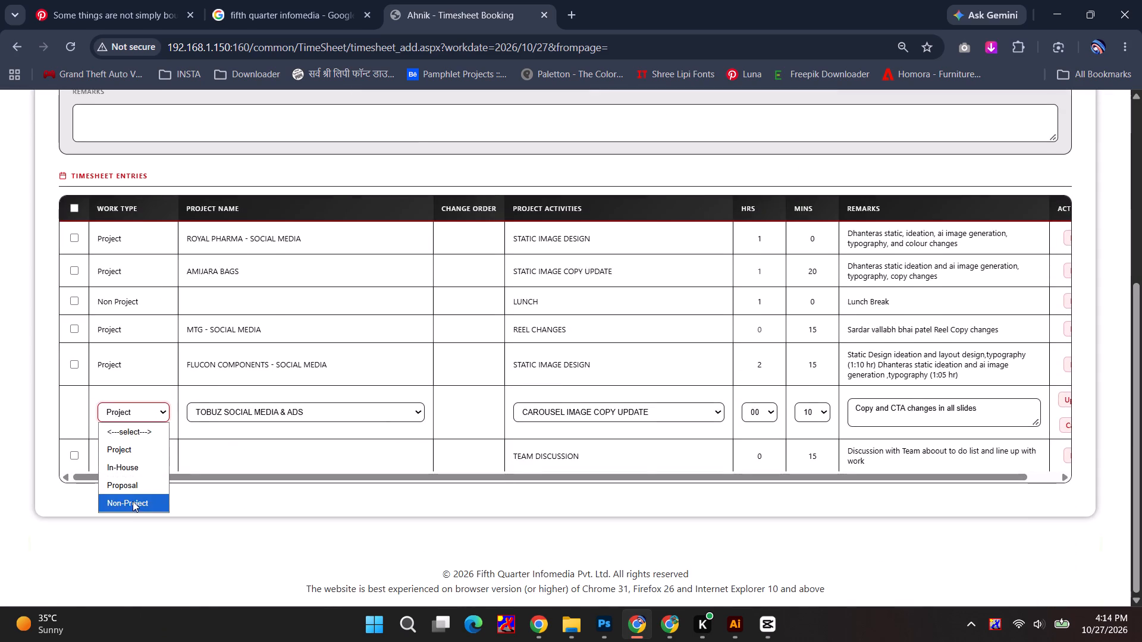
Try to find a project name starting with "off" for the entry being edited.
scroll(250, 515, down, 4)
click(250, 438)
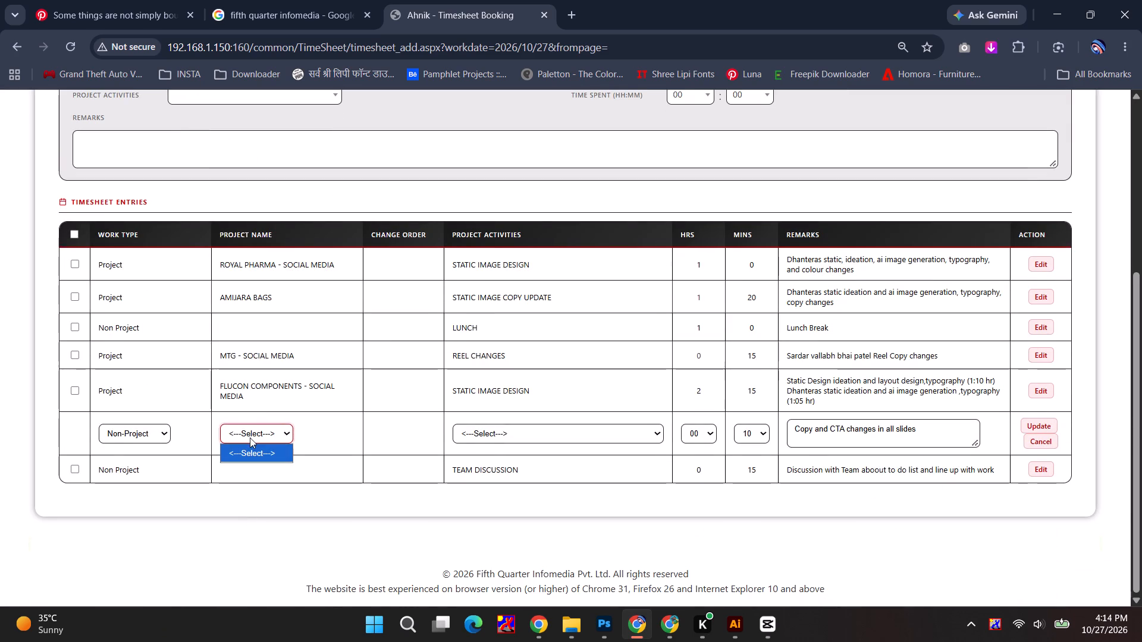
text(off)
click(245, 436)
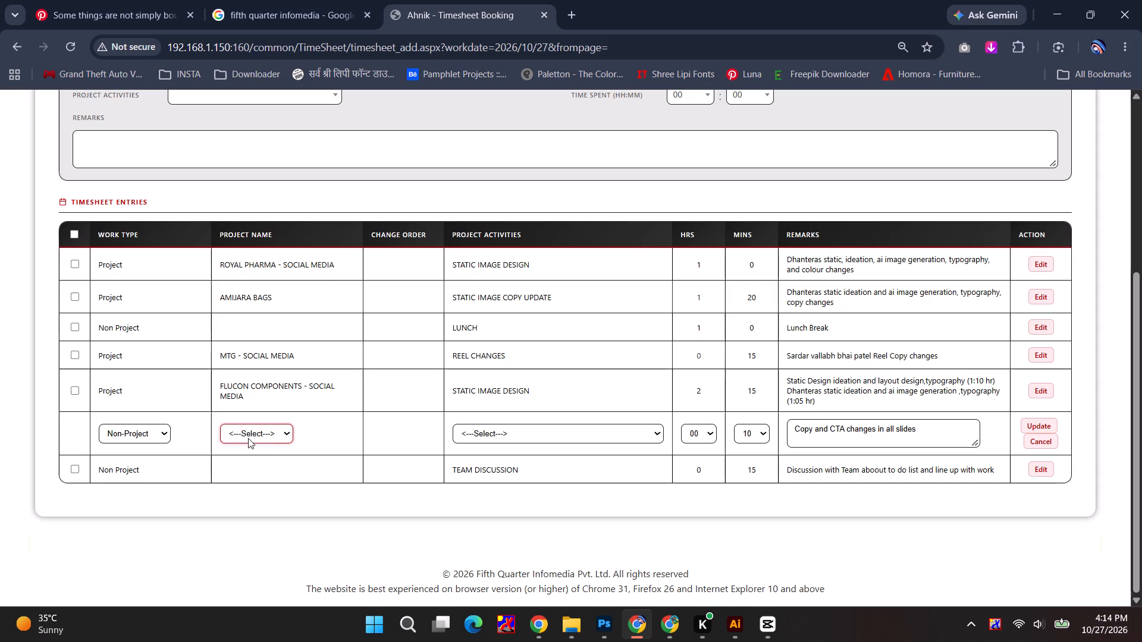
Copy the full remarks text of the entry being edited.
click(870, 434)
key(ctrl+a)
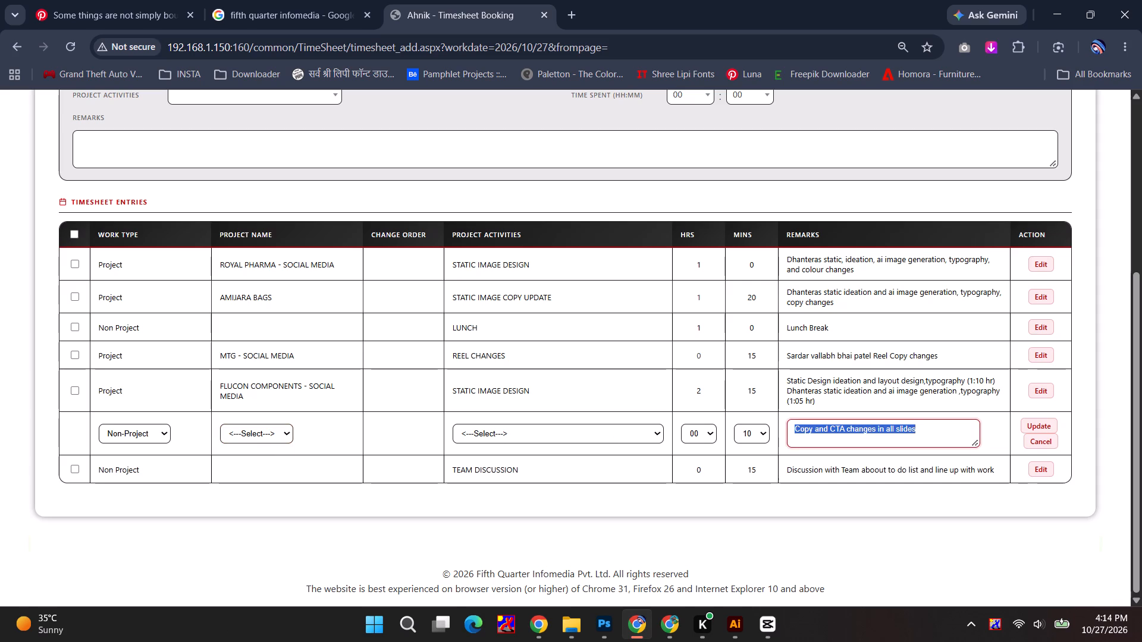
key(ctrl+c)
key(ctrl+c)
Set the edited entry's activity to OFFICE CLEANING, replace its remarks with "Office Cleaning", and save the entry.
click(579, 438)
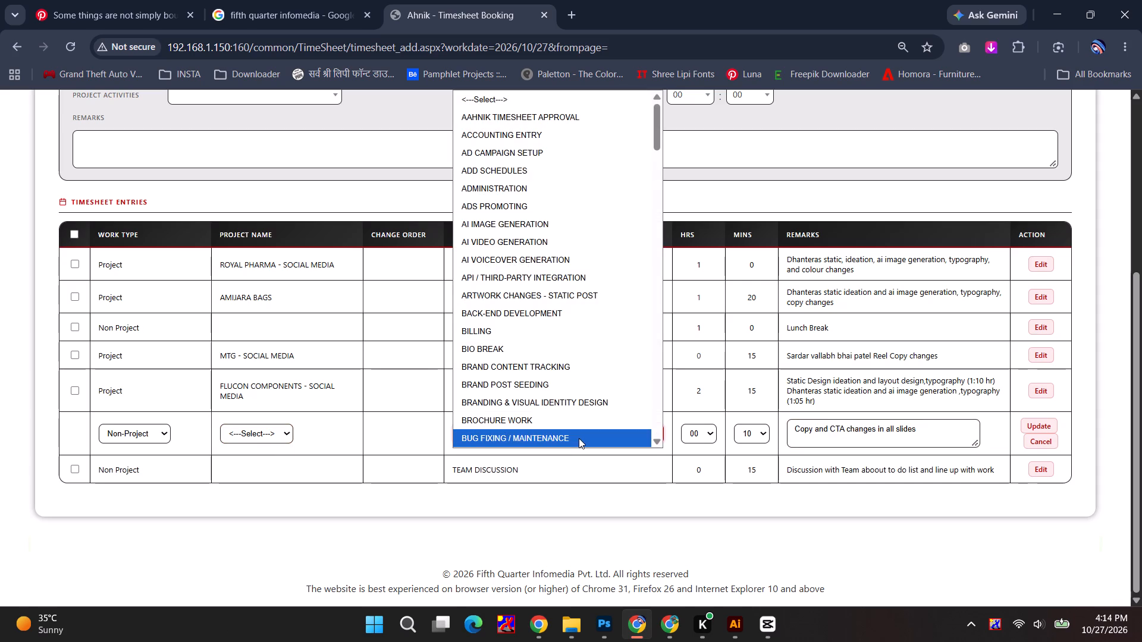
text(offi)
key(Return)
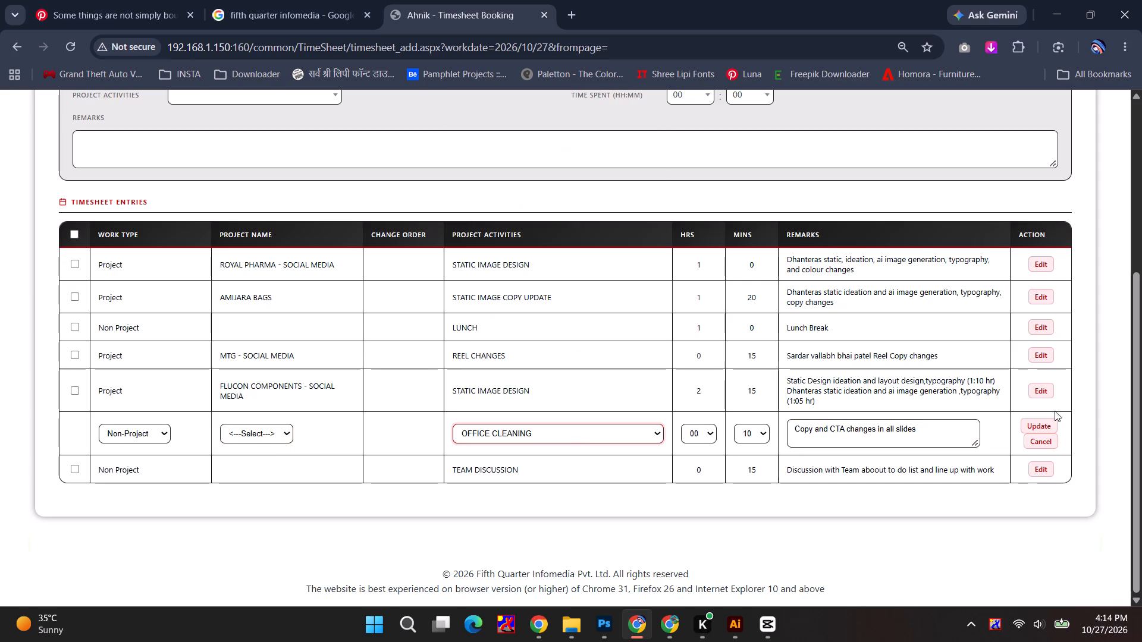
drag(958, 434, 767, 434)
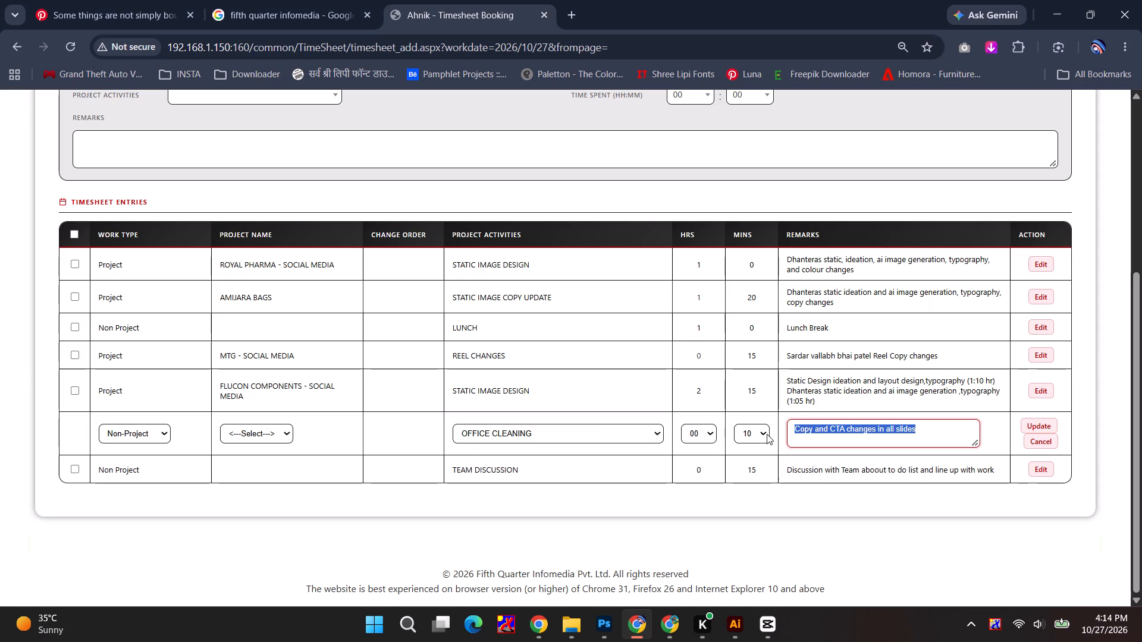
text(Office Cleaning)
click(1030, 426)
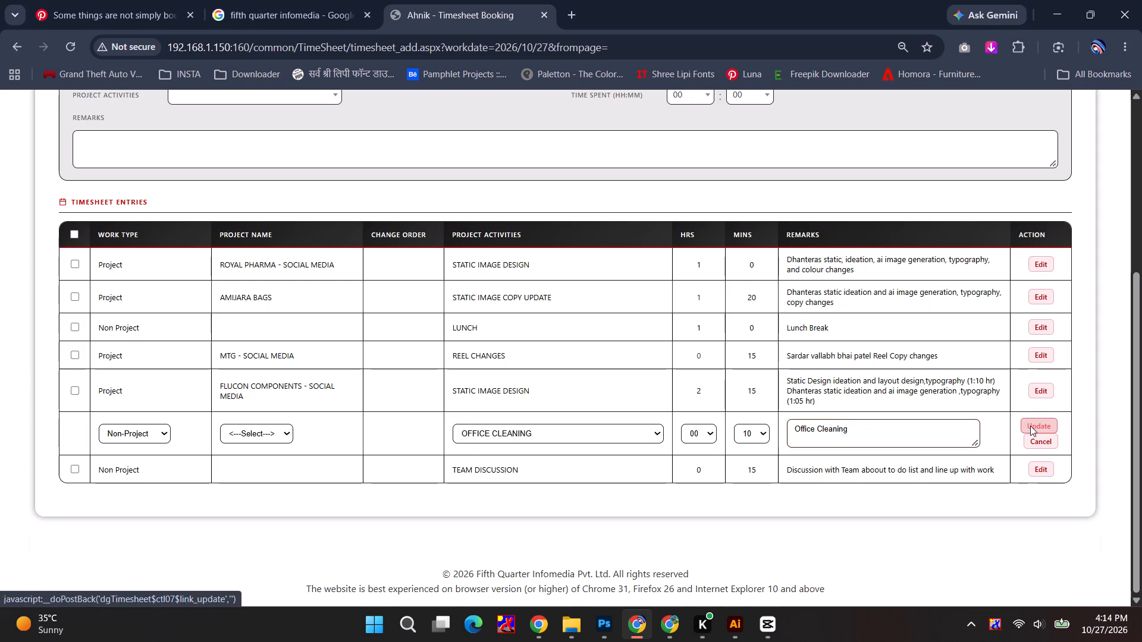
Set the minutes of the FLUCON COMPONENTS - SOCIAL MEDIA entry to 00 and save the entry.
scroll(806, 479, down, 1)
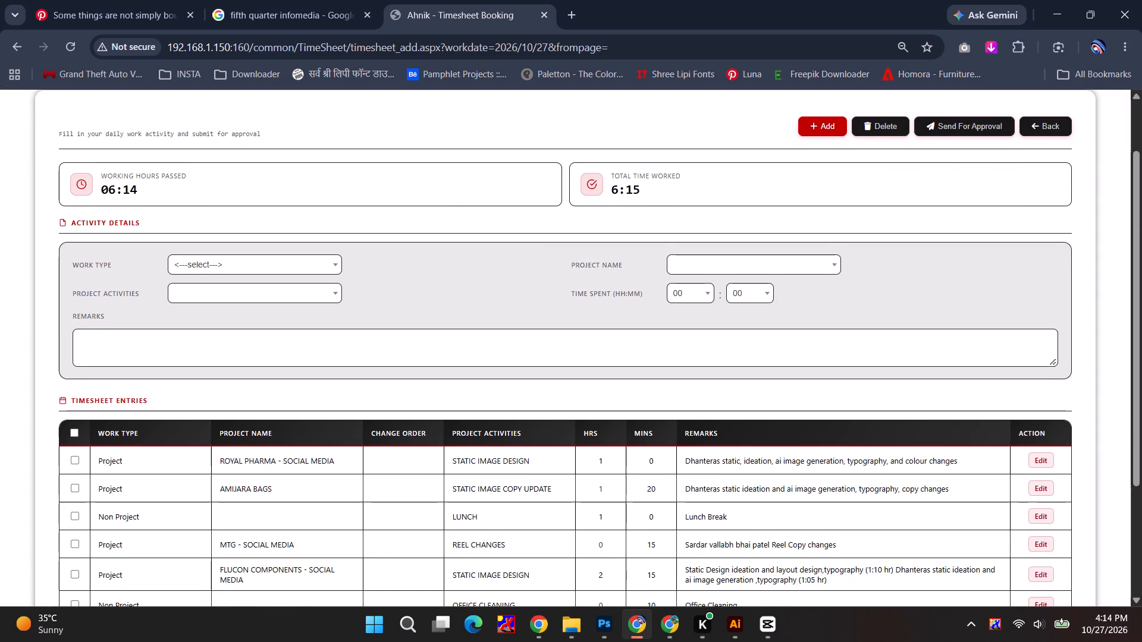
scroll(300, 351, down, 4)
click(1029, 410)
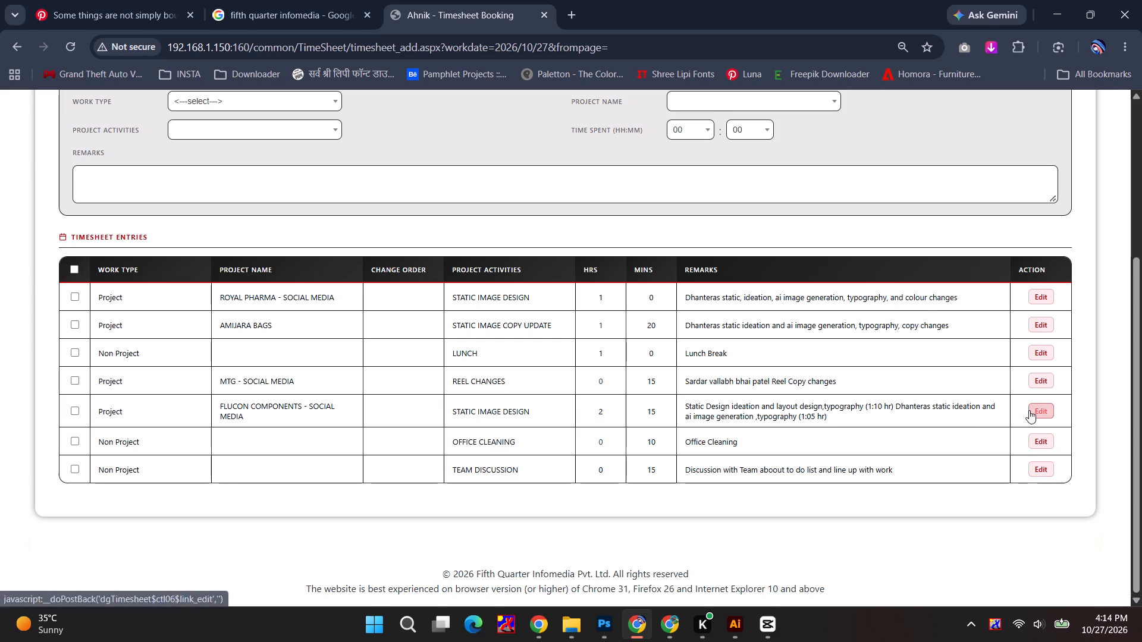
scroll(742, 484, down, 5)
click(812, 387)
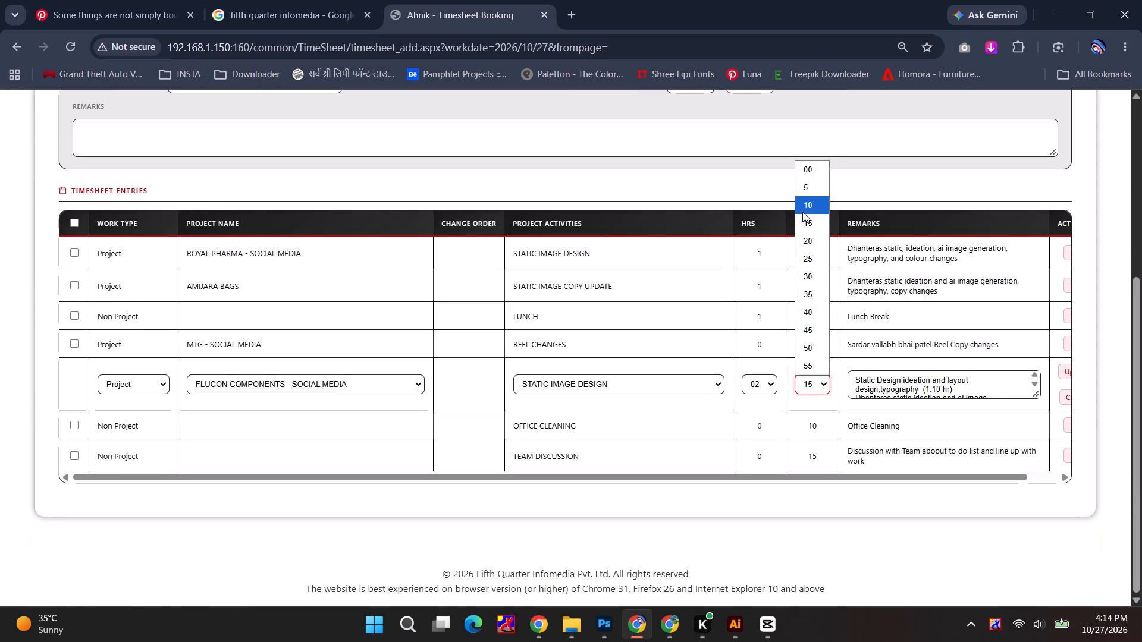
click(814, 173)
click(1062, 375)
Reduce both durations in the FLUCON COMPONENTS - SOCIAL MEDIA entry's remarks to "1 hr" and save the entry.
scroll(761, 433, down, 2)
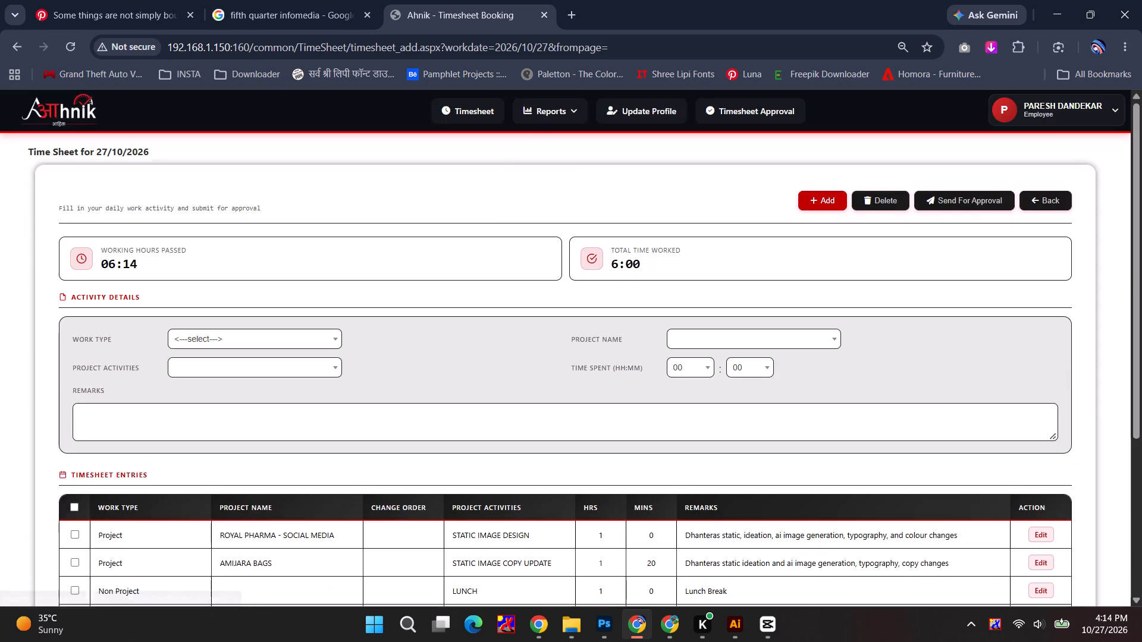
scroll(761, 433, down, 2)
drag(808, 414, 814, 416)
click(1040, 412)
scroll(969, 418, down, 4)
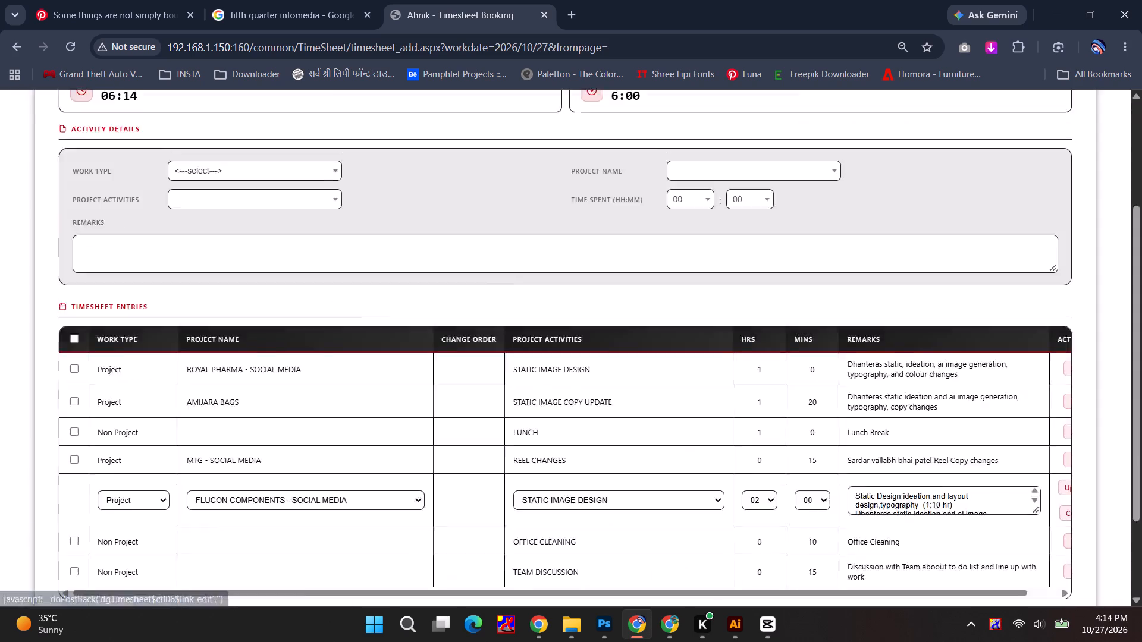
scroll(969, 418, down, 3)
click(939, 389)
key(BackSpace)
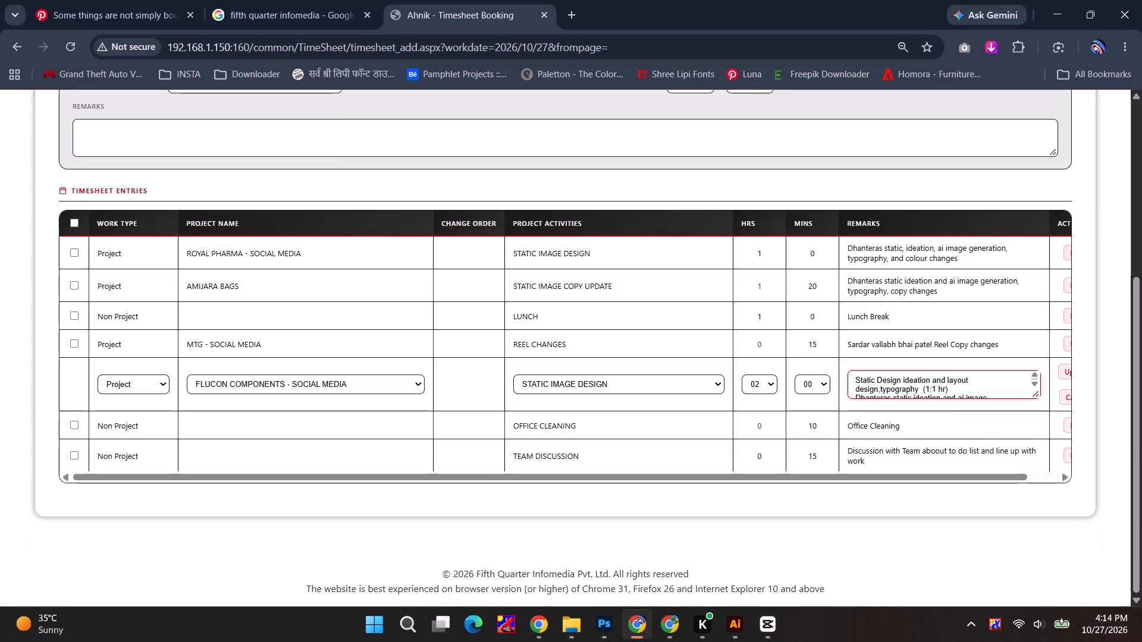
key(BackSpace)
key(BackSpace)
scroll(953, 388, down, 1)
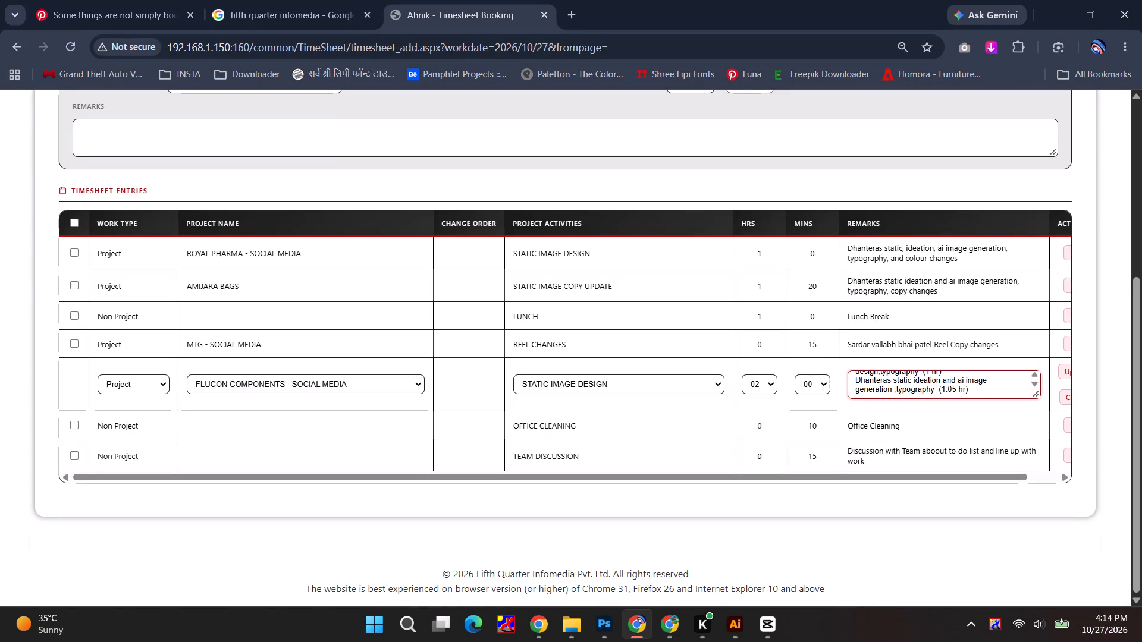
drag(955, 388, 947, 388)
key(BackSpace)
key(BackSpace)
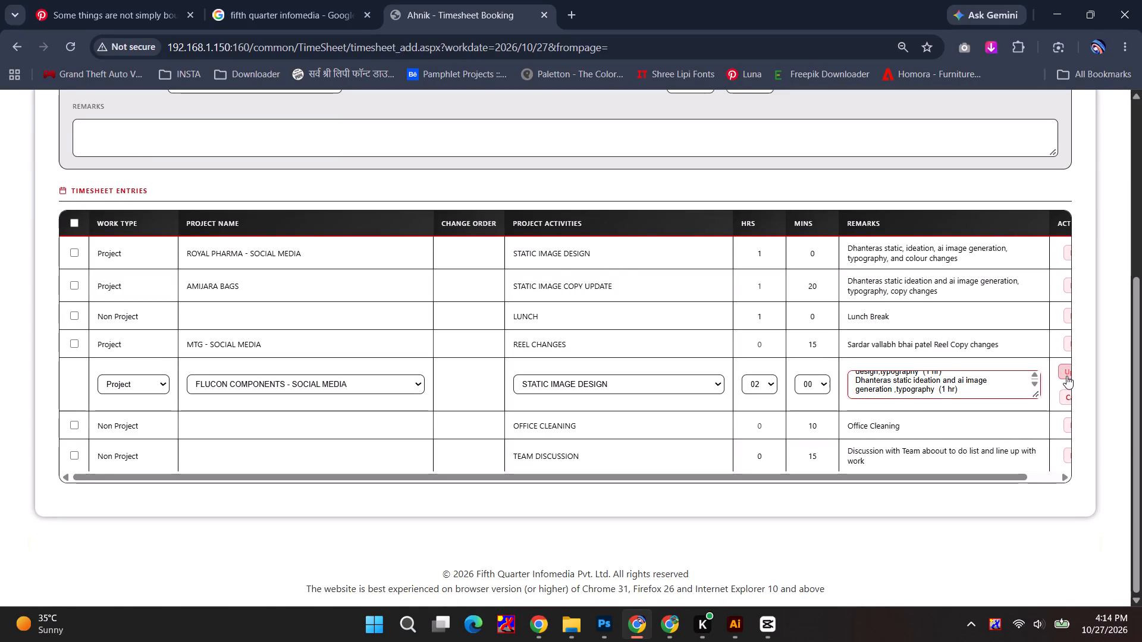
click(1066, 376)
Paste the copied text "Copy and CTA changes in all slides" into the new entry's remarks.
scroll(583, 435, down, 4)
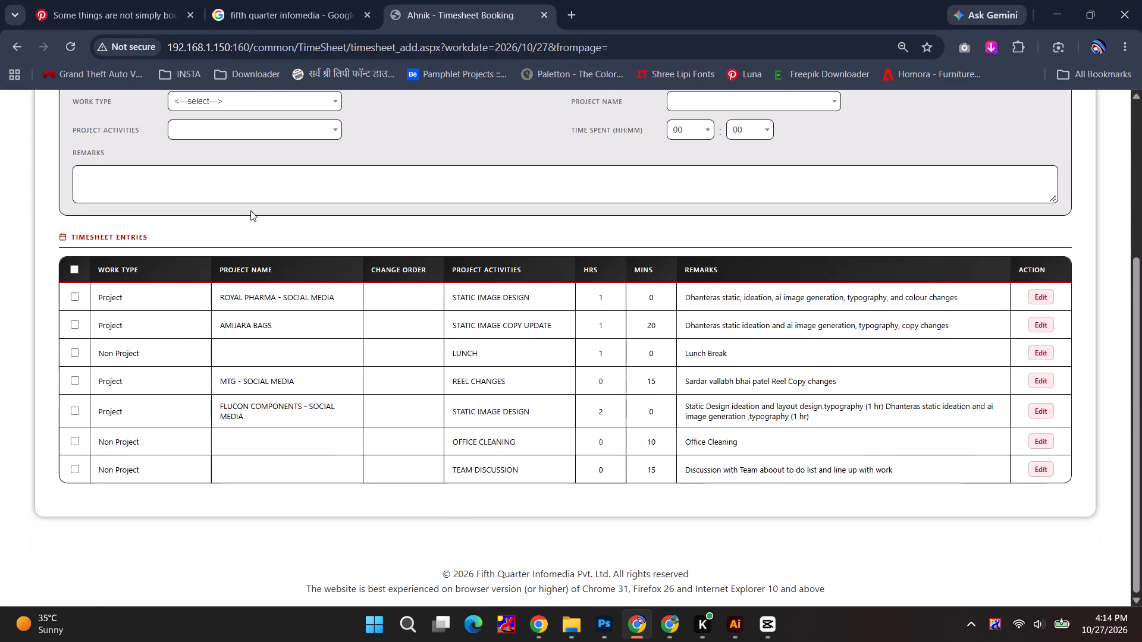
click(263, 184)
key(ctrl+v)
Set the new entry's work type to Project and its project name to TOBUZ SOCIAL MEDIA & ADS.
scroll(345, 155, up, 1)
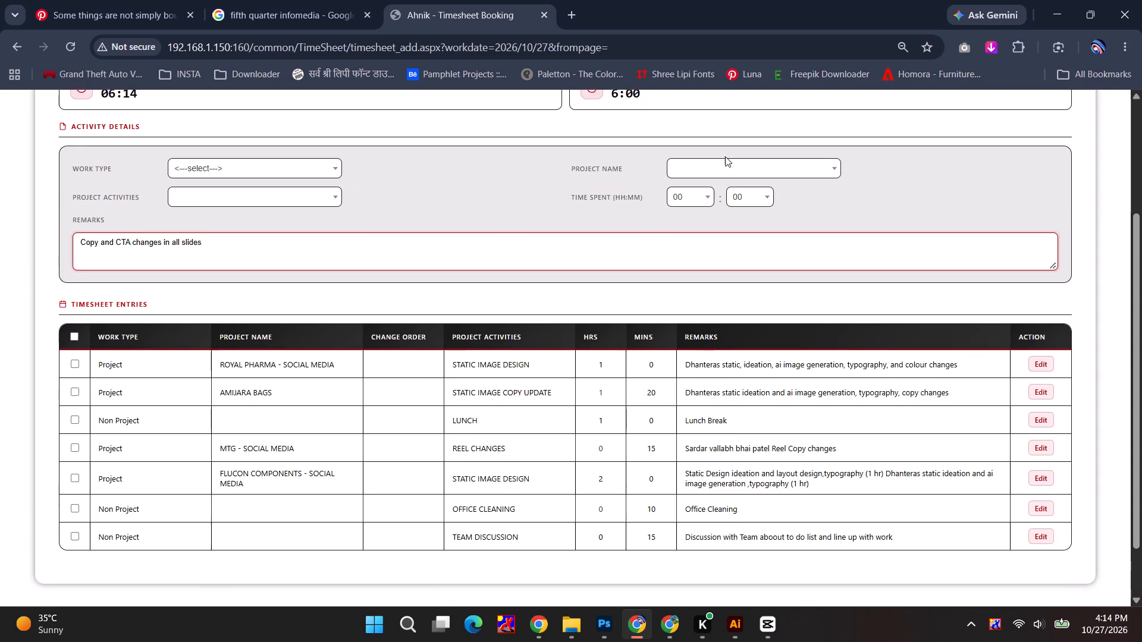
click(721, 175)
click(244, 177)
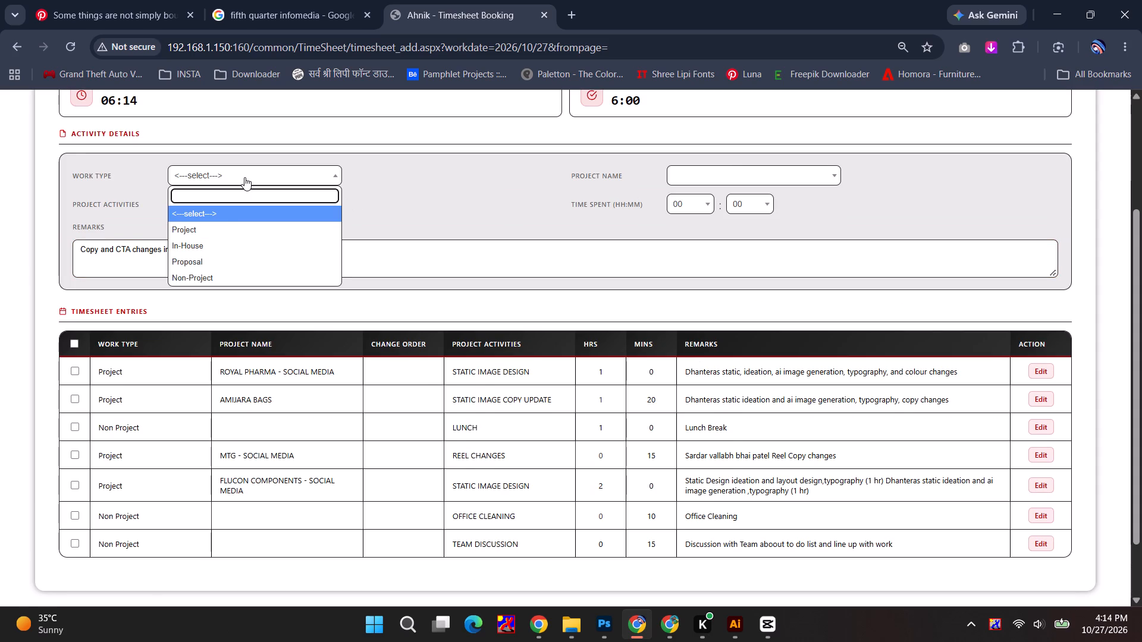
click(202, 237)
click(726, 336)
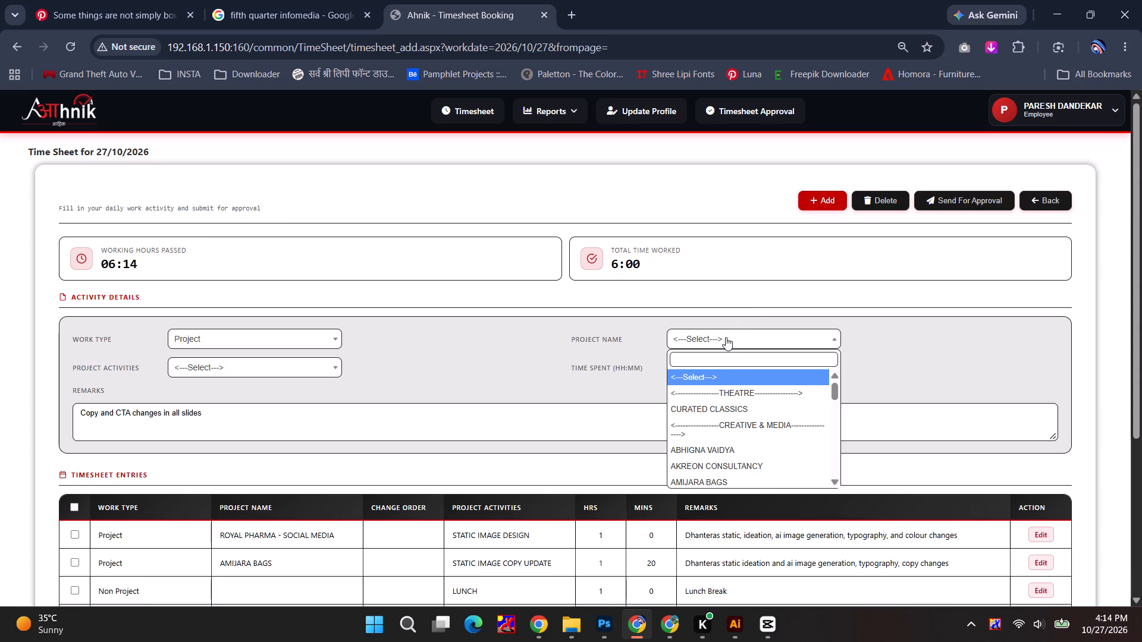
text(to)
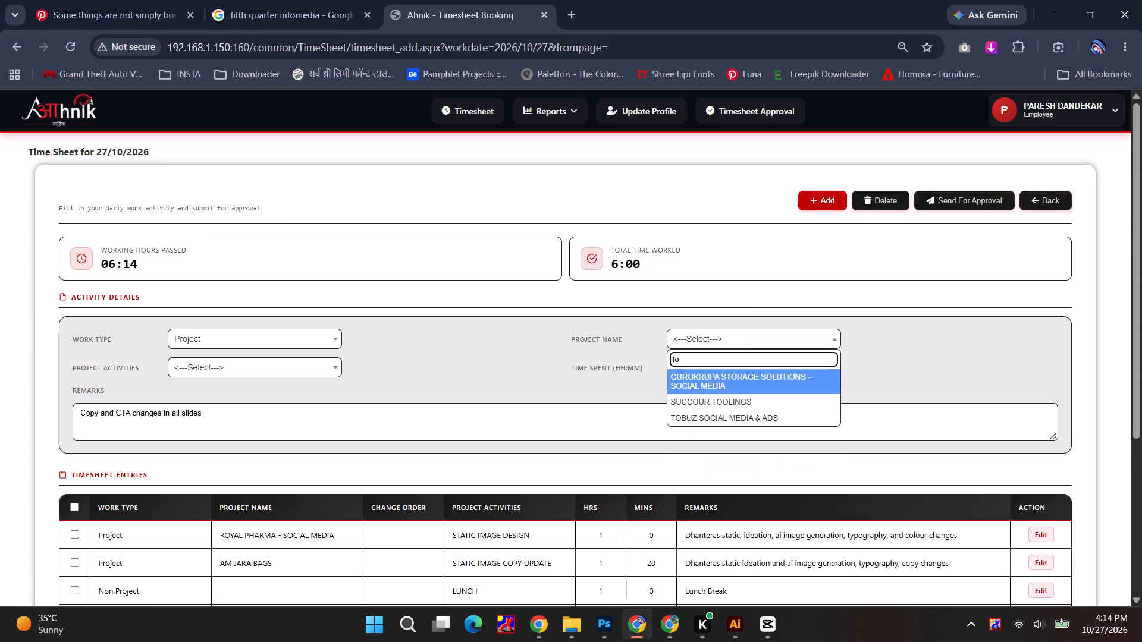
key(Down)
key(Down)
key(Return)
Set the new entry's time spent to 10 minutes and find the CAROUSEL IMAGE COPY UPDATE activity using "car".
click(766, 366)
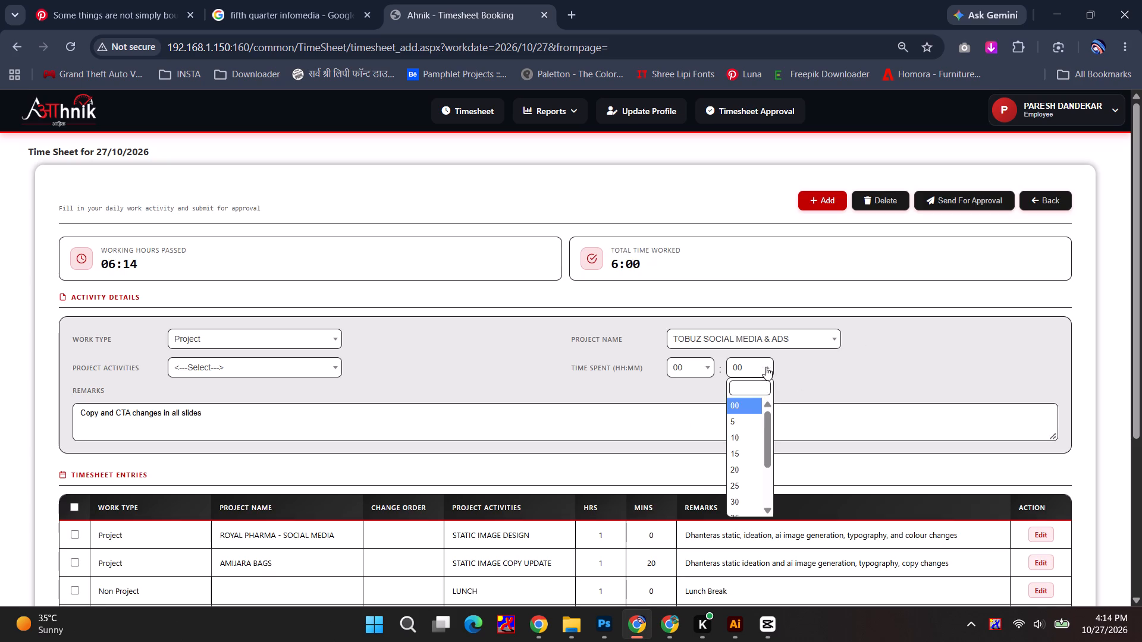
click(748, 432)
click(256, 362)
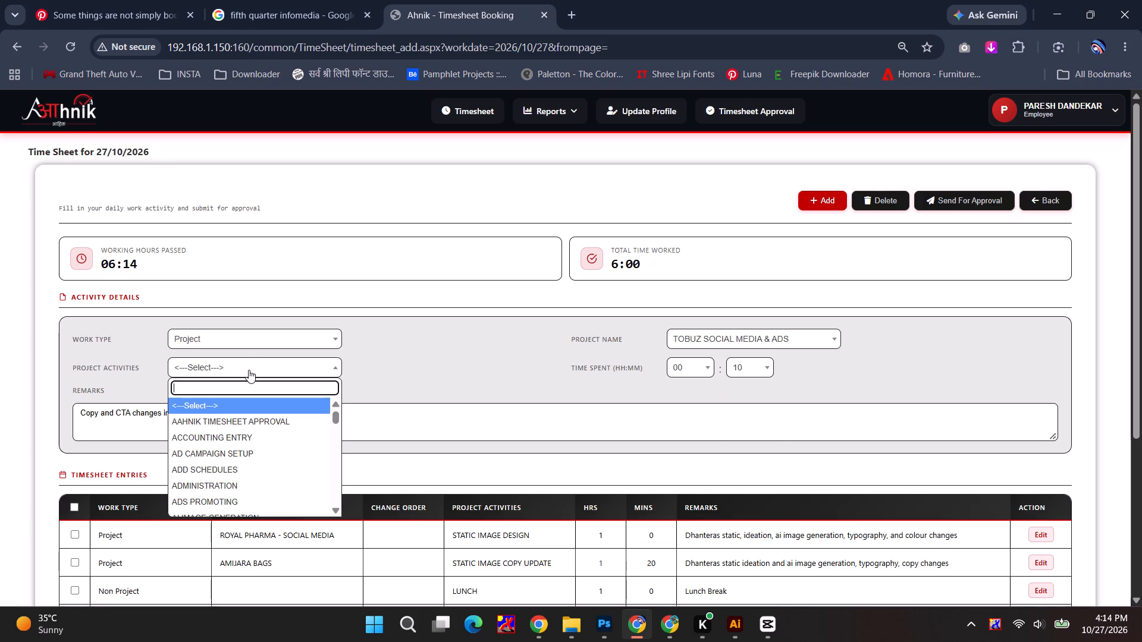
text(car)
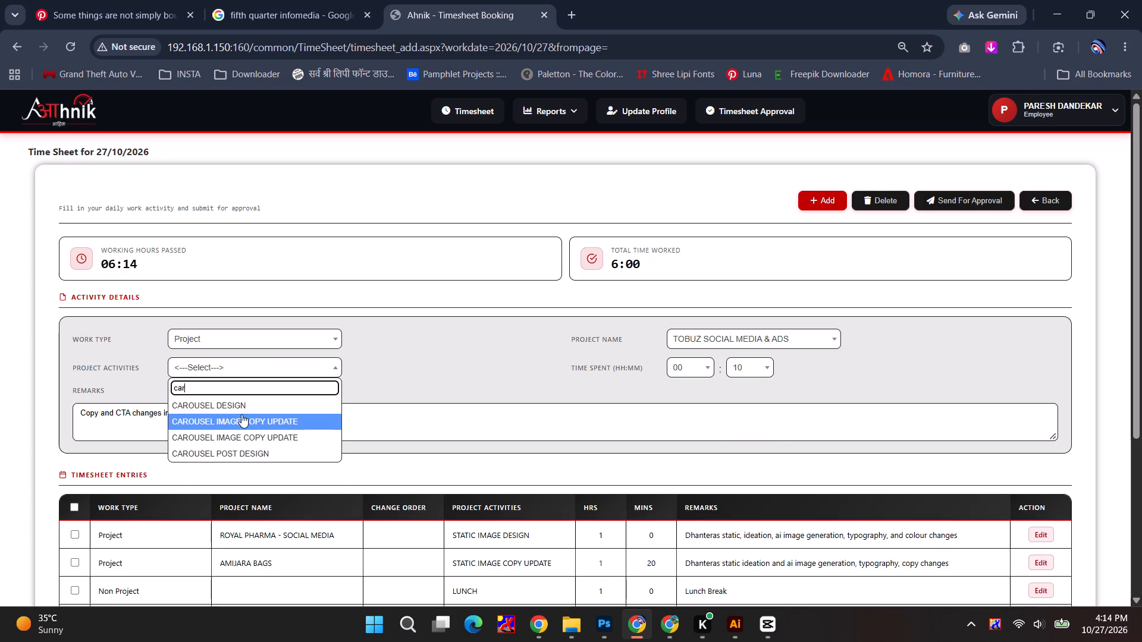
Choose the CAROUSEL IMAGE COPY UPDATE activity for the TOBUZ SOCIAL MEDIA & ADS entry and add it to the timesheet.
click(241, 414)
click(824, 199)
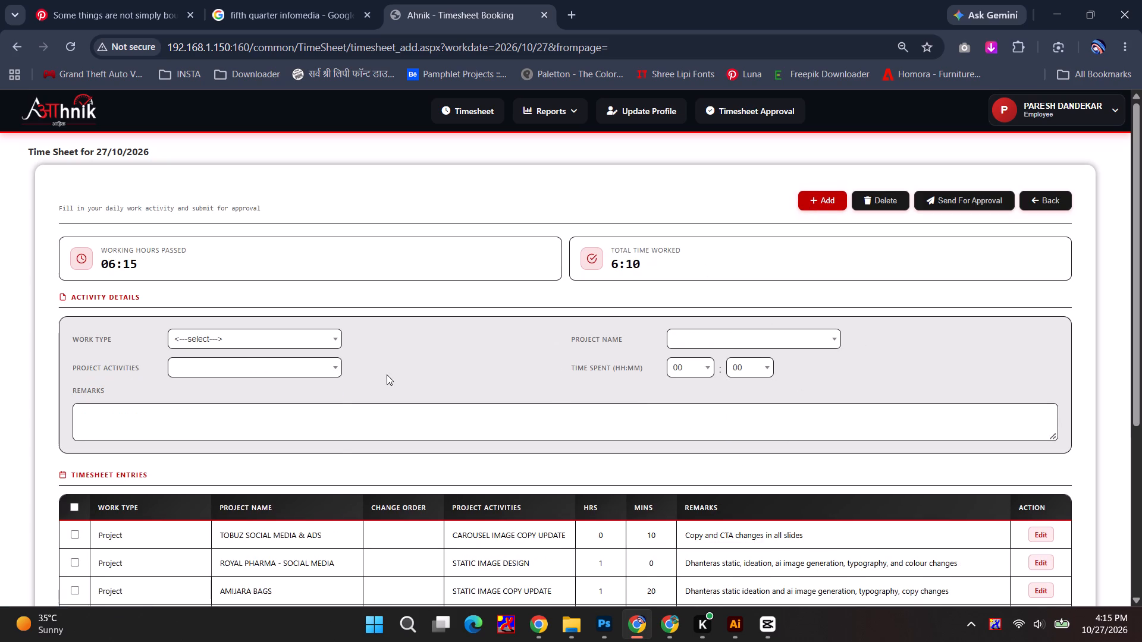
scroll(387, 374, down, 3)
scroll(450, 339, up, 2)
scroll(732, 361, down, 2)
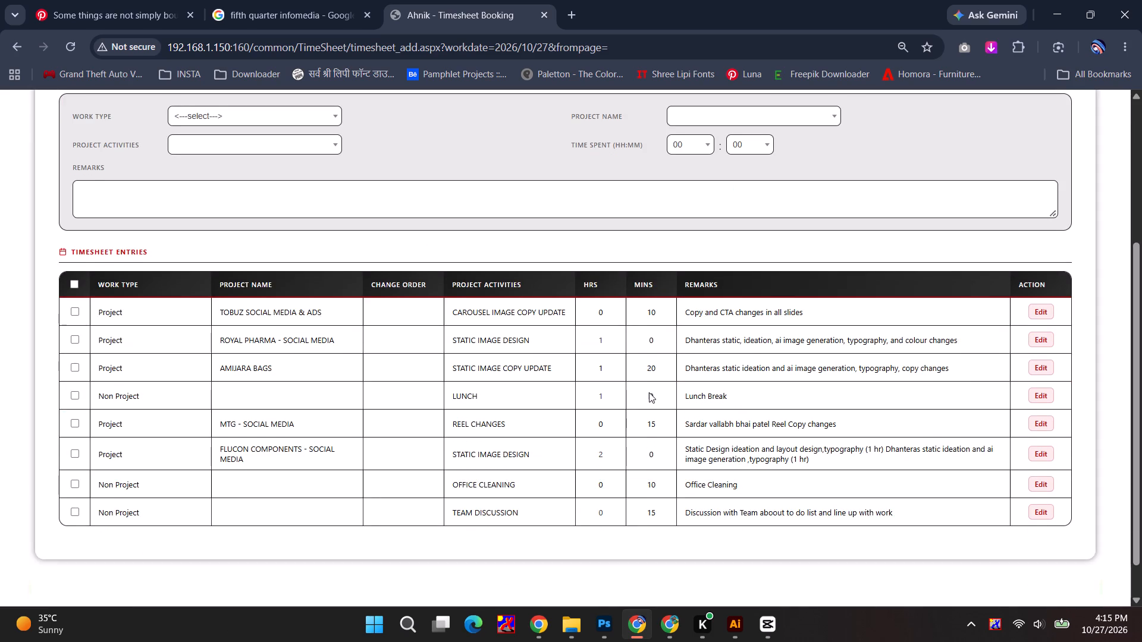
scroll(649, 392, down, 3)
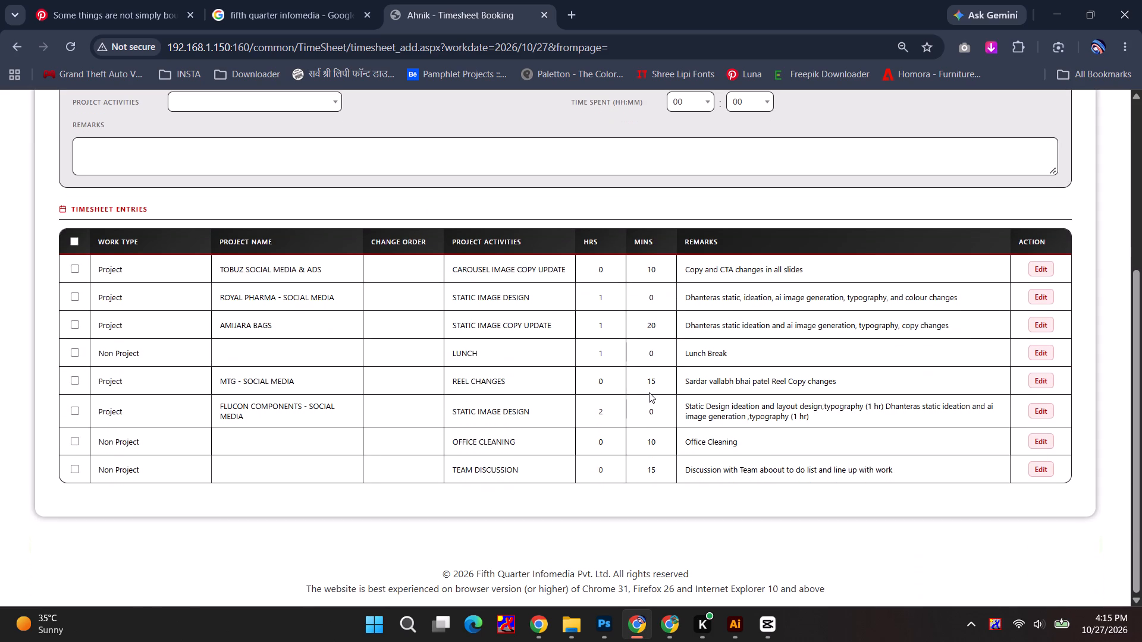
click(987, 619)
click(437, 215)
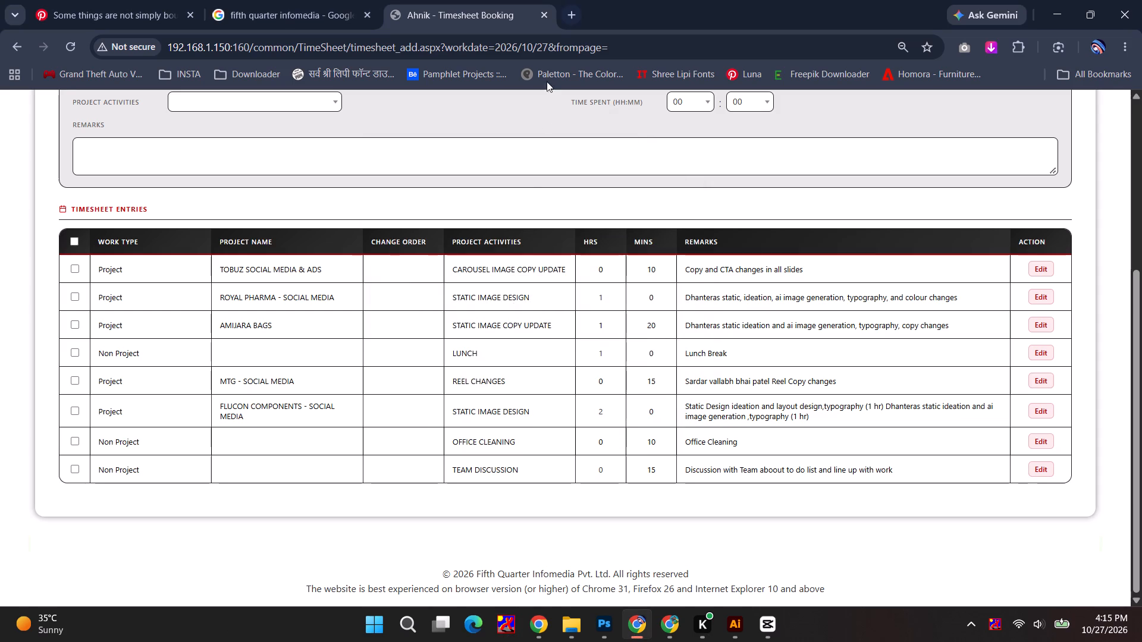
Switch to Photoshop and open the recent file Amijara Dhanteras to view its heading text up close.
key(alt+Tab)
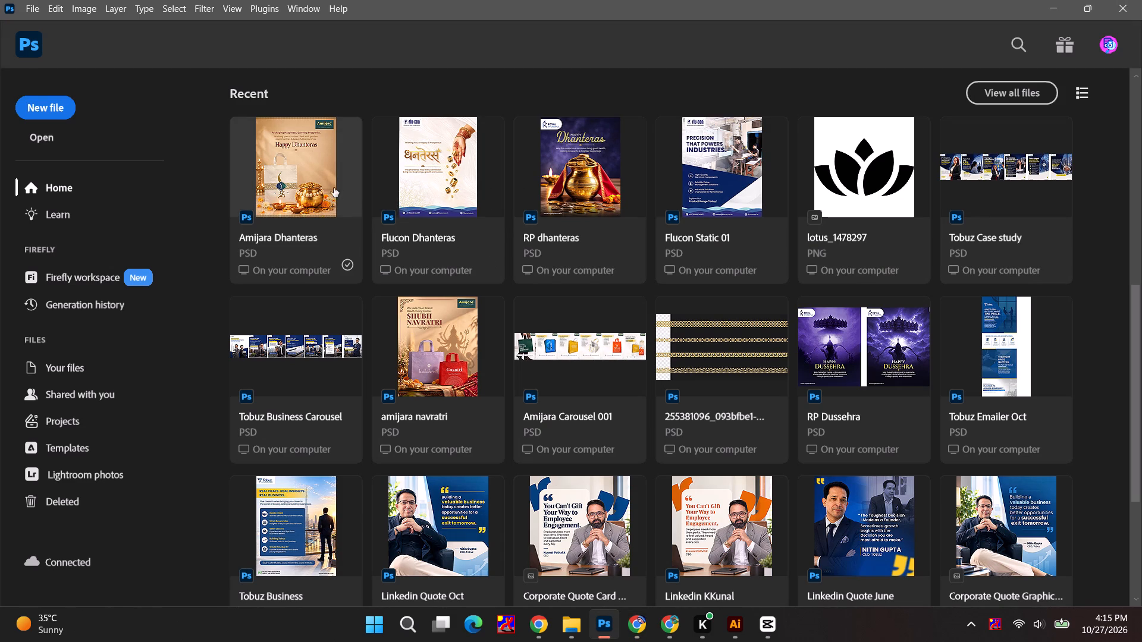
click(321, 175)
alt+scroll(465, 218, up, 3)
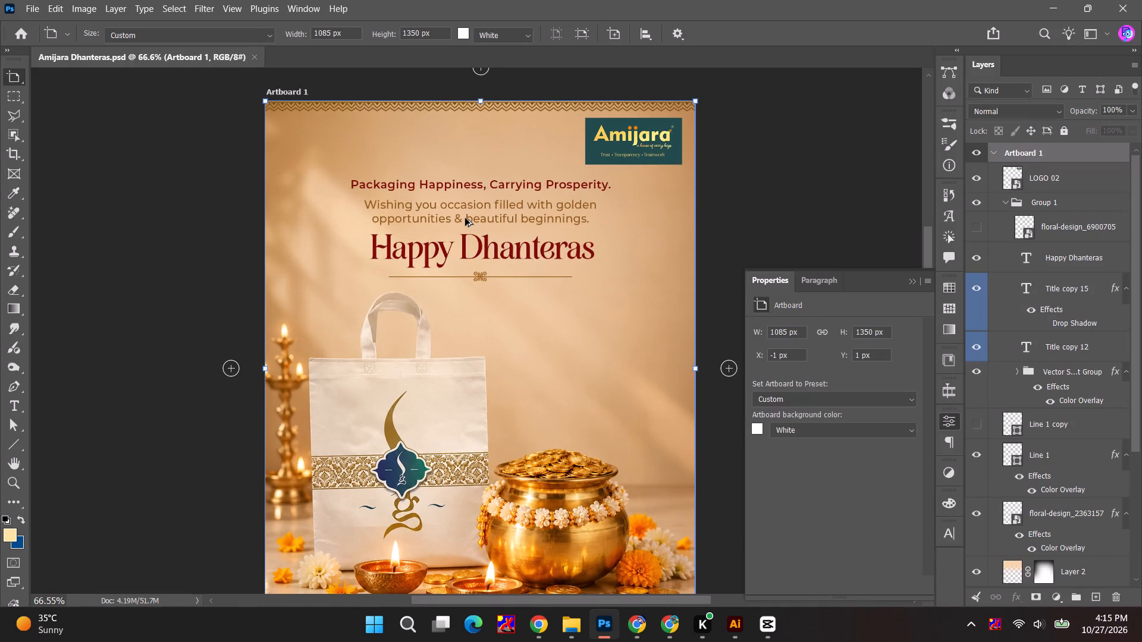
alt+scroll(472, 206, up, 2)
key(alt+Tab)
key(alt+Tab)
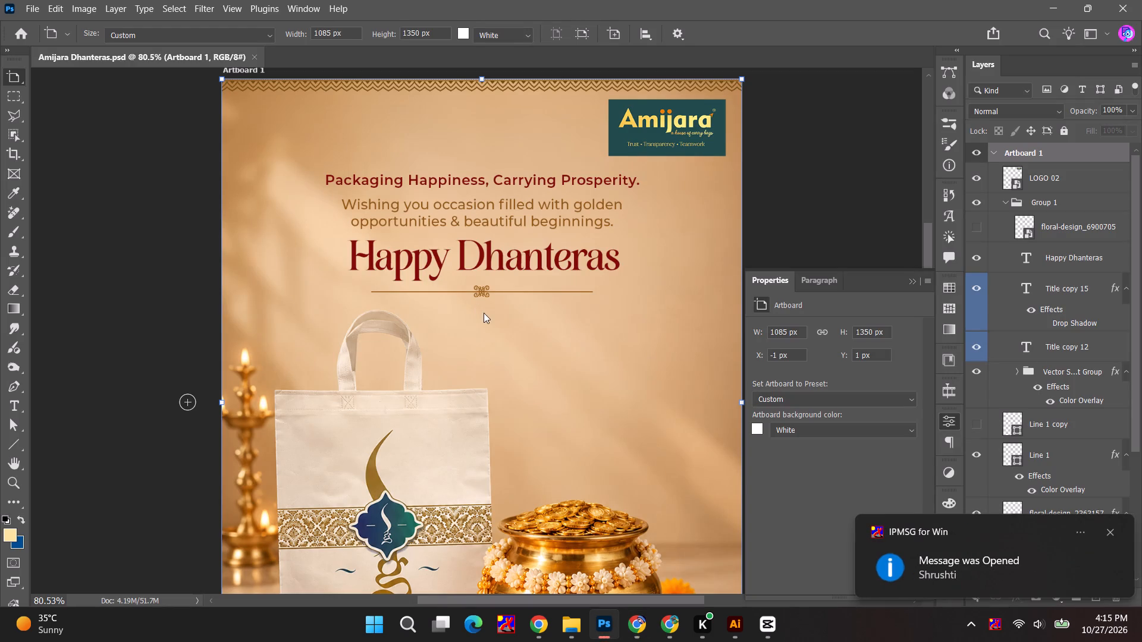
Save and close the Amijara Dhanteras document in Photoshop.
key(ctrl+s)
key(ctrl+w)
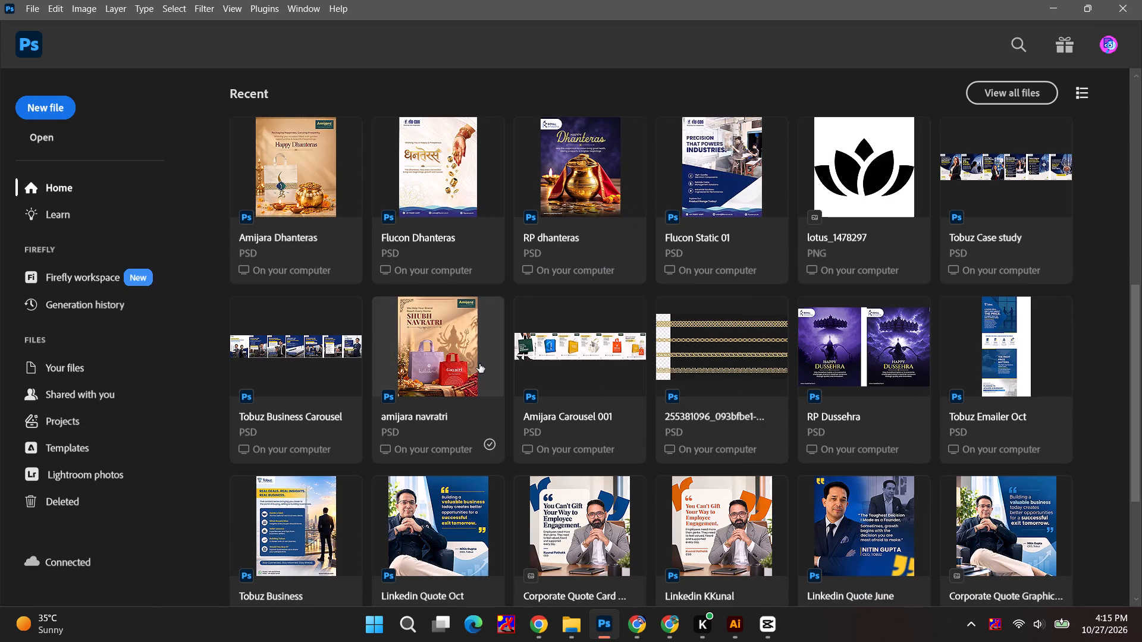
Switch back to Chrome, leave the 27 October time sheet and open the 26 October time sheet.
key(alt+Tab)
alt+click(397, 240)
scroll(389, 236, up, 4)
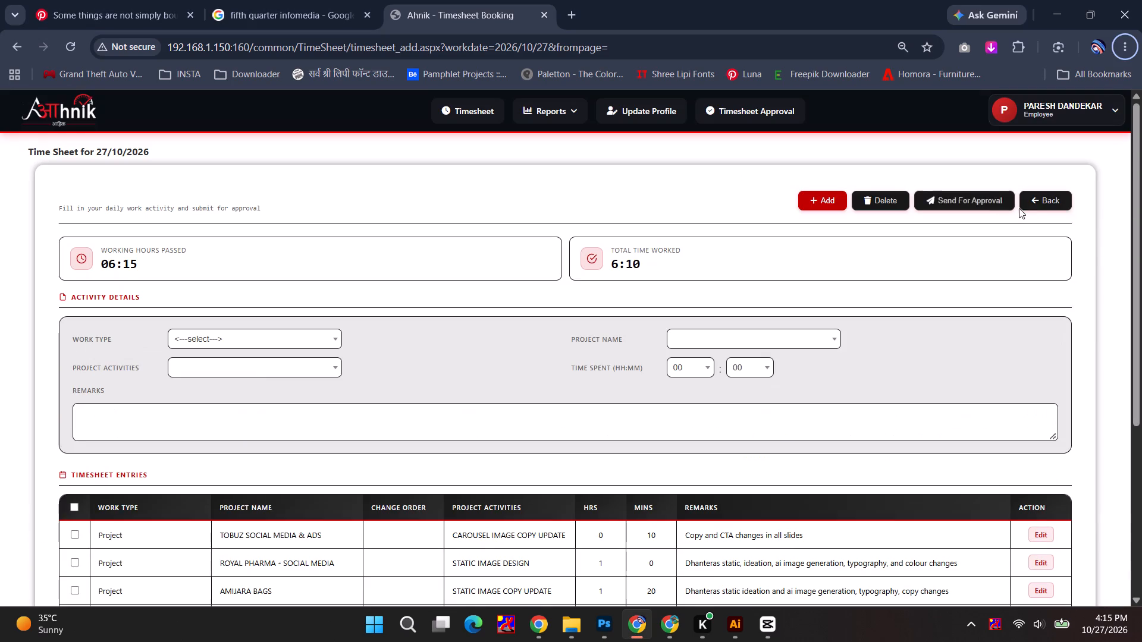
click(1036, 203)
scroll(432, 353, down, 6)
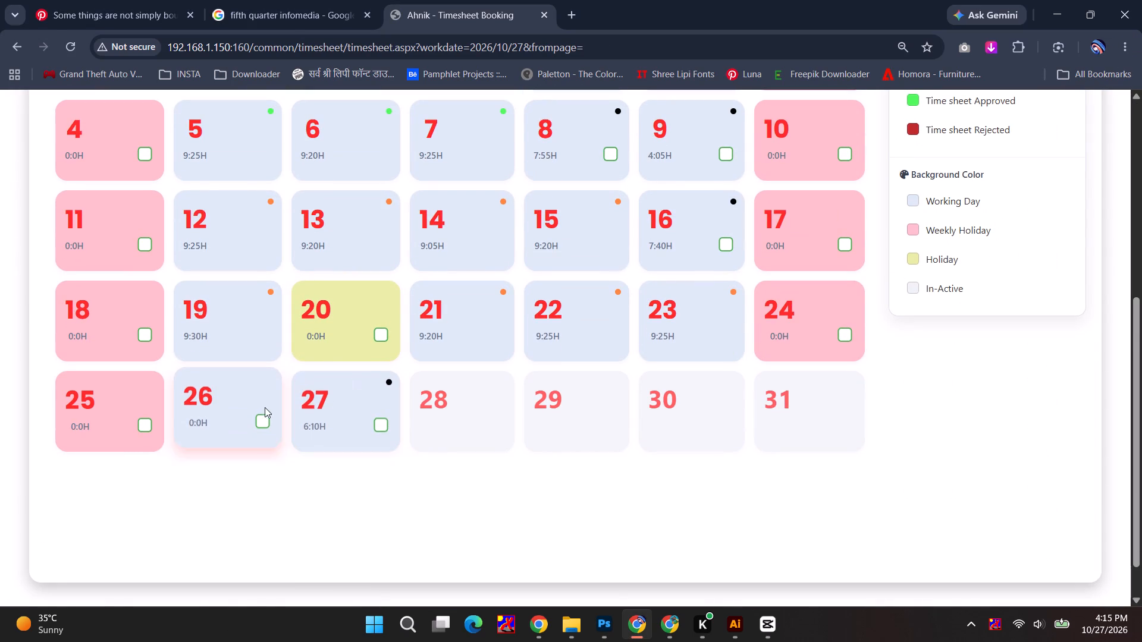
click(202, 401)
Set the new 26 October entry's work type to Non-Project and open its list of project activities.
click(282, 336)
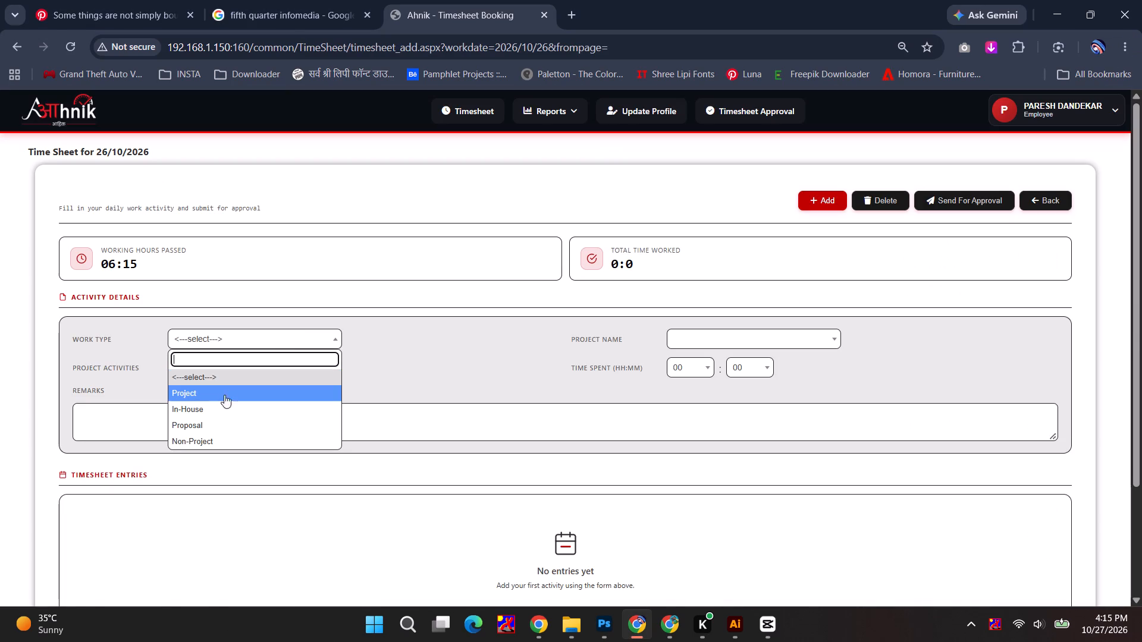
click(219, 398)
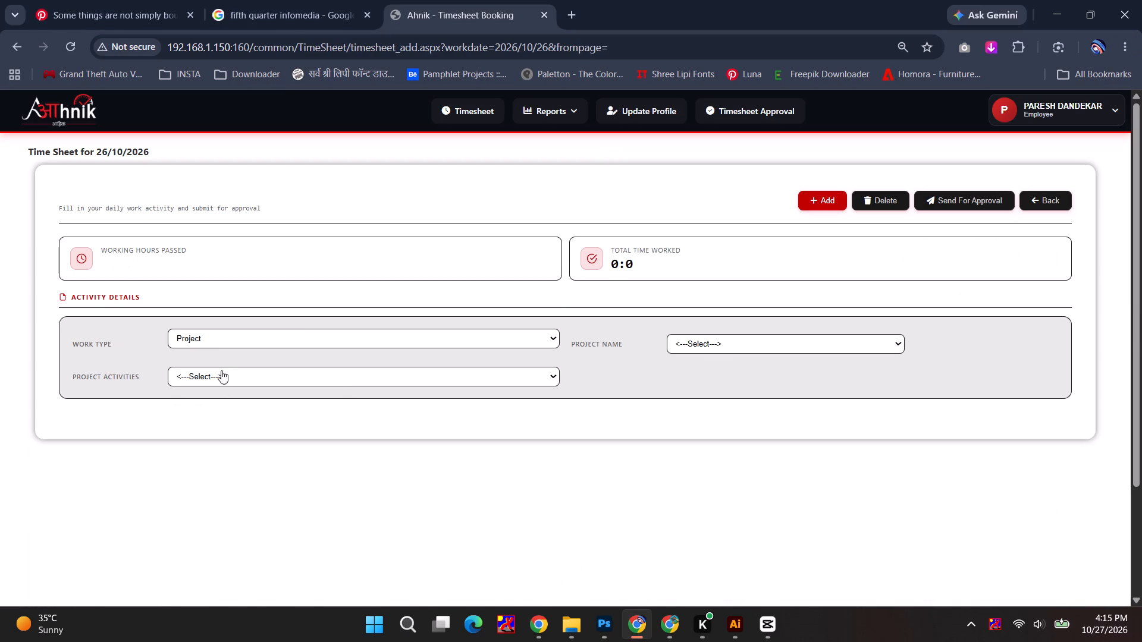
click(211, 338)
click(194, 439)
click(212, 370)
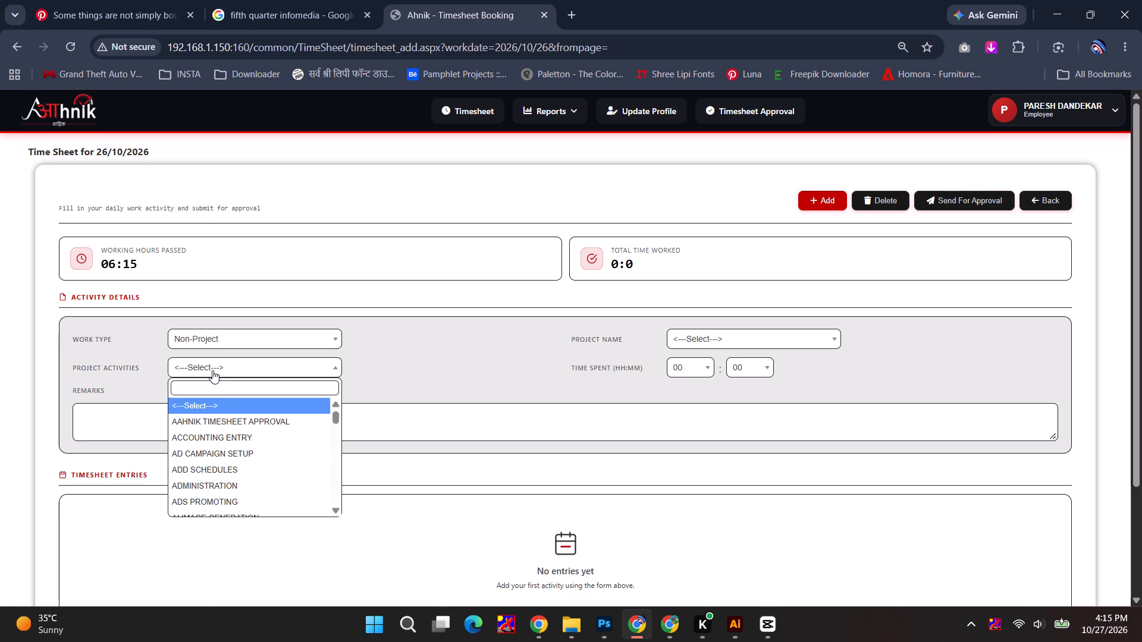
Open a new browser tab beside the time sheet.
click(306, 17)
click(484, 6)
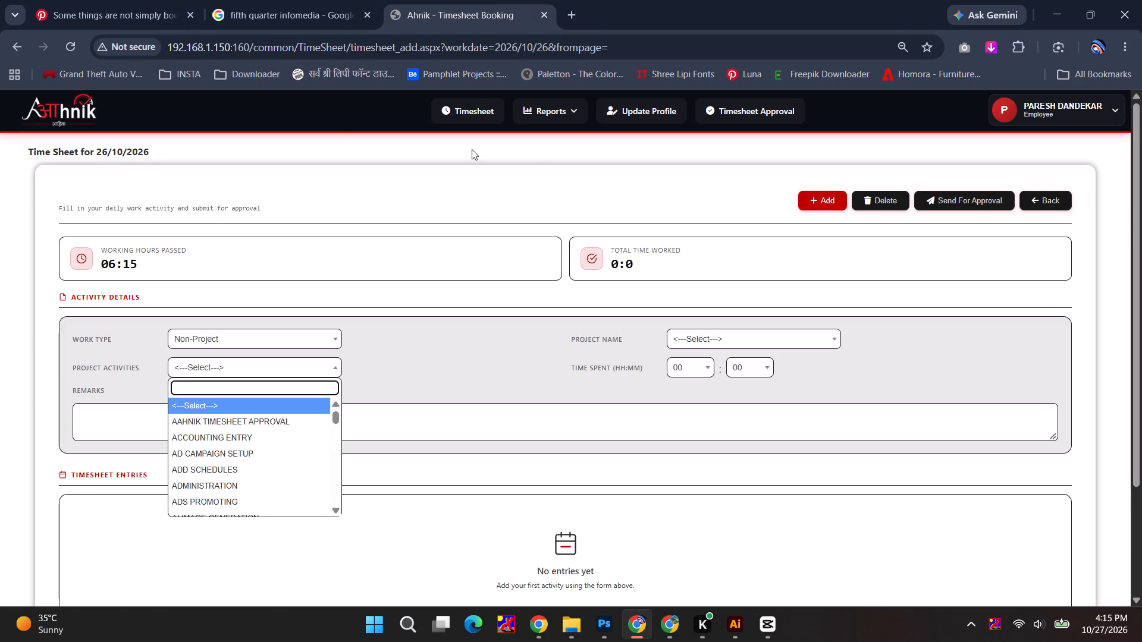
click(585, 17)
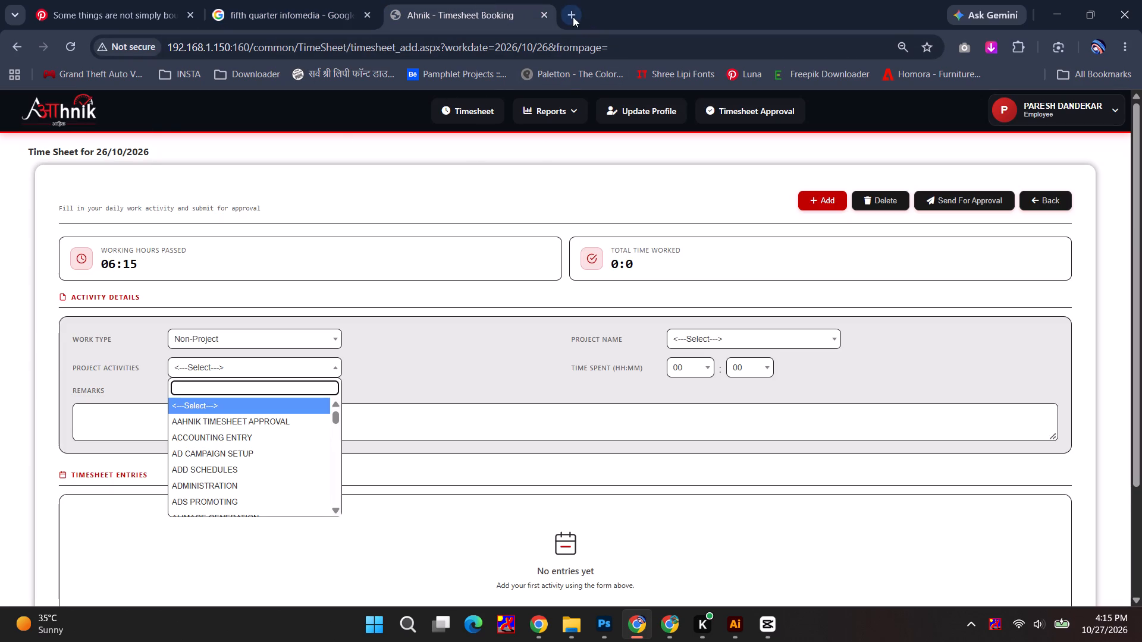
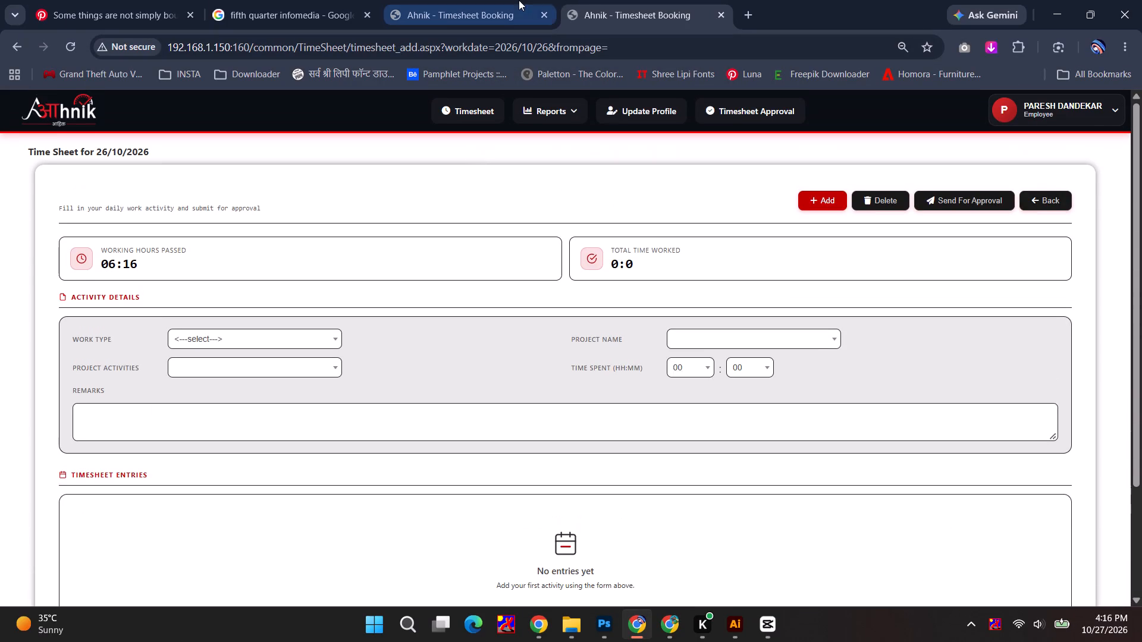
Open the 27 October time sheet in the second time sheet tab and copy the TEAM DISCUSSION entry's remark.
click(478, 0)
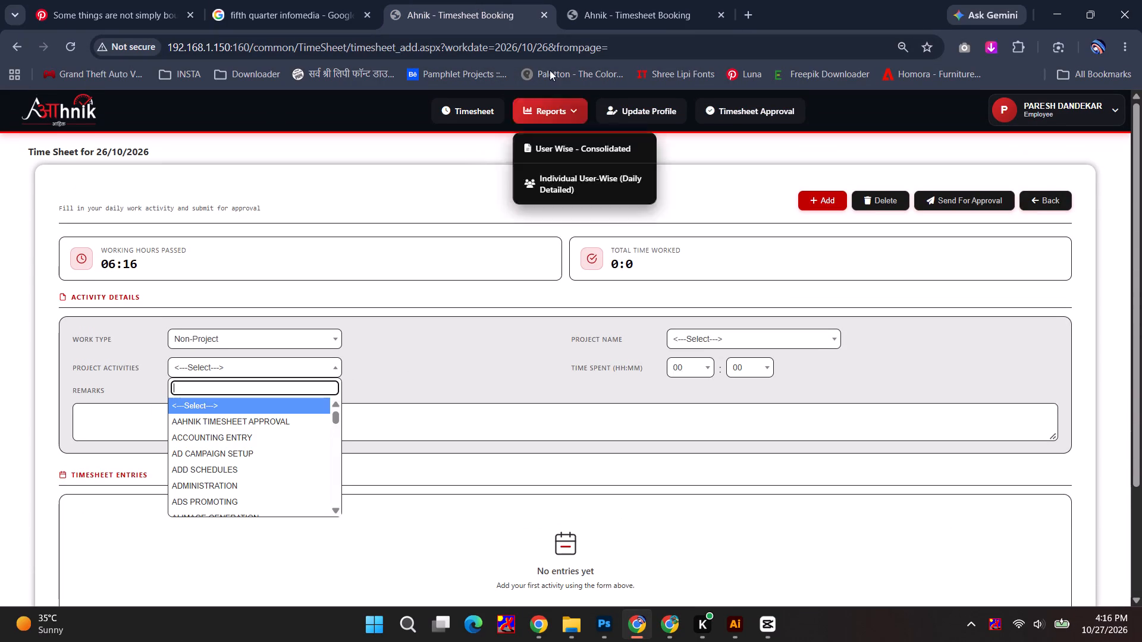
click(610, 15)
click(1044, 202)
scroll(551, 424, down, 3)
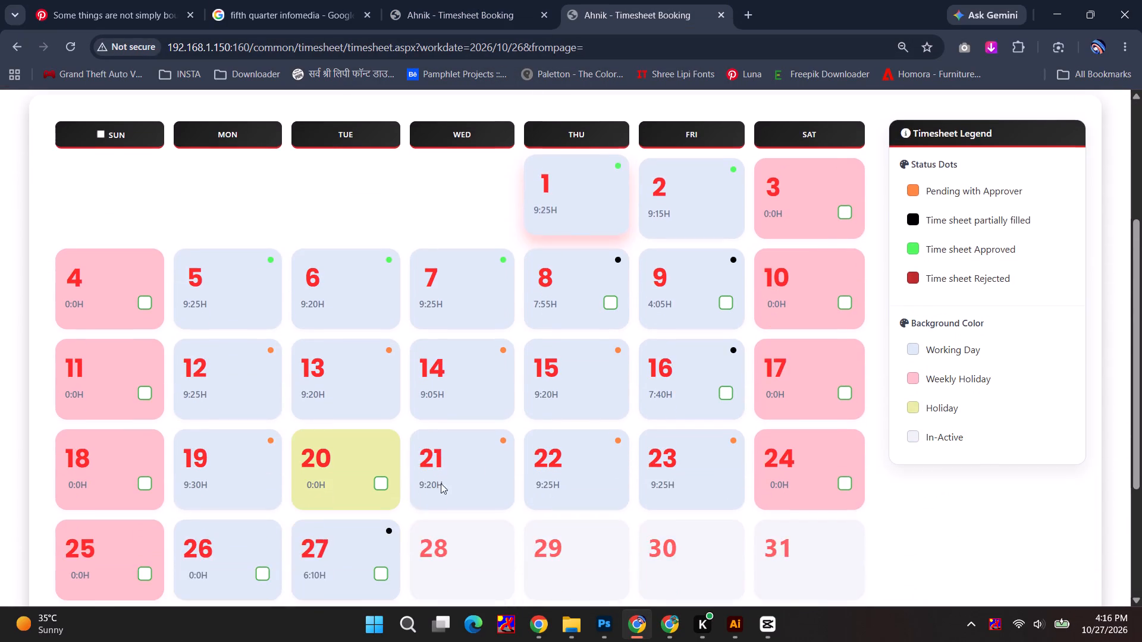
scroll(418, 546, down, 4)
click(316, 353)
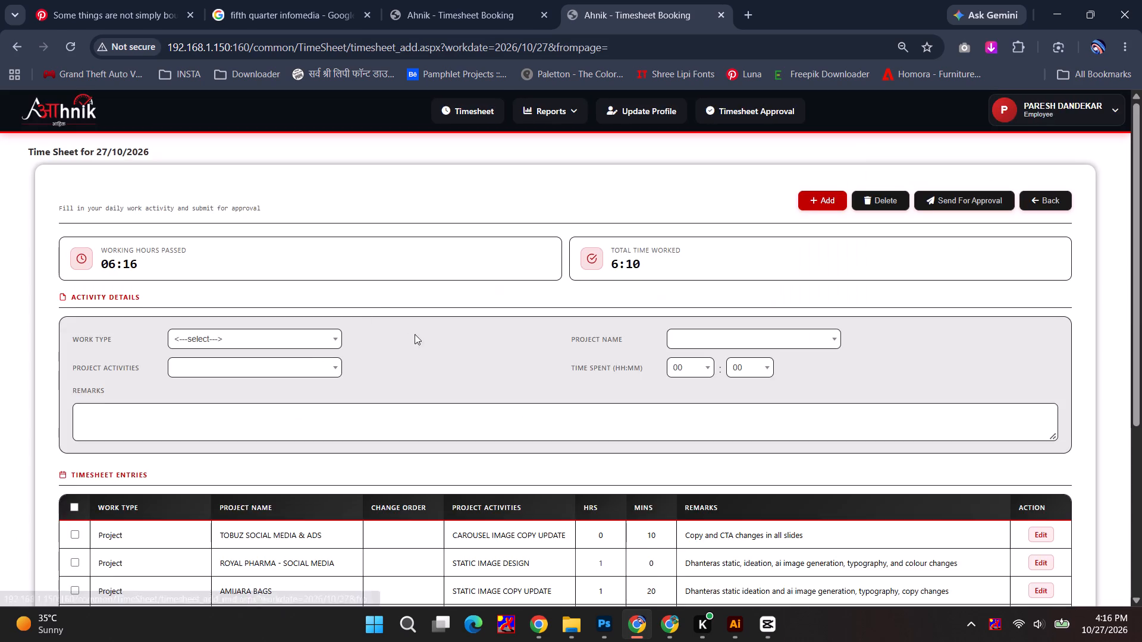
scroll(424, 342, down, 4)
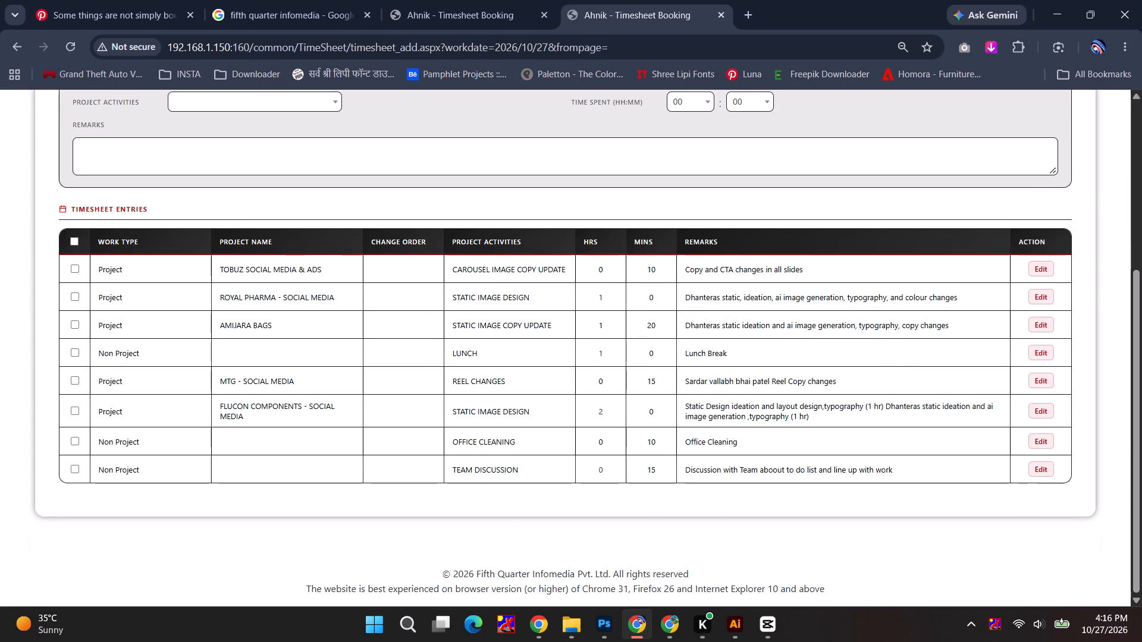
drag(898, 472, 684, 474)
key(ctrl+c)
key(ctrl+c)
Return to the 26 October time sheet and reselect Non-Project as the new entry's work type.
click(466, 0)
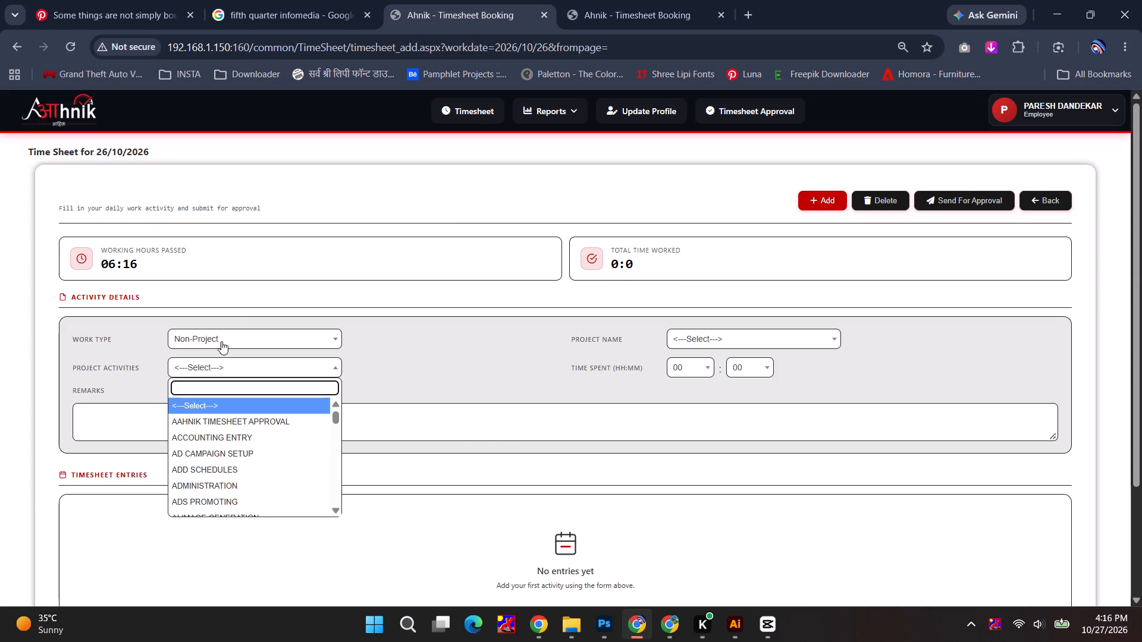
click(217, 351)
click(218, 341)
click(208, 435)
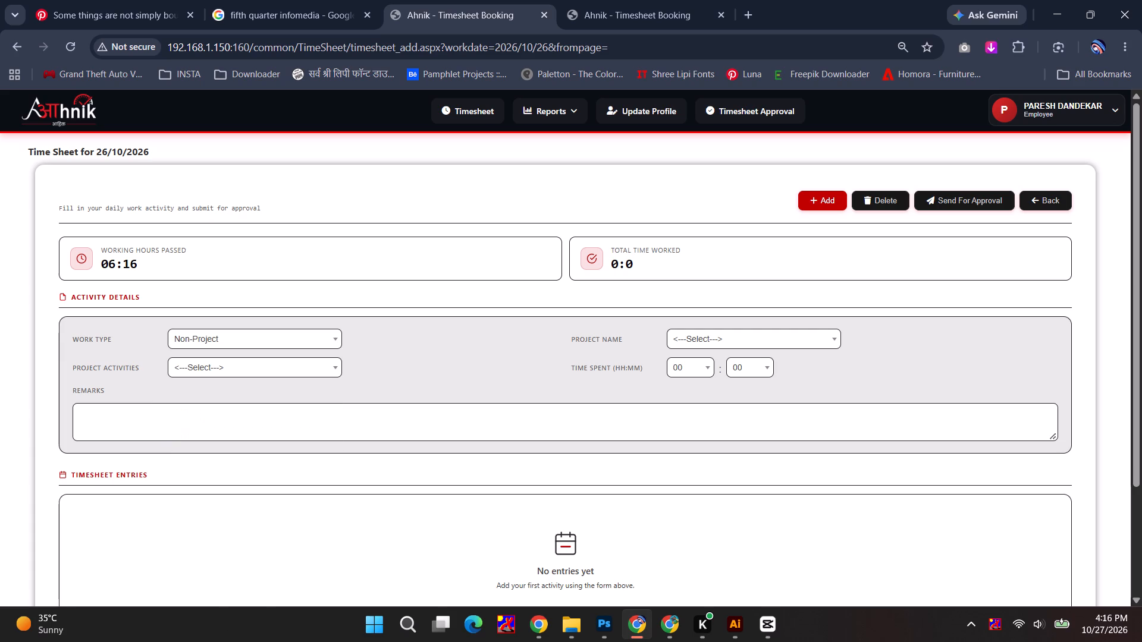
click(193, 407)
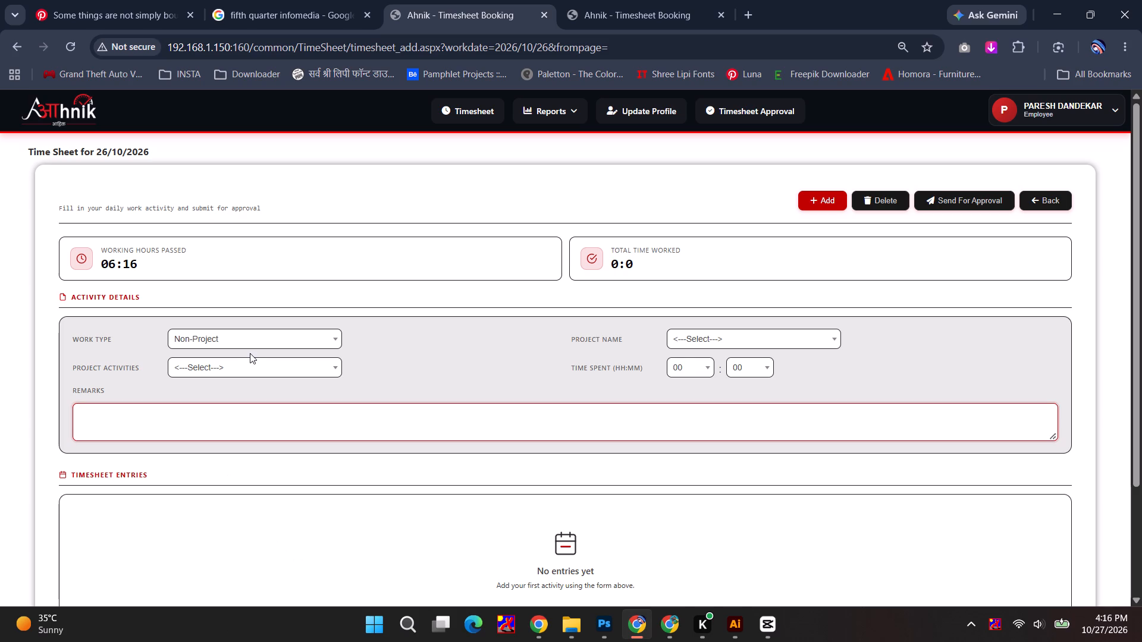
Compare the 27 October time sheet's entries with the 26 October time sheet, ending on the 26 October form.
click(228, 341)
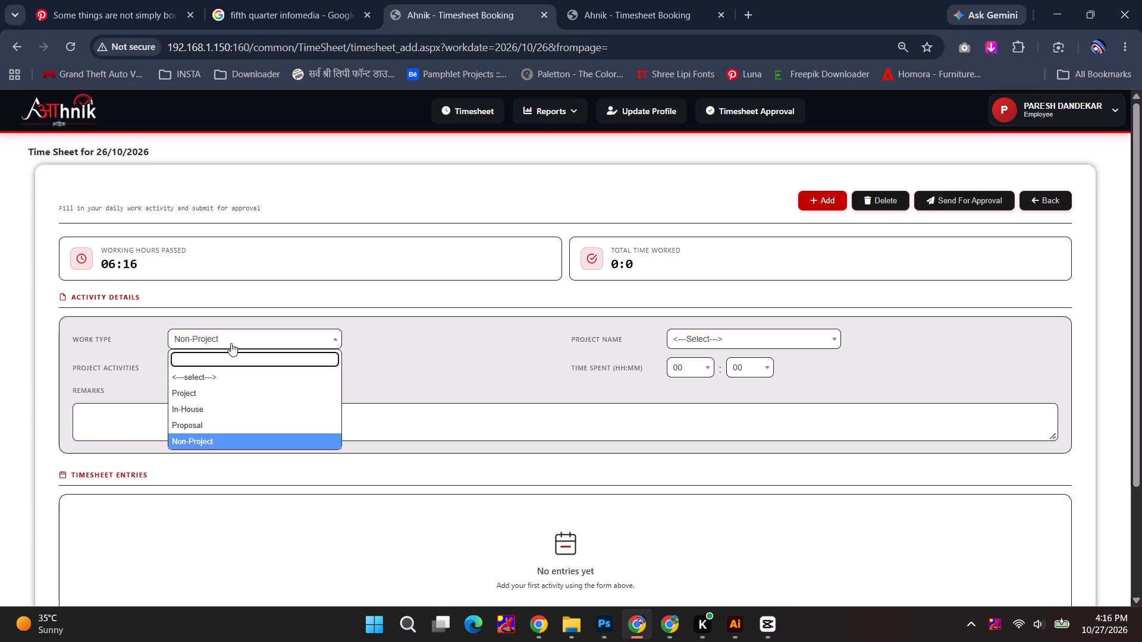
scroll(231, 343, up, 1)
click(622, 0)
scroll(564, 308, down, 1)
scroll(557, 330, up, 3)
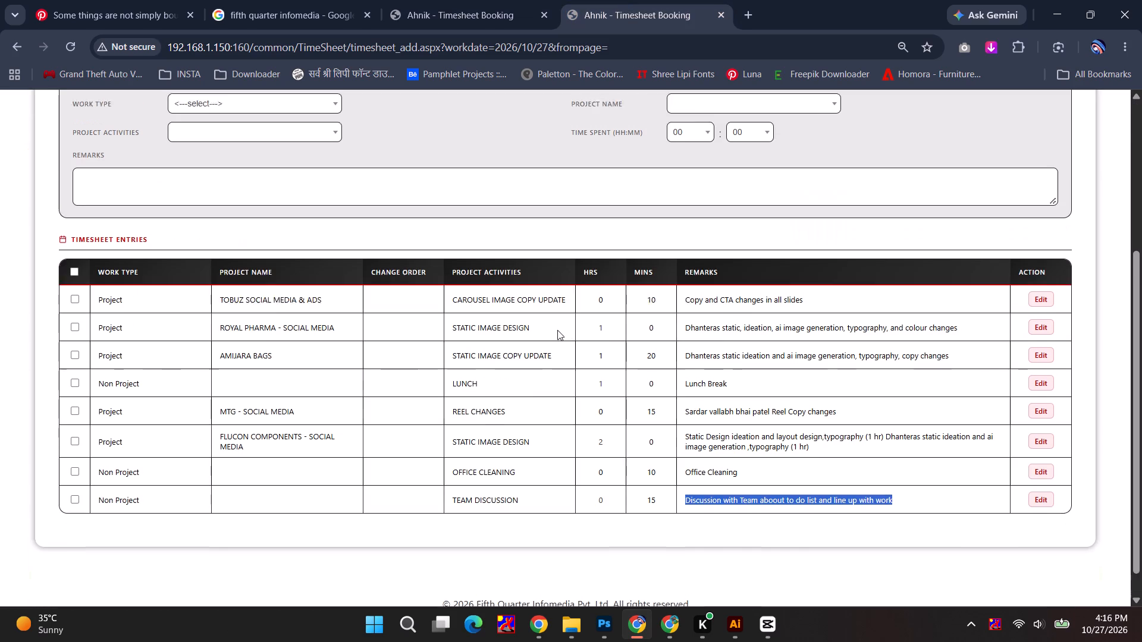
scroll(557, 330, up, 1)
click(512, 0)
scroll(529, 320, down, 4)
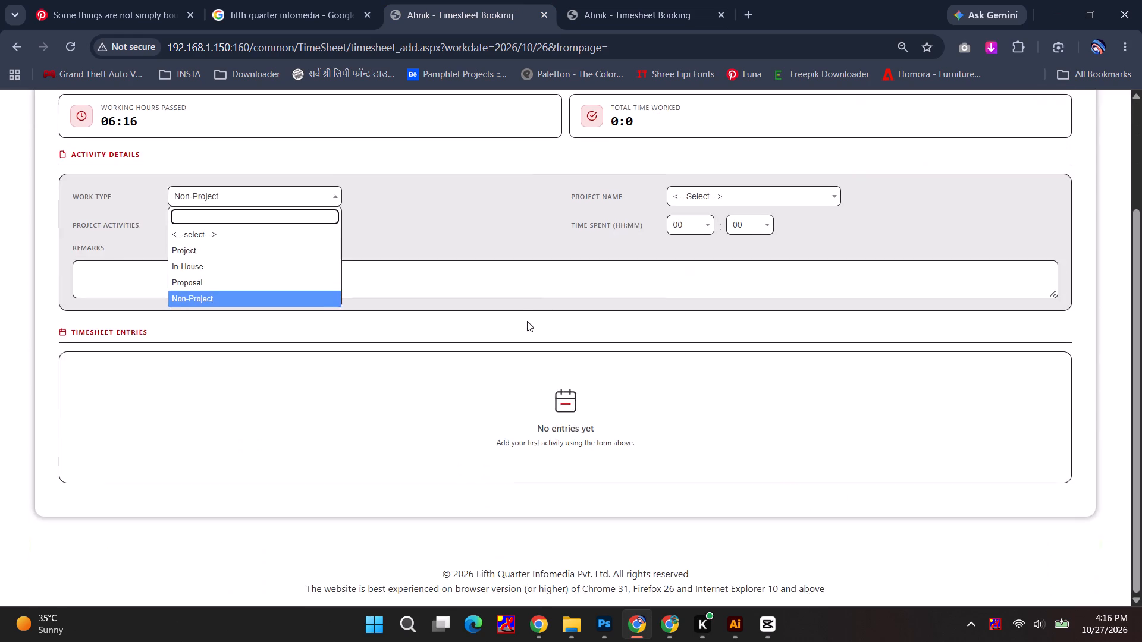
scroll(906, 125, up, 2)
click(656, 10)
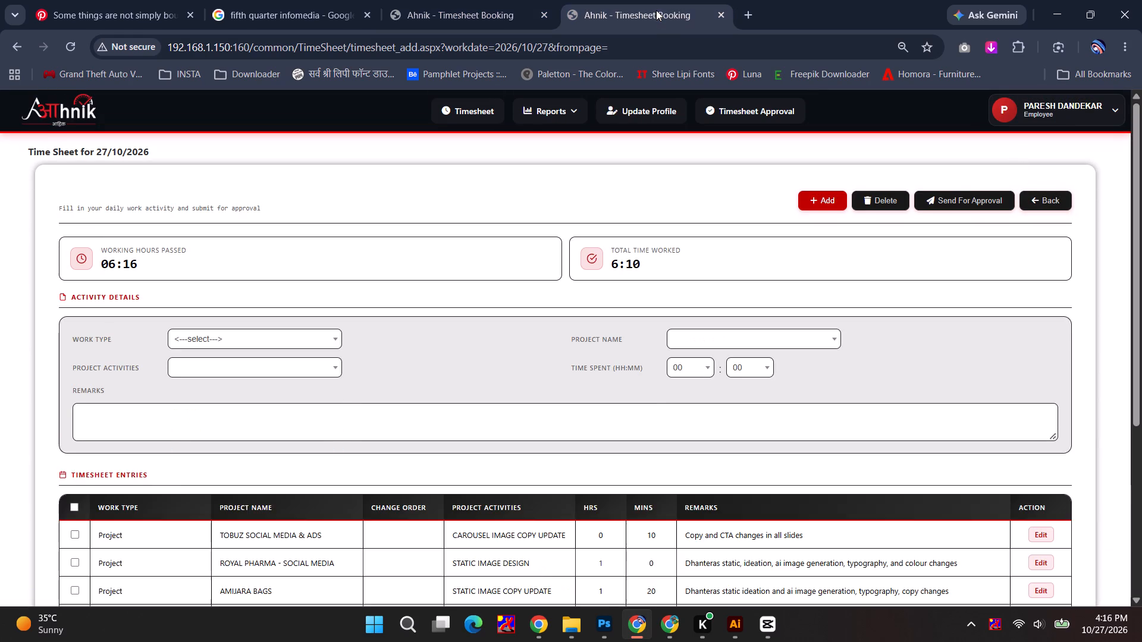
click(453, 0)
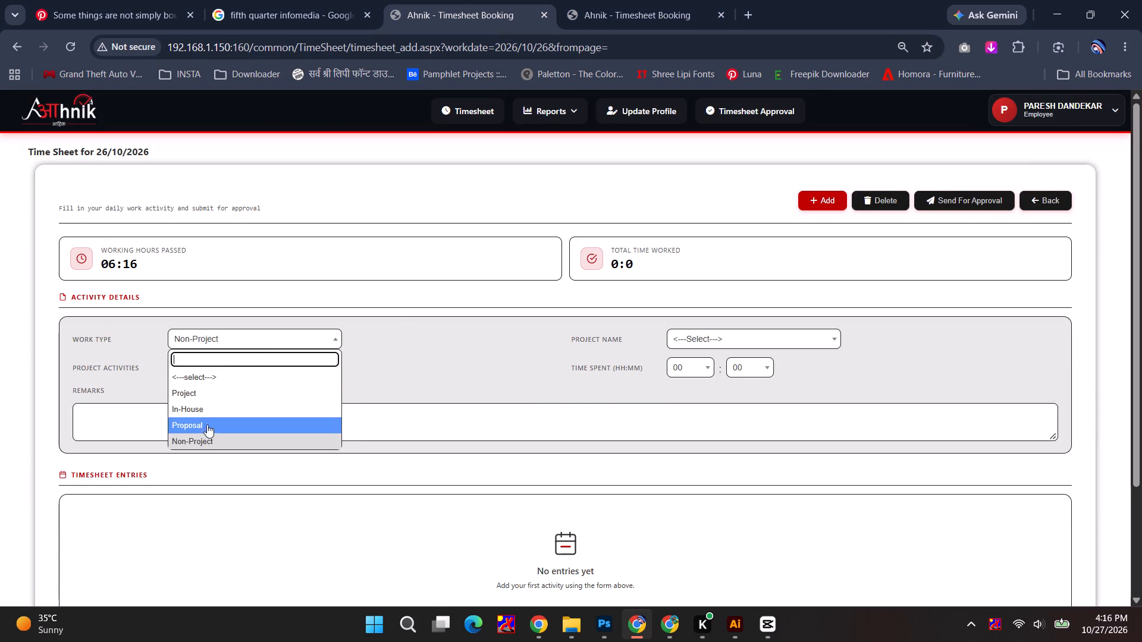
Fill in the 26 October entry as Non-Project, TEAM DISCUSSION, 15 minutes, and paste the copied discussion remark.
click(202, 439)
click(738, 365)
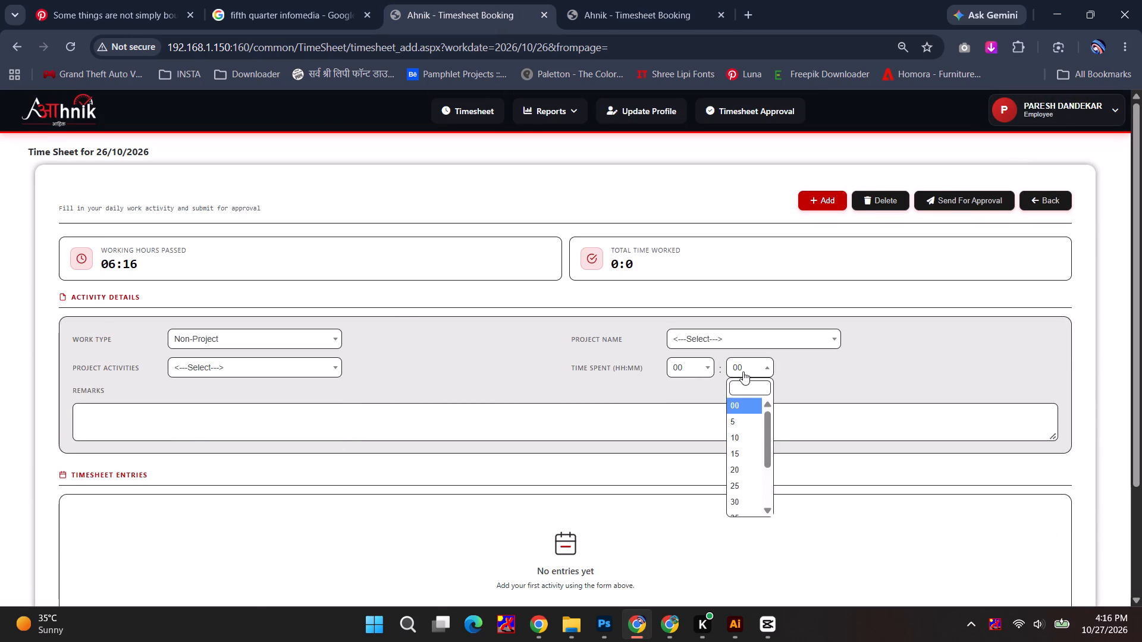
click(733, 467)
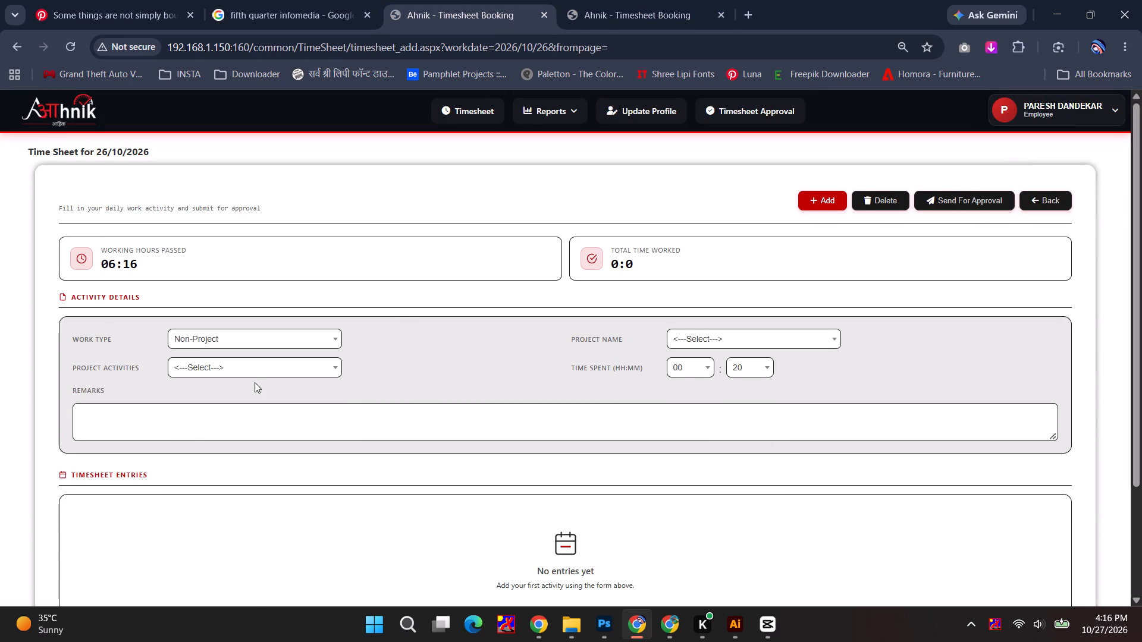
click(255, 372)
click(743, 369)
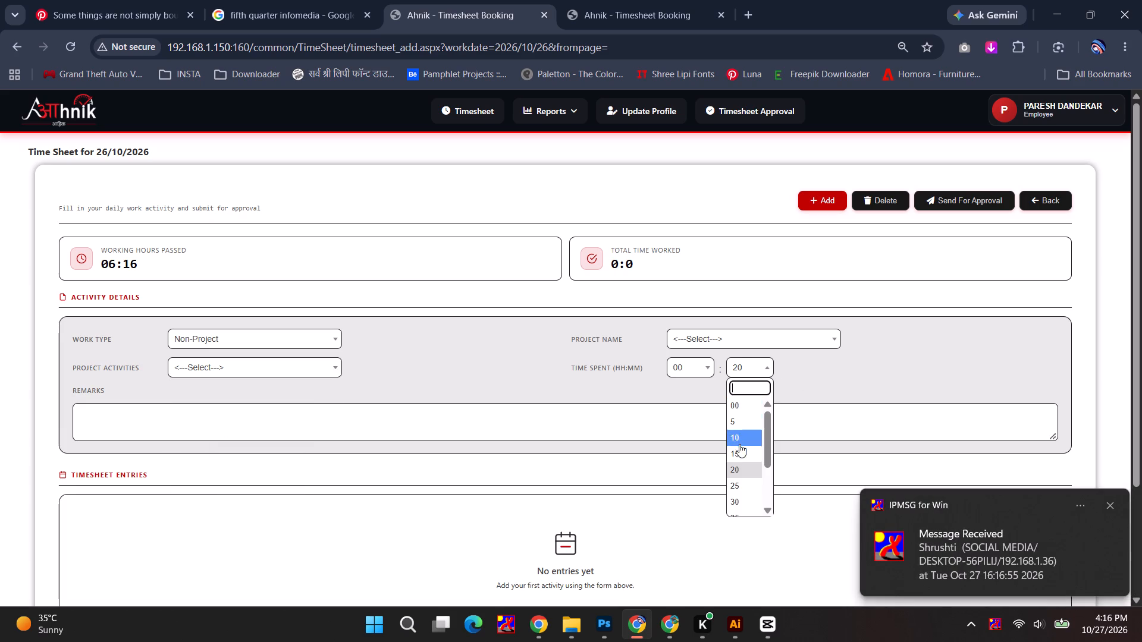
click(739, 450)
click(310, 359)
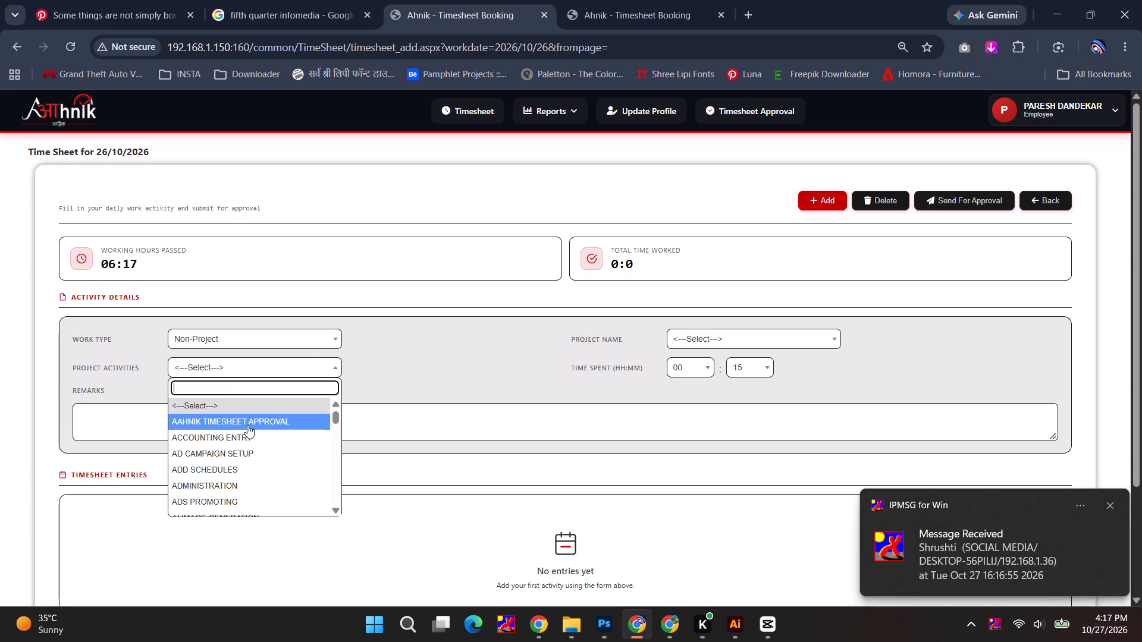
text(tea)
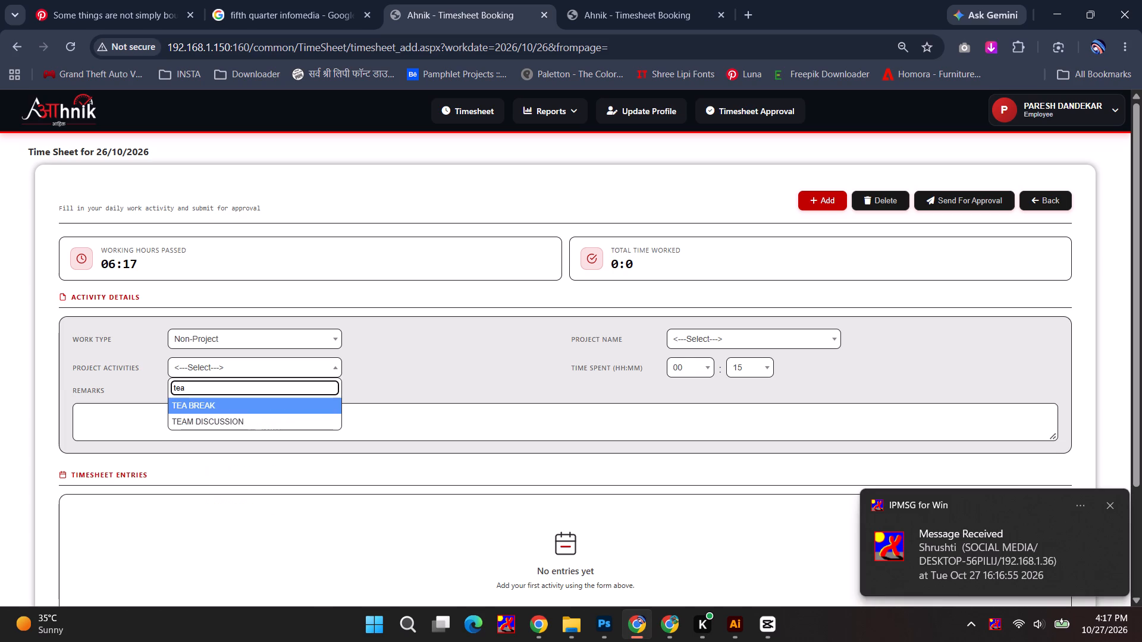
key(Down)
key(Return)
click(247, 425)
key(ctrl+v)
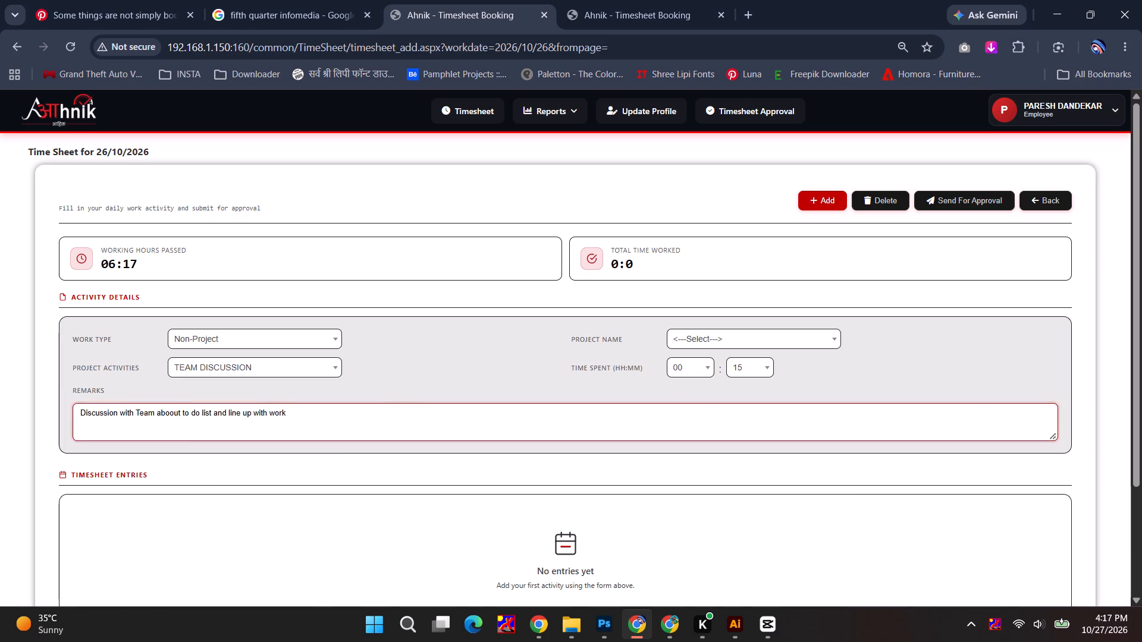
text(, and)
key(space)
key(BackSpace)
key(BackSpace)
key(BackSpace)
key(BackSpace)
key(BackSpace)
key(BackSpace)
Add the completed TEAM DISCUSSION entry to the 26 October time sheet.
click(827, 202)
Add a Non-Project OFFICE CLEANING entry of 15 minutes with the remark "Office Cleaning" to the 26 October time sheet.
click(233, 339)
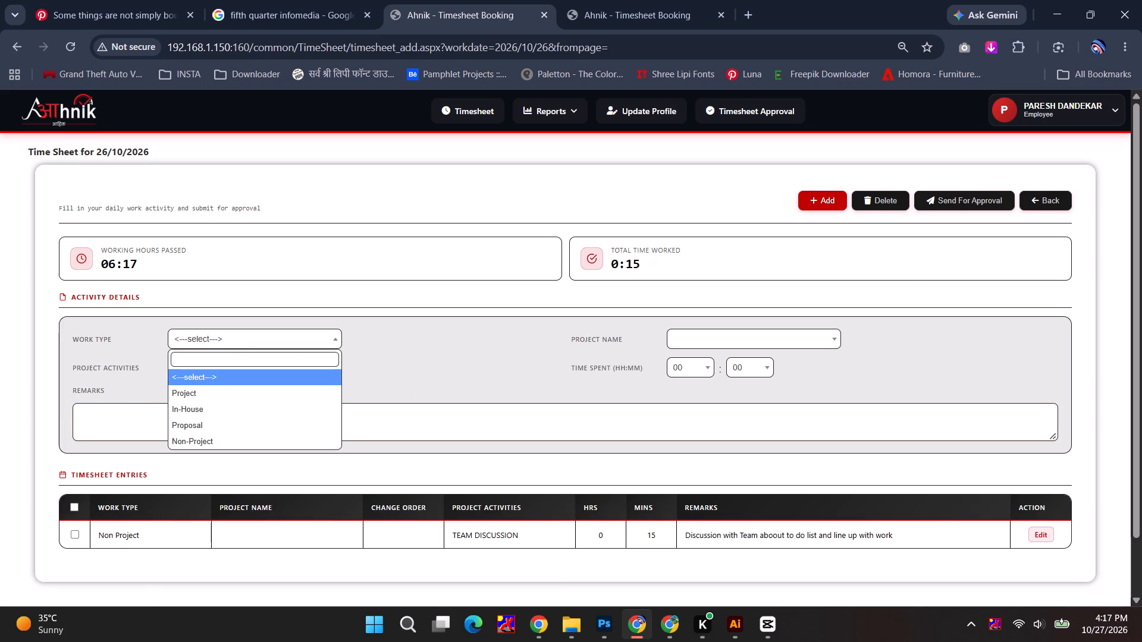
click(216, 440)
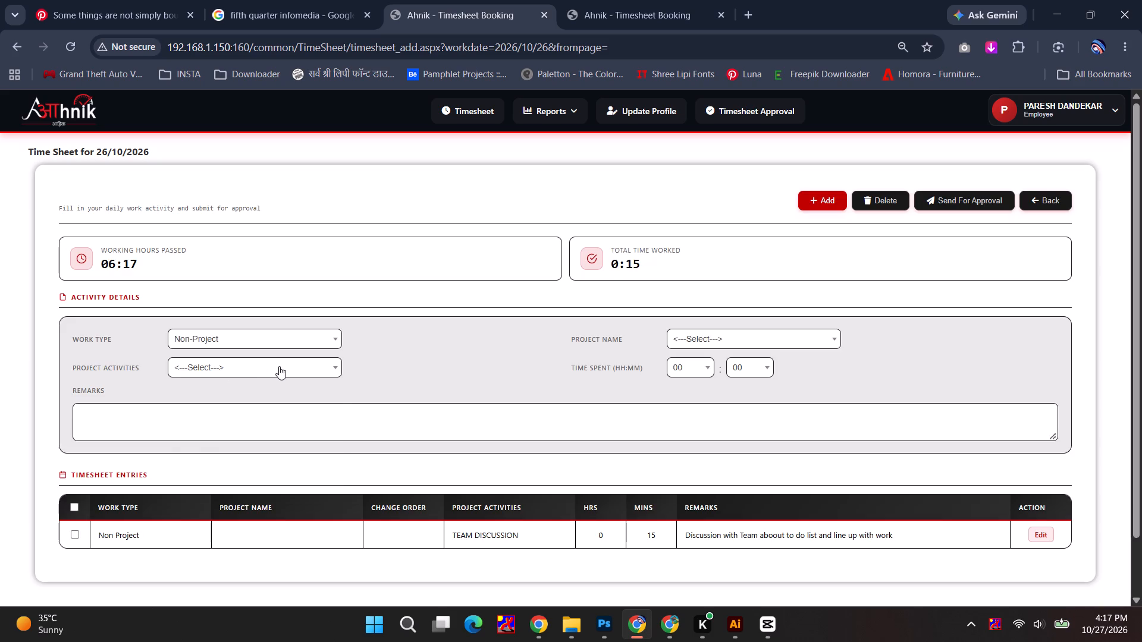
click(277, 366)
text(offi)
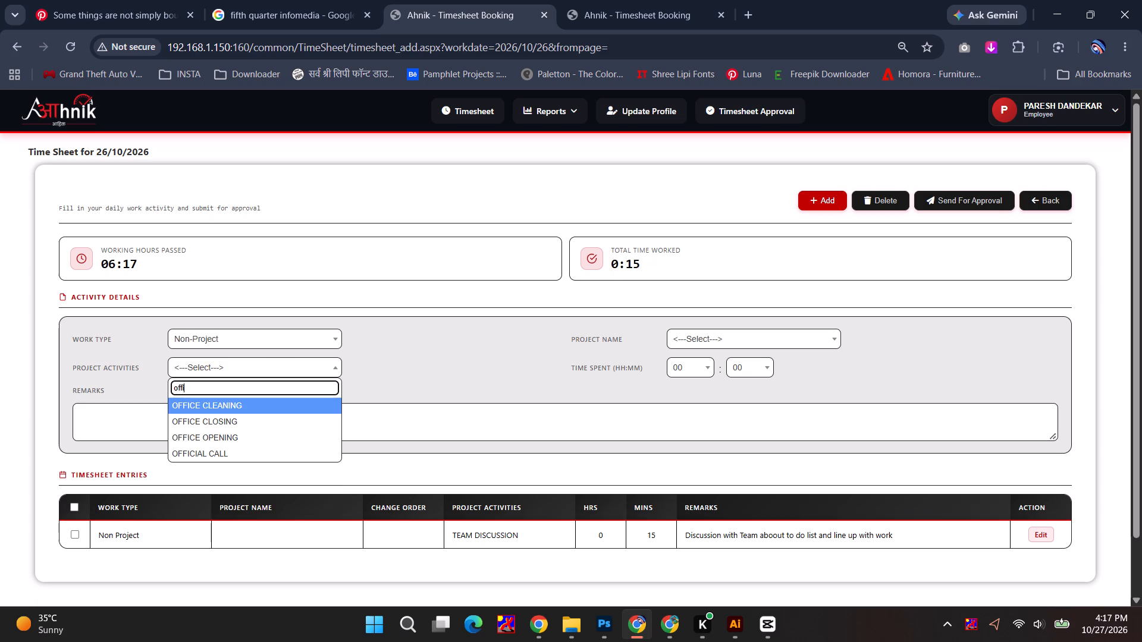
key(Return)
click(740, 379)
click(742, 374)
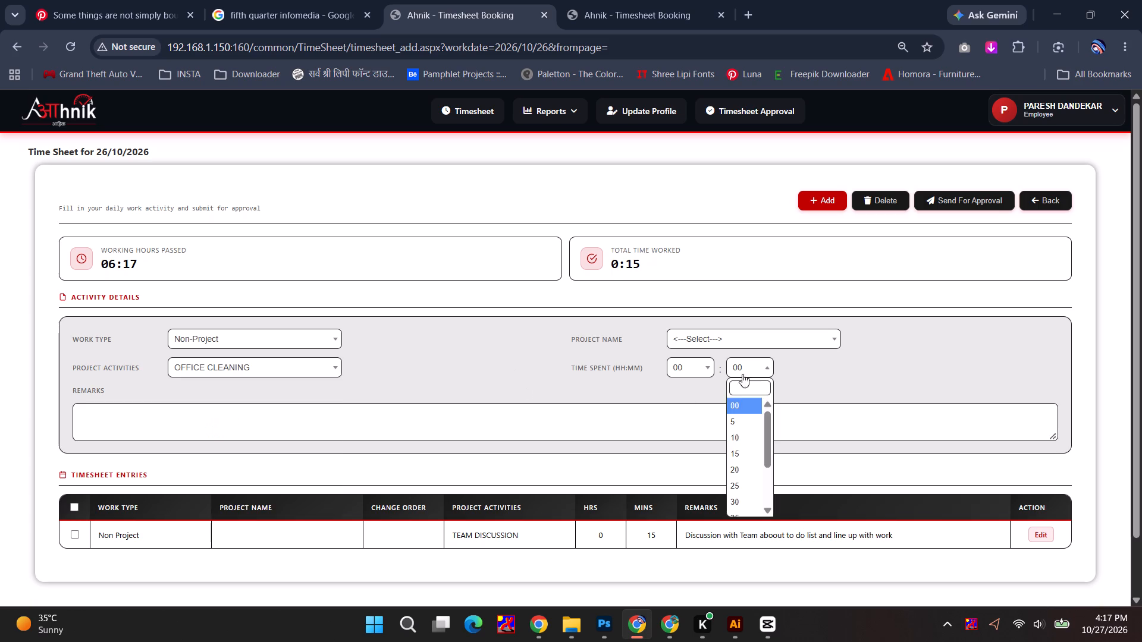
click(740, 453)
click(643, 426)
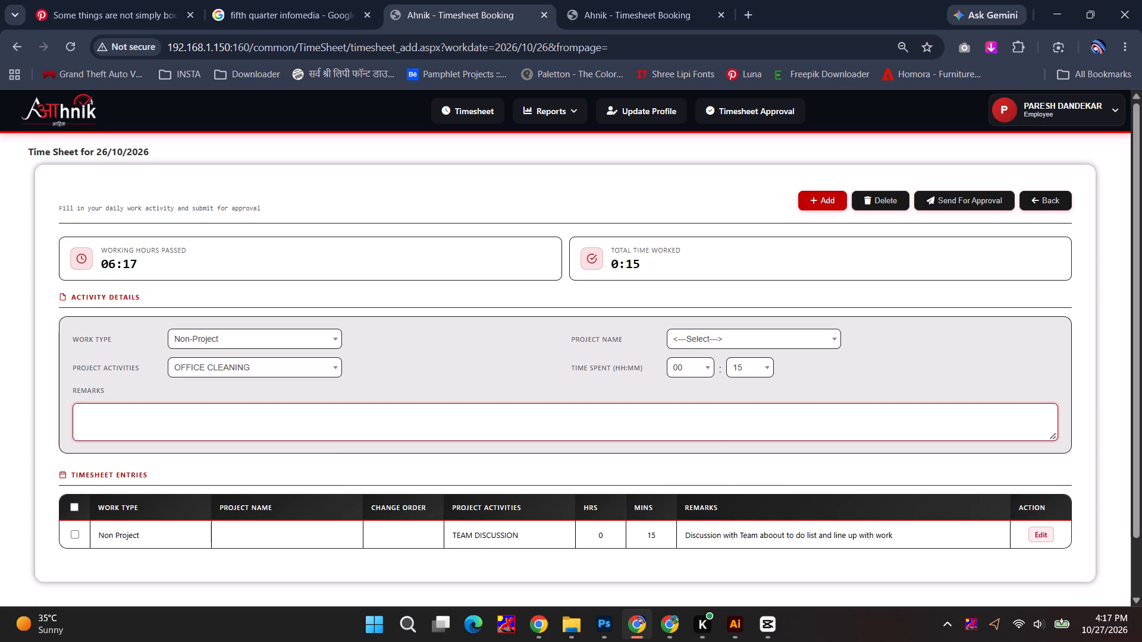
text(Office C)
text(leaning)
click(828, 207)
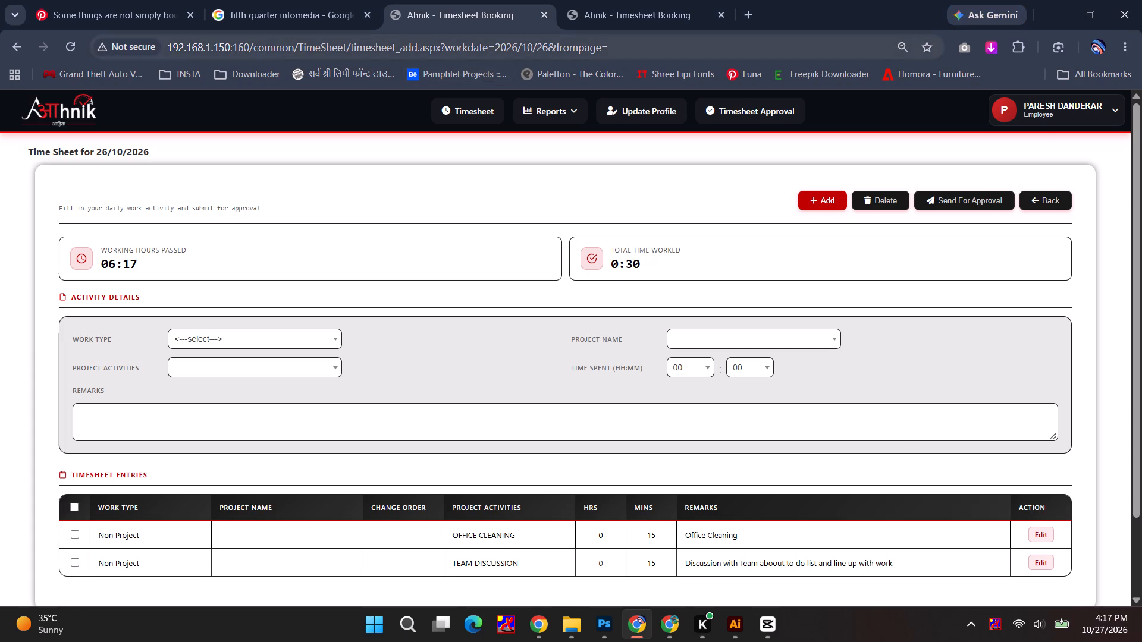
Switch to Photoshop and look through the recent files for work to report on 26 October.
key(alt+Tab)
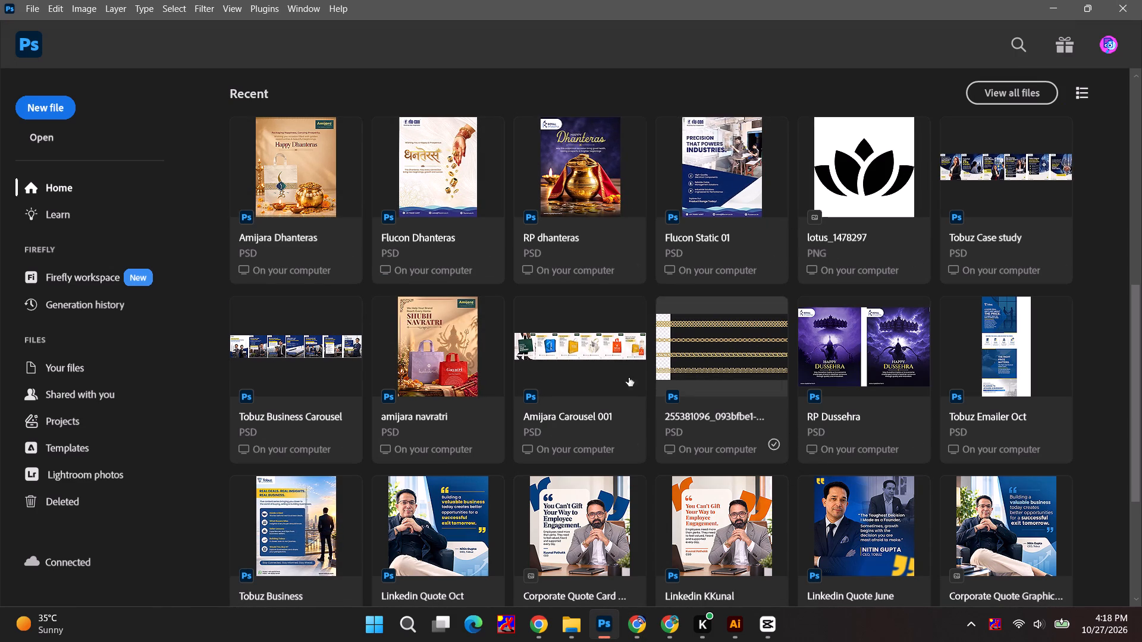
scroll(616, 367, down, 1)
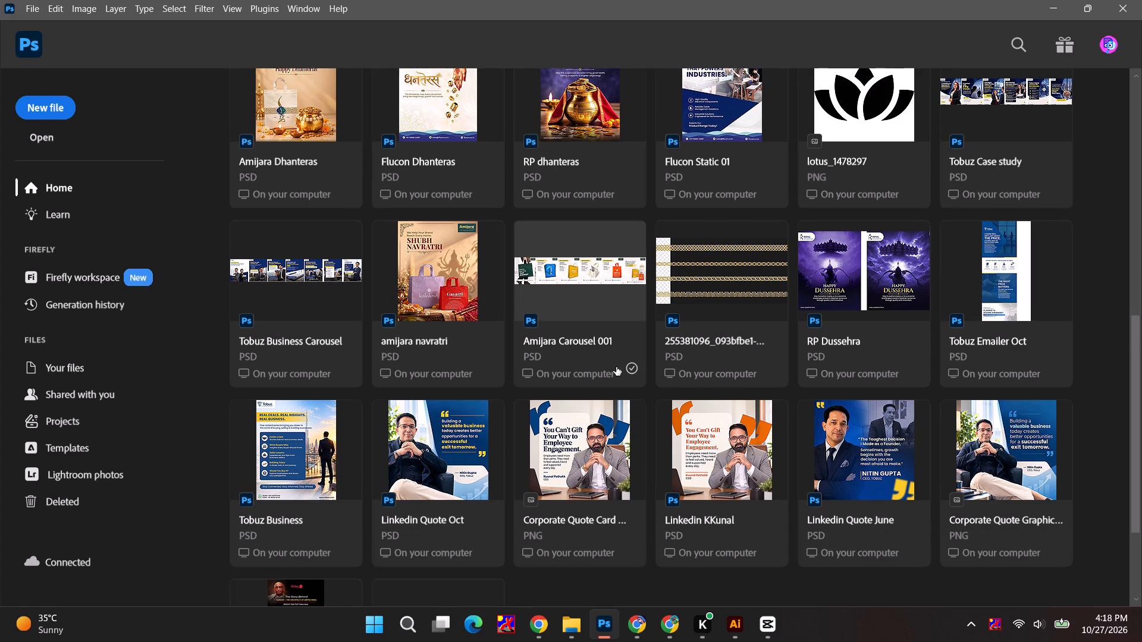
scroll(616, 367, down, 2)
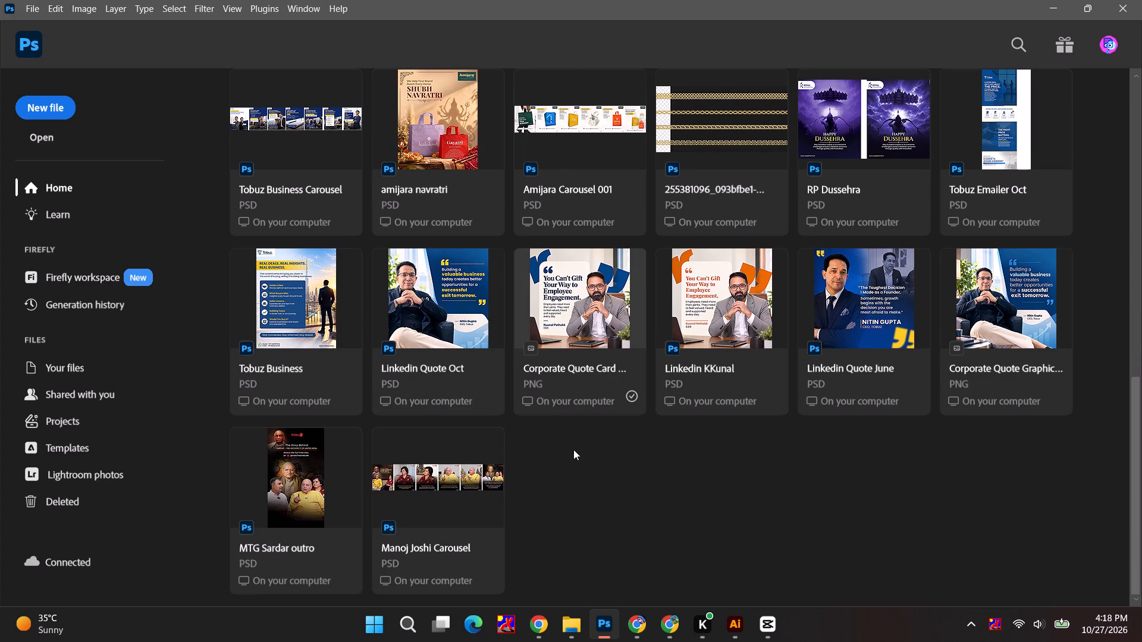
scroll(532, 369, up, 5)
scroll(532, 369, down, 2)
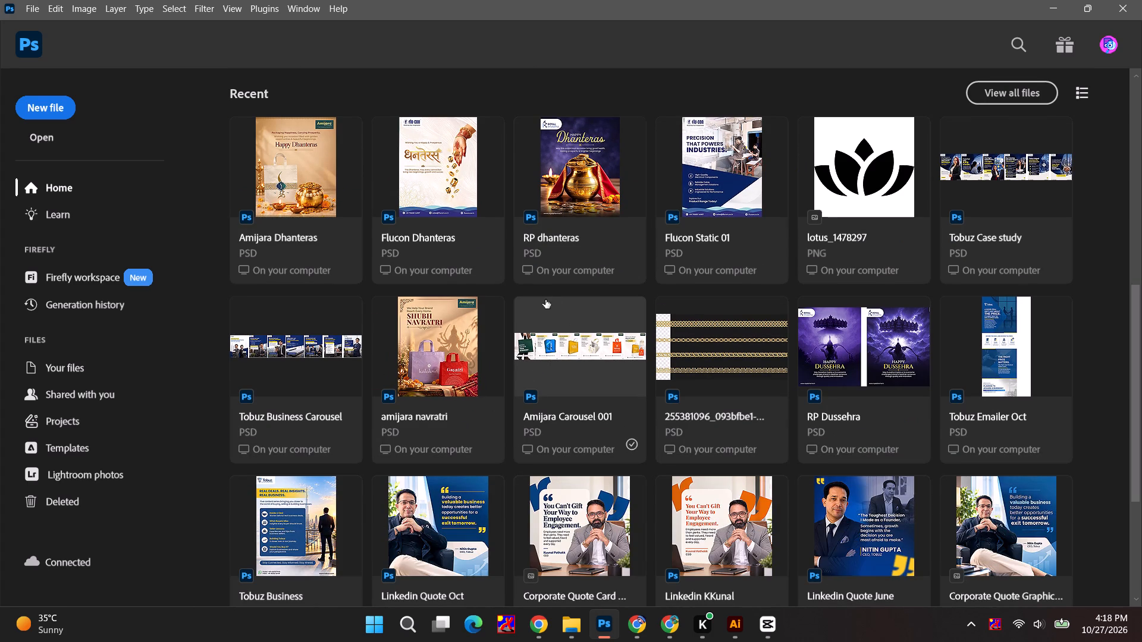
scroll(536, 396, up, 5)
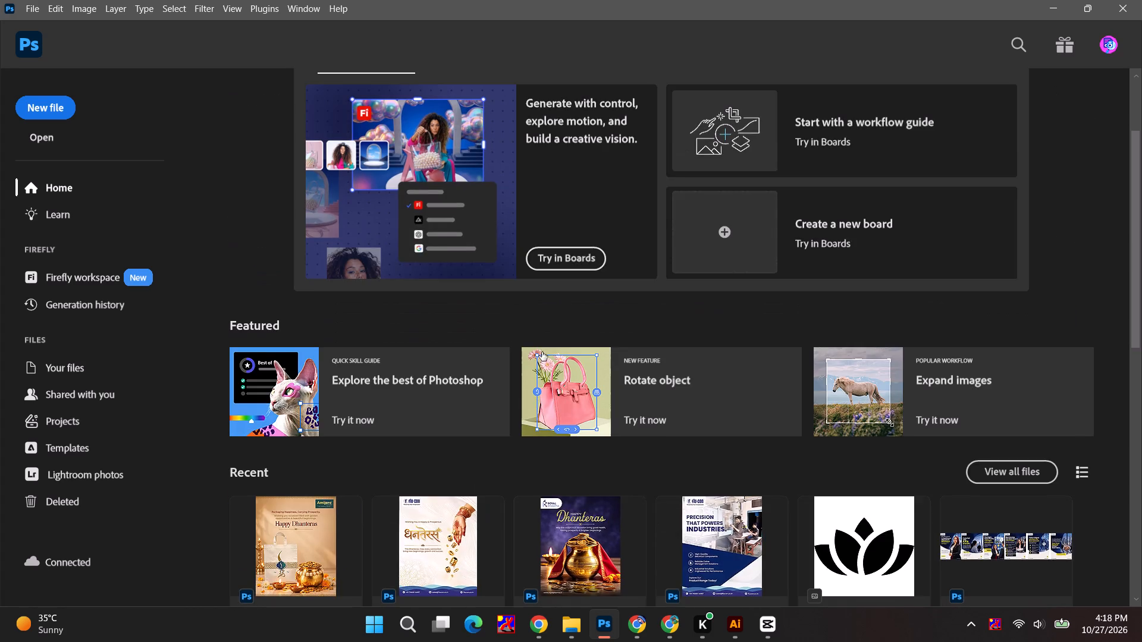
scroll(542, 351, up, 3)
scroll(584, 304, down, 6)
Switch back to Chrome and set up a Project entry for MTG - SOCIAL MEDIA with activity REEL CHANGES and 15 minutes spent.
click(633, 623)
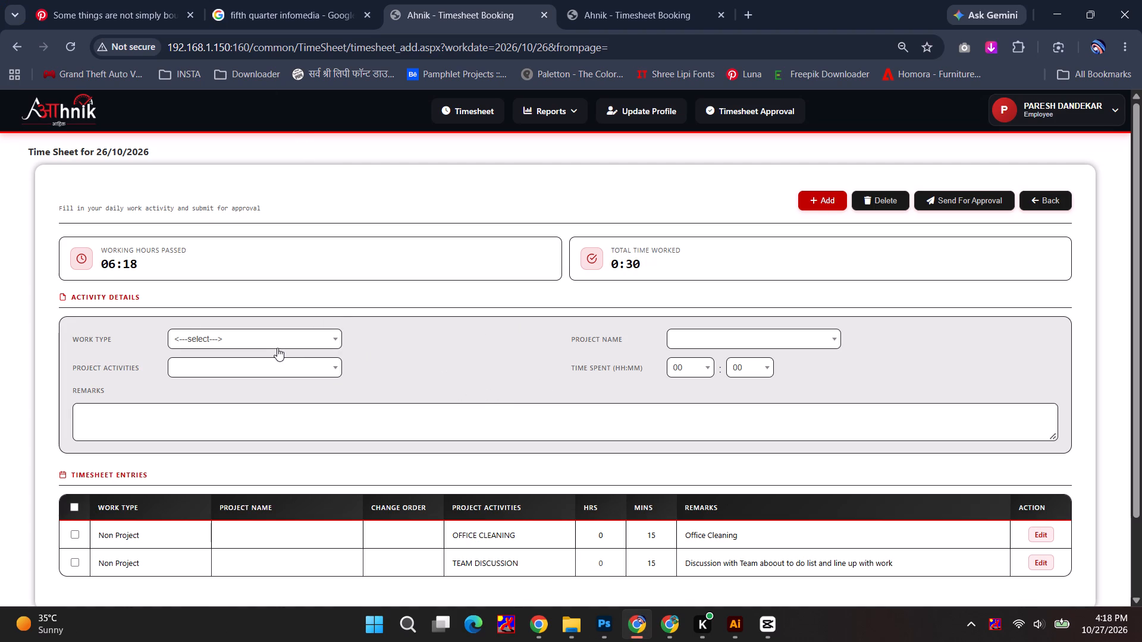
click(272, 342)
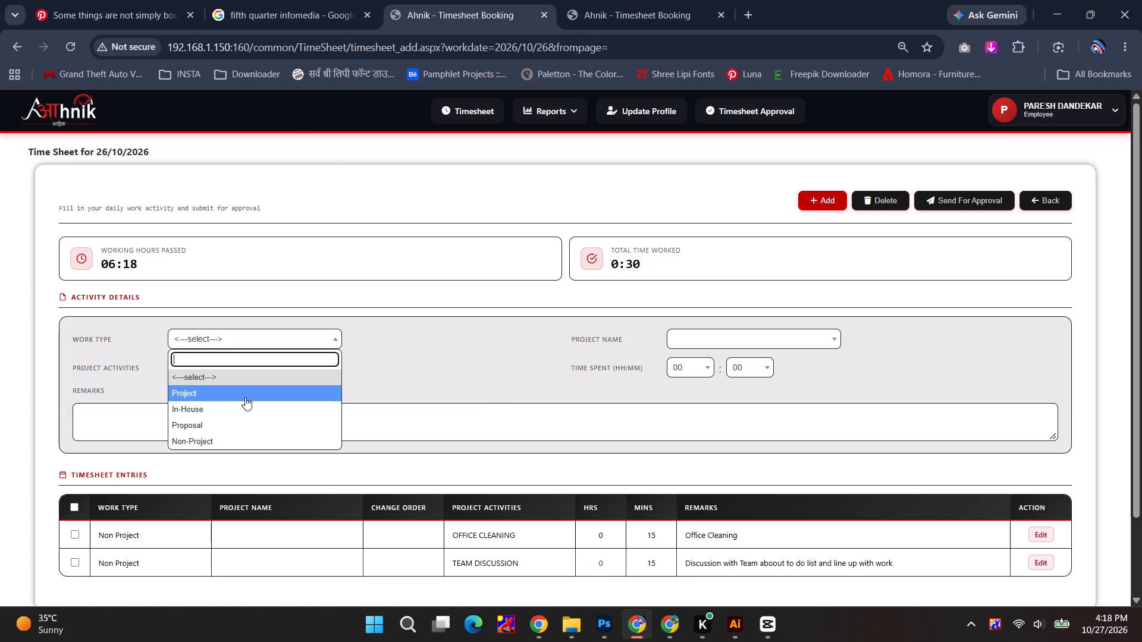
click(243, 397)
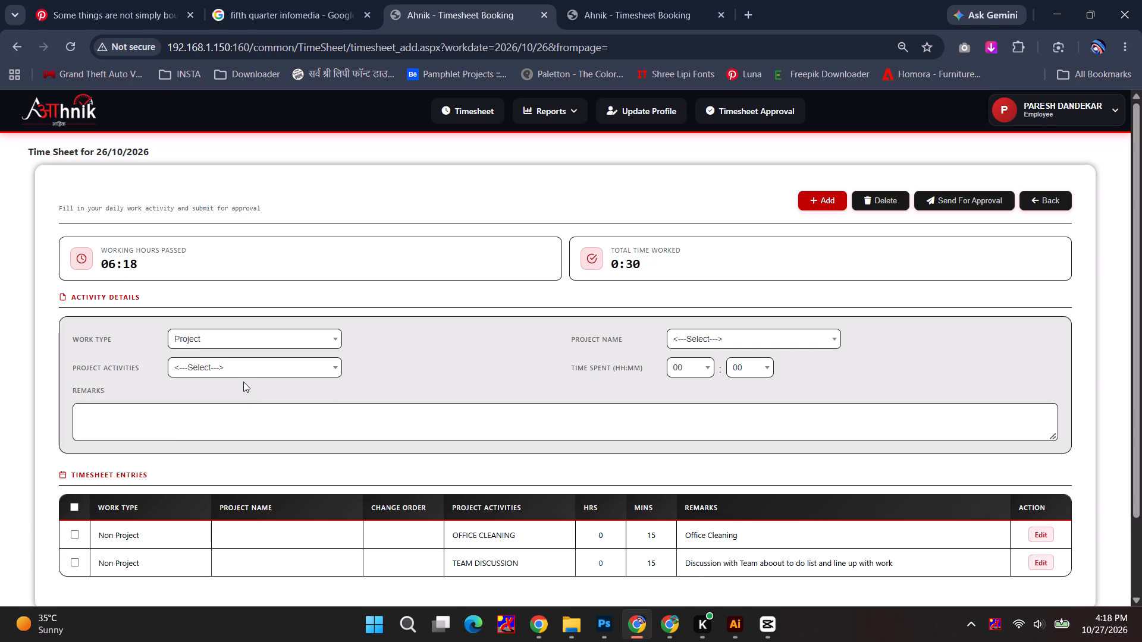
click(715, 332)
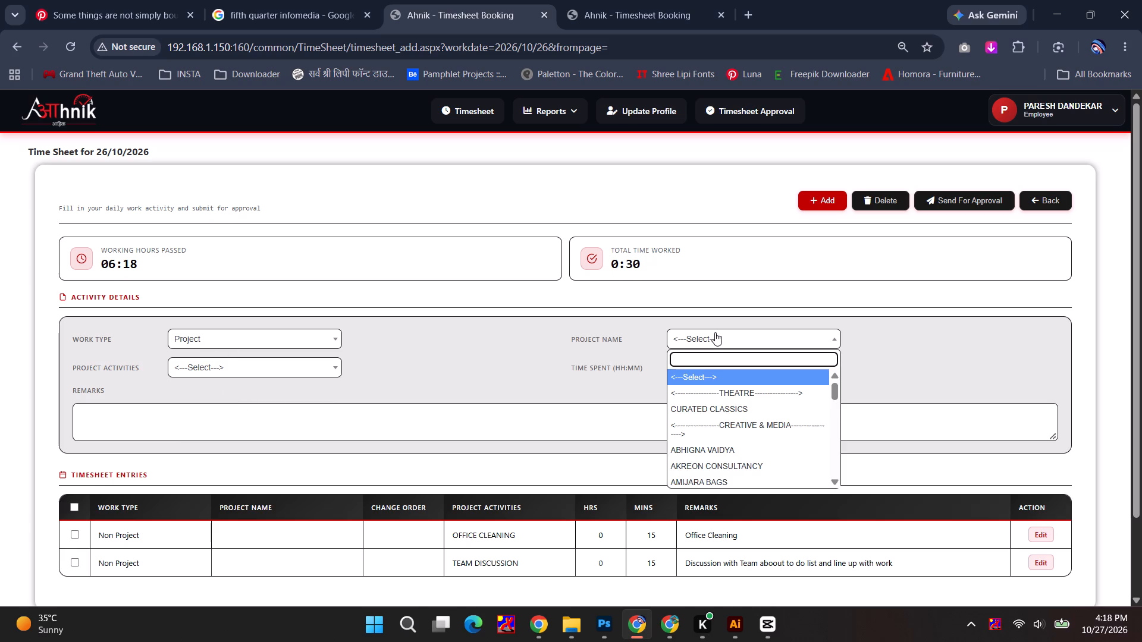
text(my)
key(BackSpace)
text(tg)
key(Return)
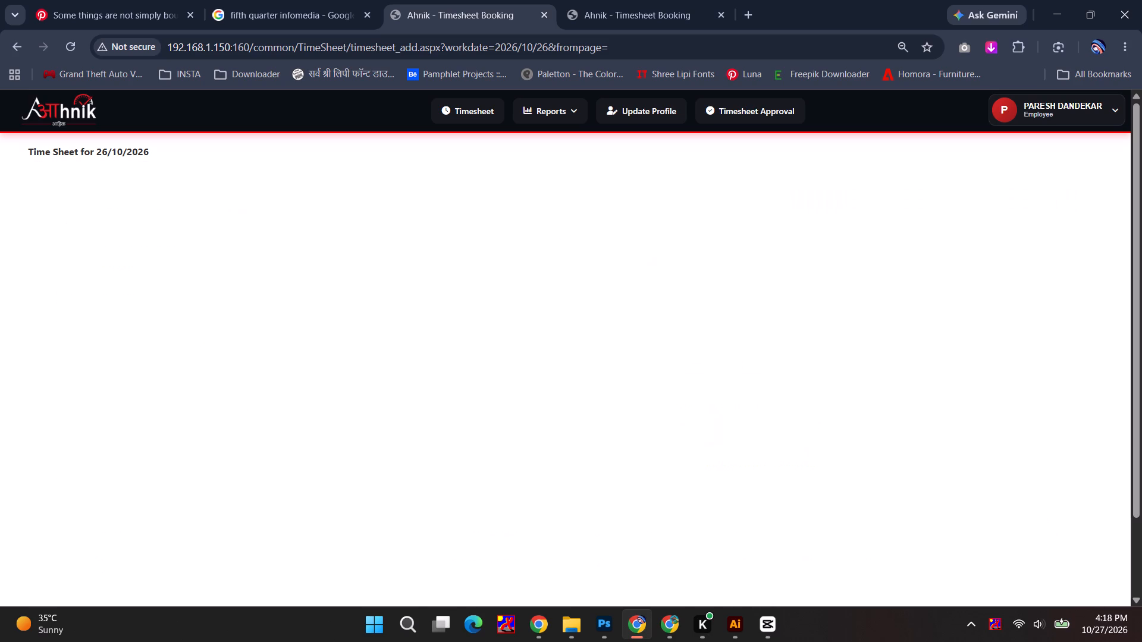
click(246, 364)
text(reel)
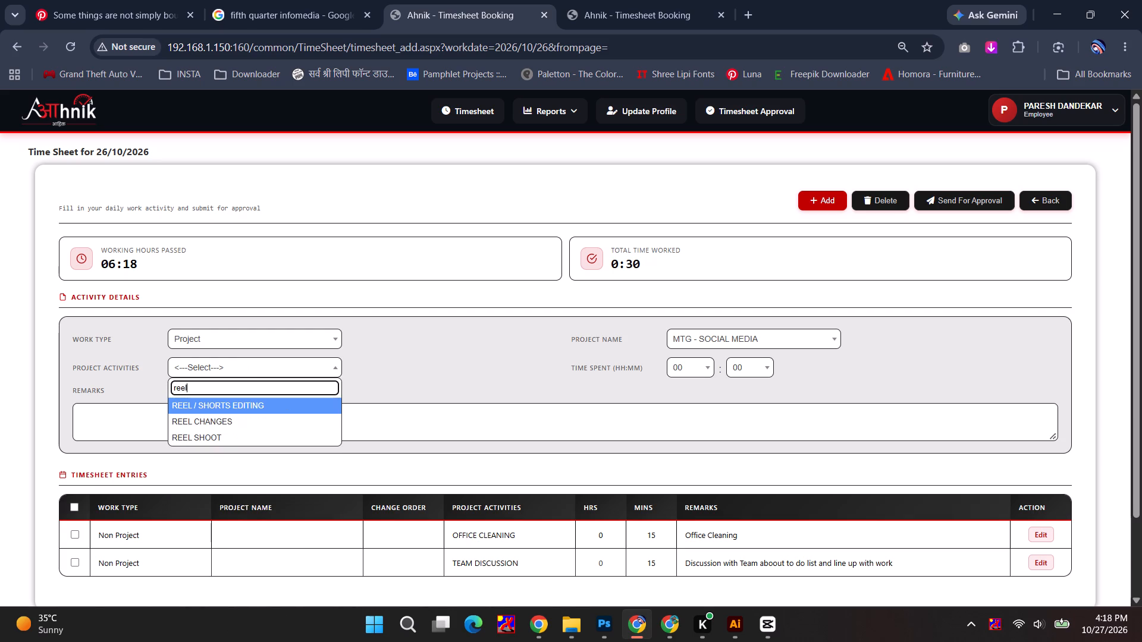
key(Down)
key(Return)
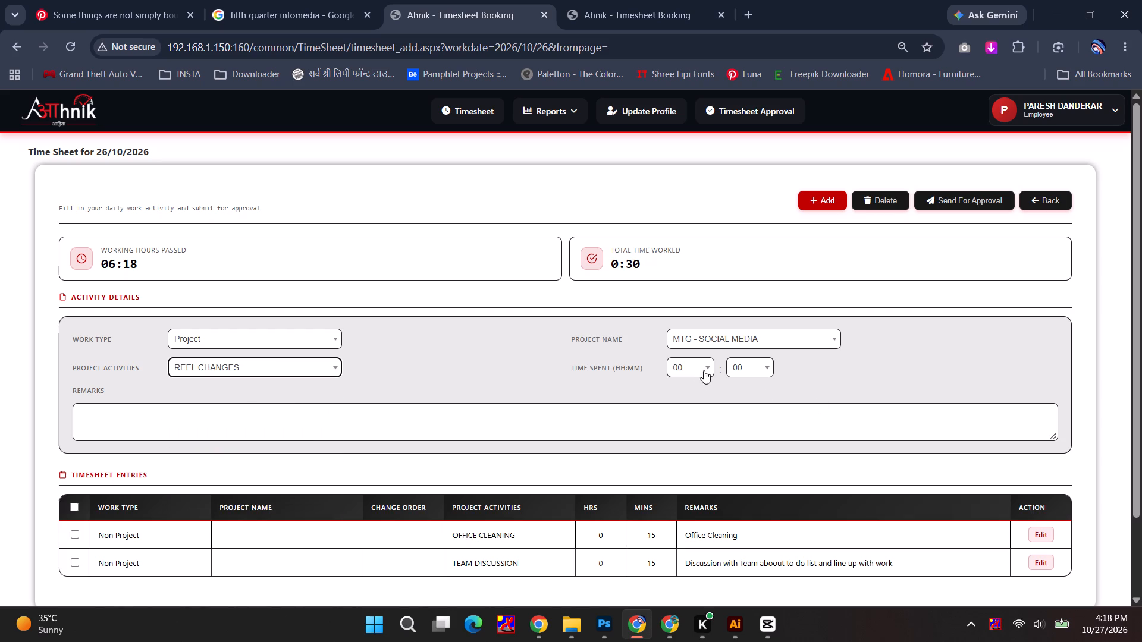
click(736, 366)
click(742, 448)
Enter the remark "Weekly Plays reel changes and" for the REEL CHANGES entry.
click(319, 444)
click(319, 429)
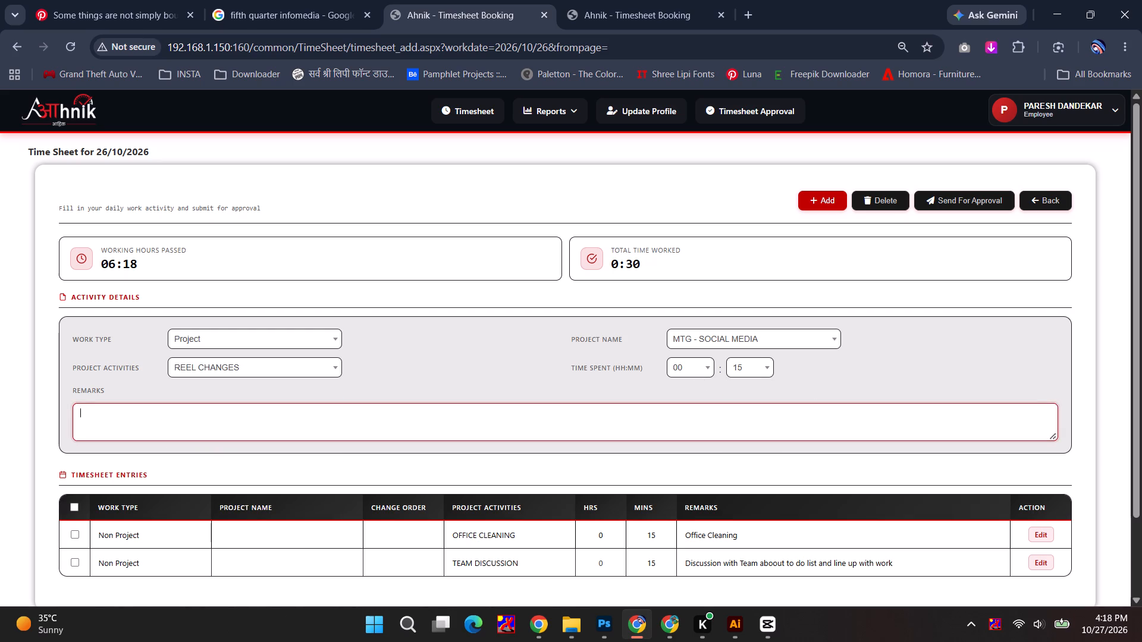
text(Weel)
key(BackSpace)
text(kly Plays reel)
key(space)
text(changes and)
key(space)
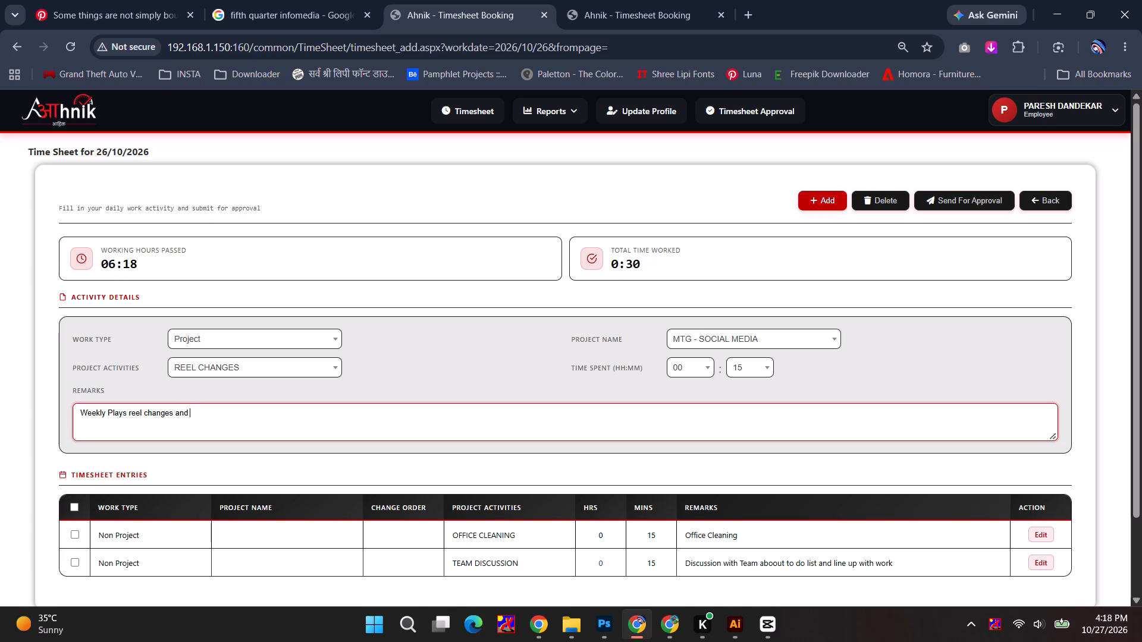
Remove "reel changes" from the middle of the remark so that it reads "Weekly Plays and".
double_click(159, 413)
drag(128, 413, 129, 413)
drag(129, 413, 172, 413)
key(BackSpace)
key(BackSpace)
click(193, 411)
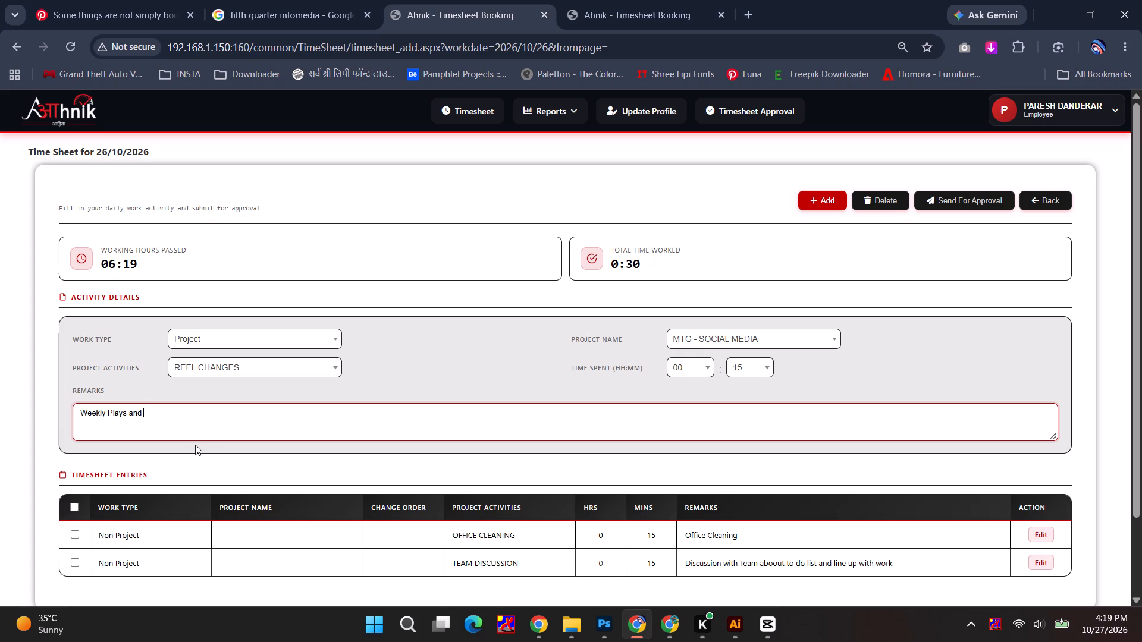
text(Play)
key(space)
key(BackSpace)
key(BackSpace)
key(BackSpace)
key(BackSpace)
key(BackSpace)
Continue the remark with "Veer rani abbakka reel changes".
key(shift+v)
key(BackSpace)
text(Veer ra)
text(ni abakka)
key(BackSpace)
key(BackSpace)
key(BackSpace)
key(BackSpace)
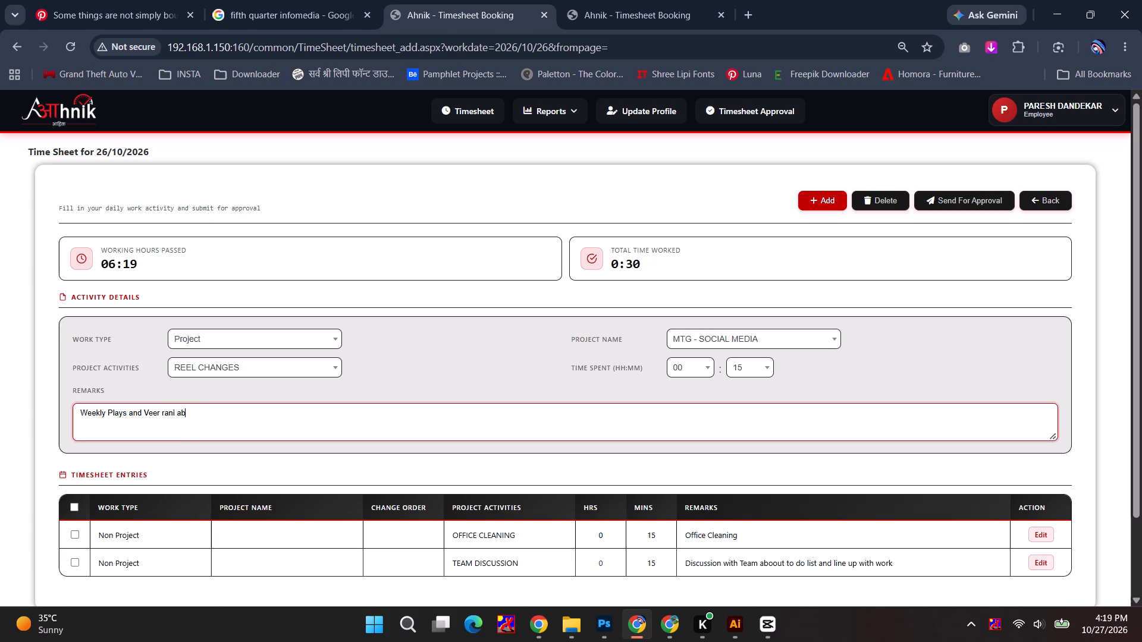
text(bakka)
key(space)
text(reel changes)
key(space)
Replace the remark's final word "changes" with "copy and frame changes".
key(BackSpace)
key(BackSpace)
key(BackSpace)
key(BackSpace)
key(BackSpace)
key(BackSpace)
key(BackSpace)
key(BackSpace)
text(cp)
key(BackSpace)
text(opy and frame changes)
Set the time spent to 20 minutes and add the REEL CHANGES entry to the 26 October time sheet.
click(737, 370)
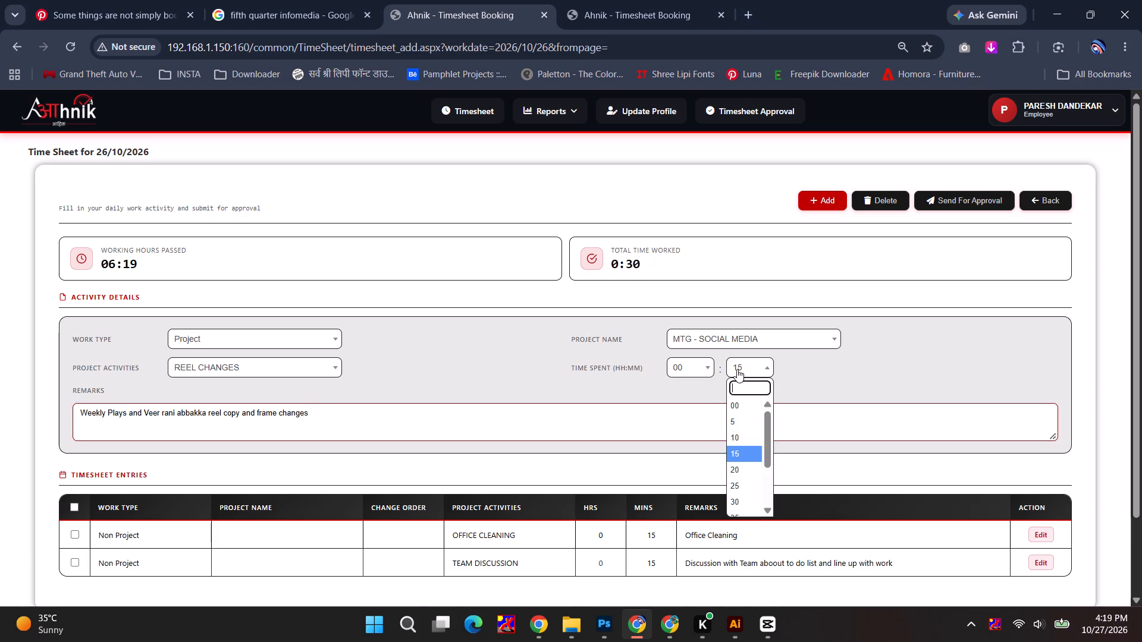
click(741, 465)
click(826, 196)
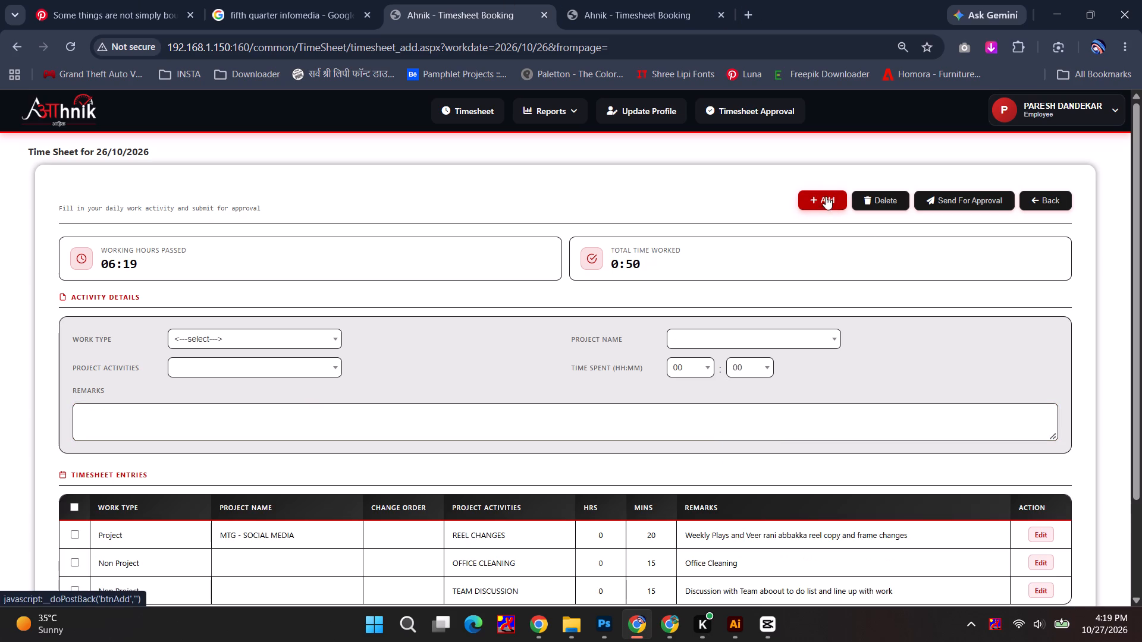
Start another entry with work type Project and project name MTG - SOCIAL MEDIA.
scroll(321, 354, down, 2)
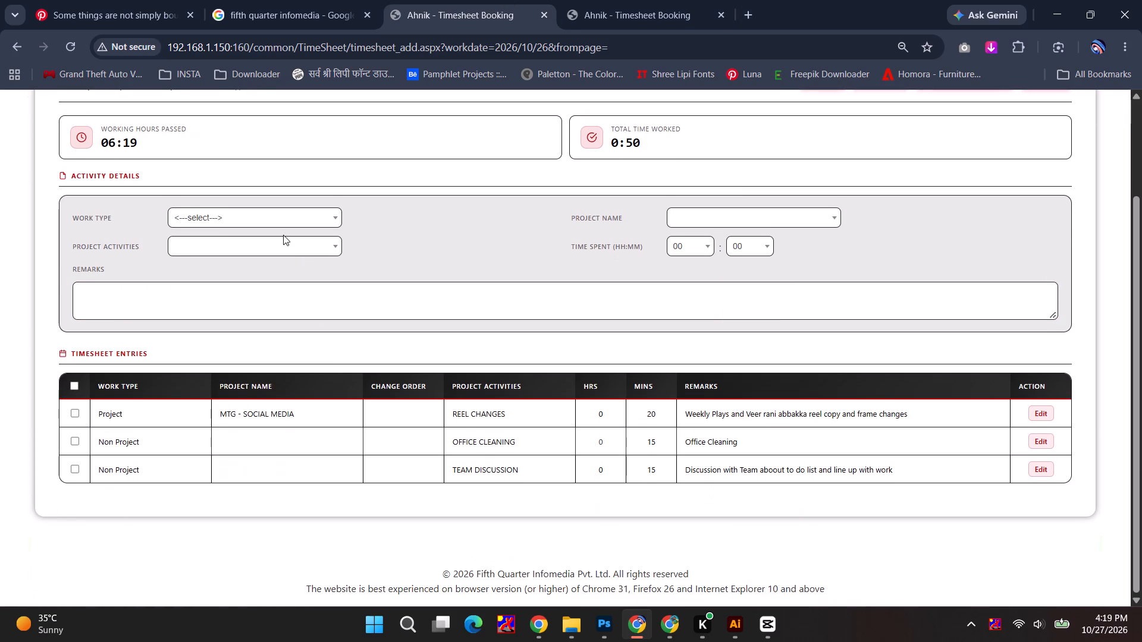
click(233, 219)
click(214, 266)
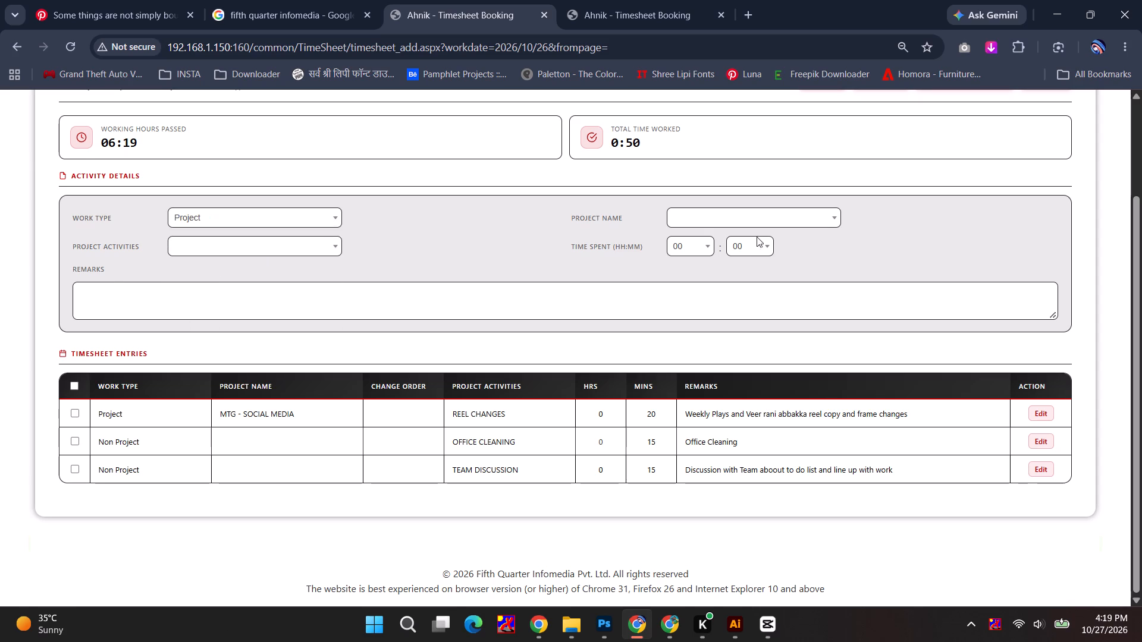
click(694, 339)
text(mtg)
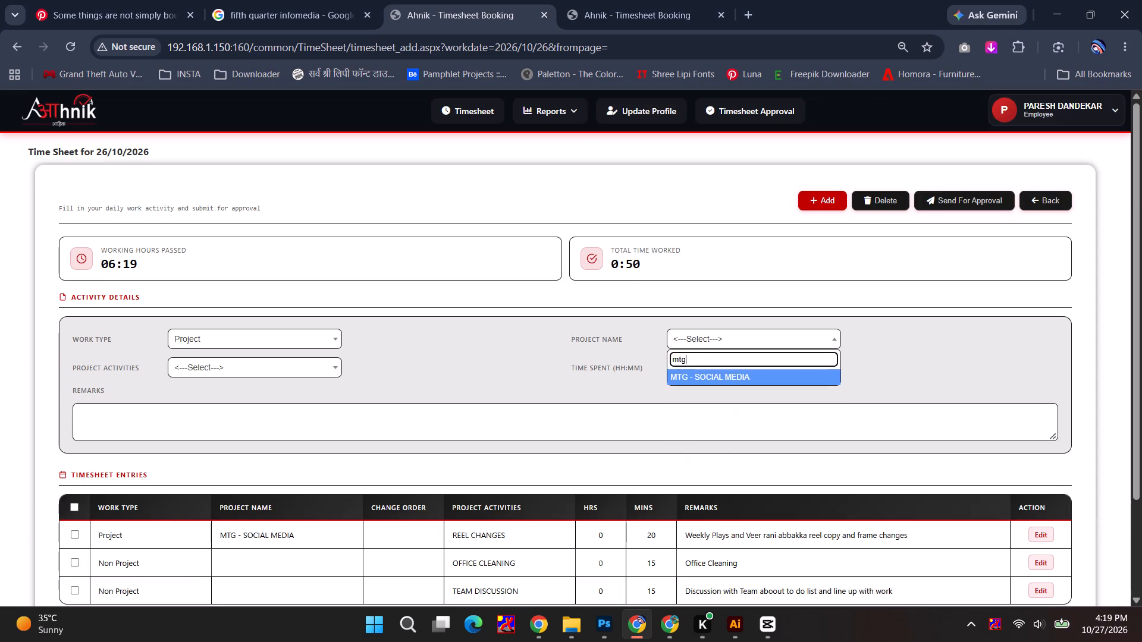
key(Return)
click(245, 366)
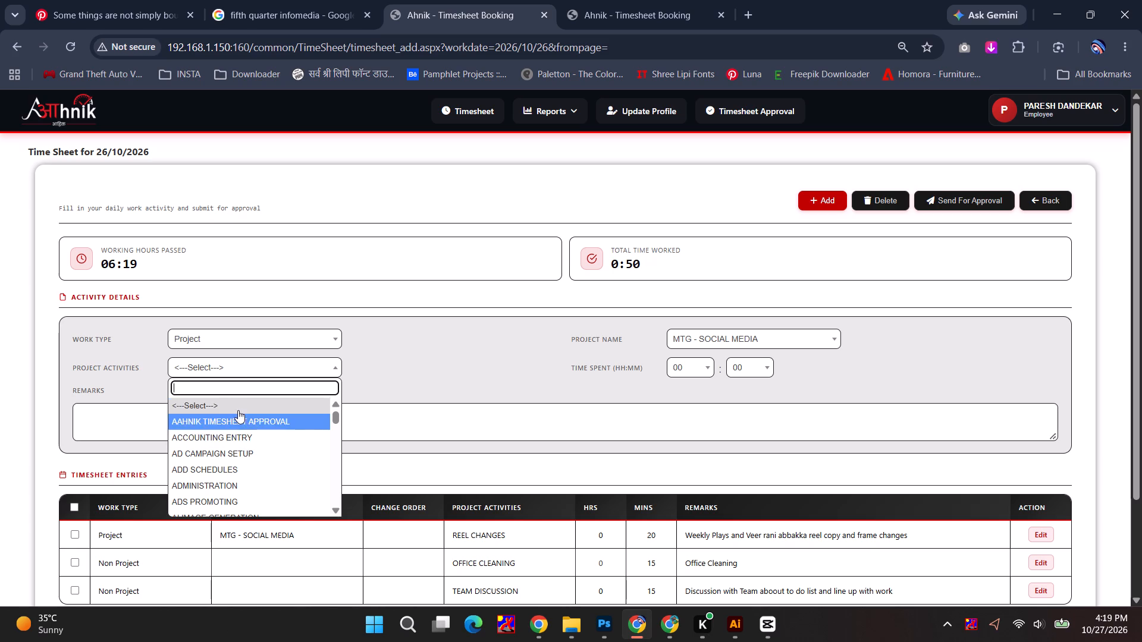
Change the new entry's project to TOBUZ SOCIAL MEDIA & ADS and set the time spent to 10 minutes.
click(765, 336)
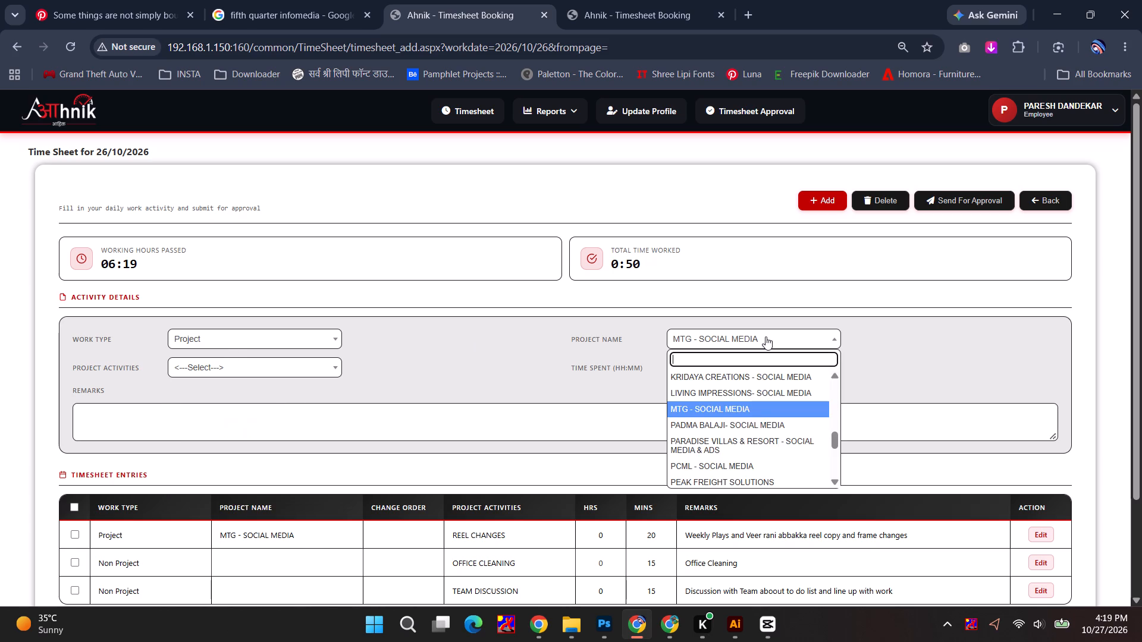
text(tobu)
key(Return)
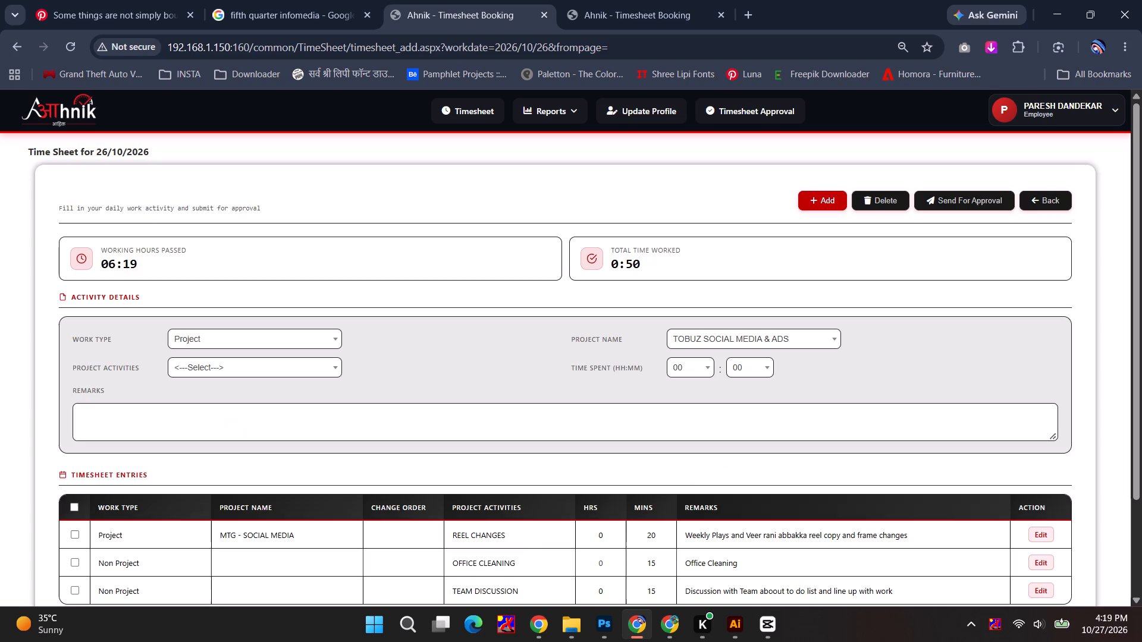
click(756, 369)
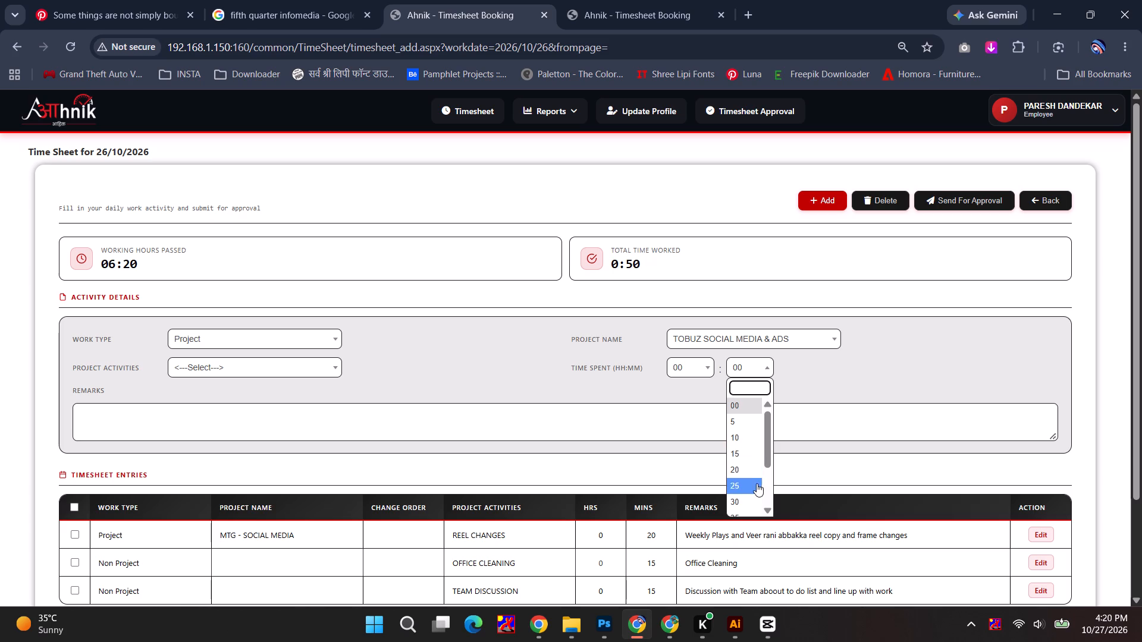
click(739, 435)
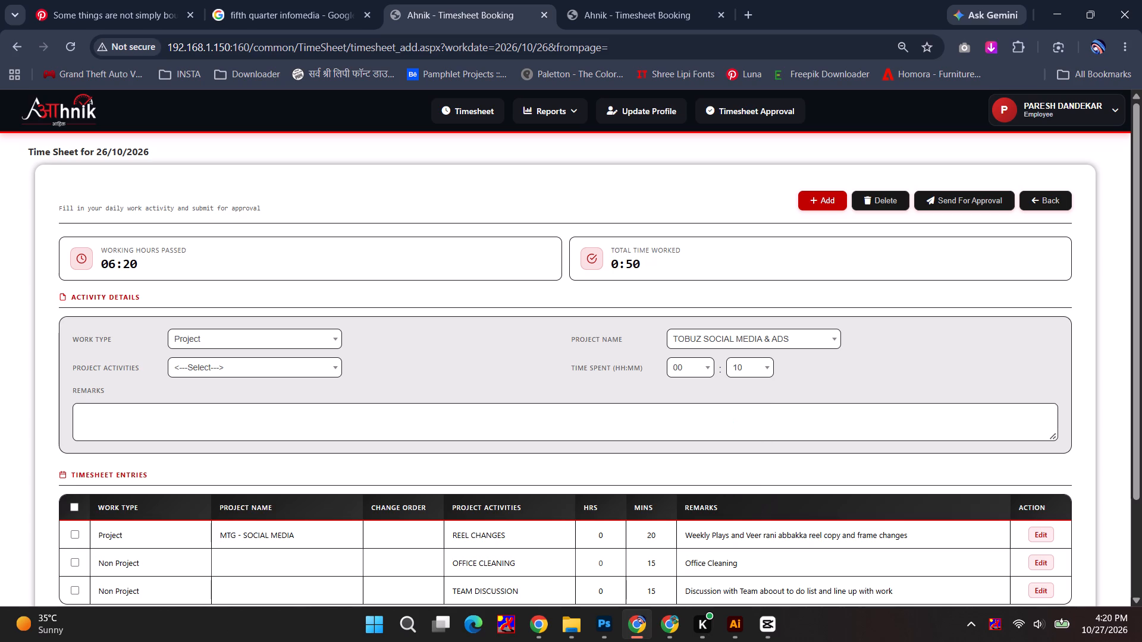
scroll(730, 440, down, 1)
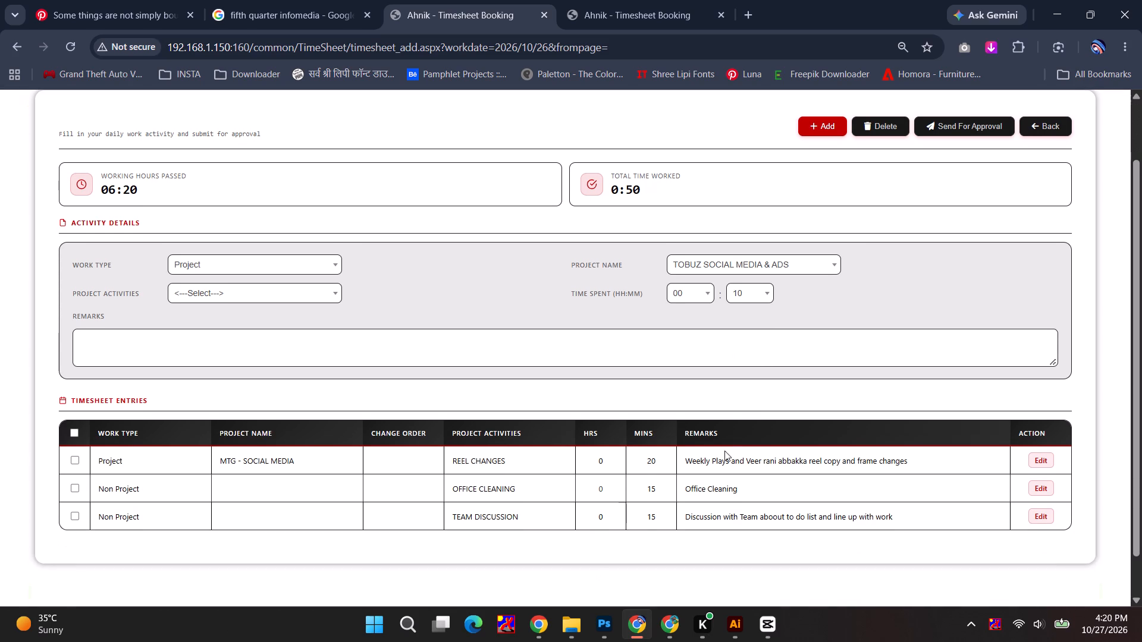
click(746, 297)
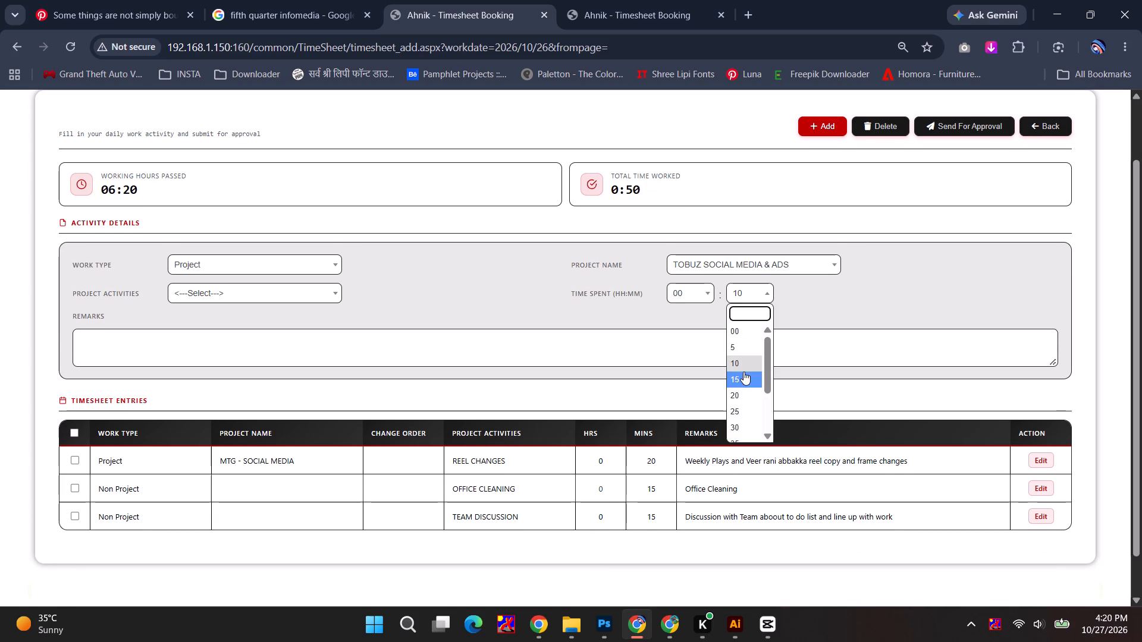
click(743, 358)
Set the project activity of the TOBUZ entry to STATIC IMAGE COPY UPDATE.
click(262, 287)
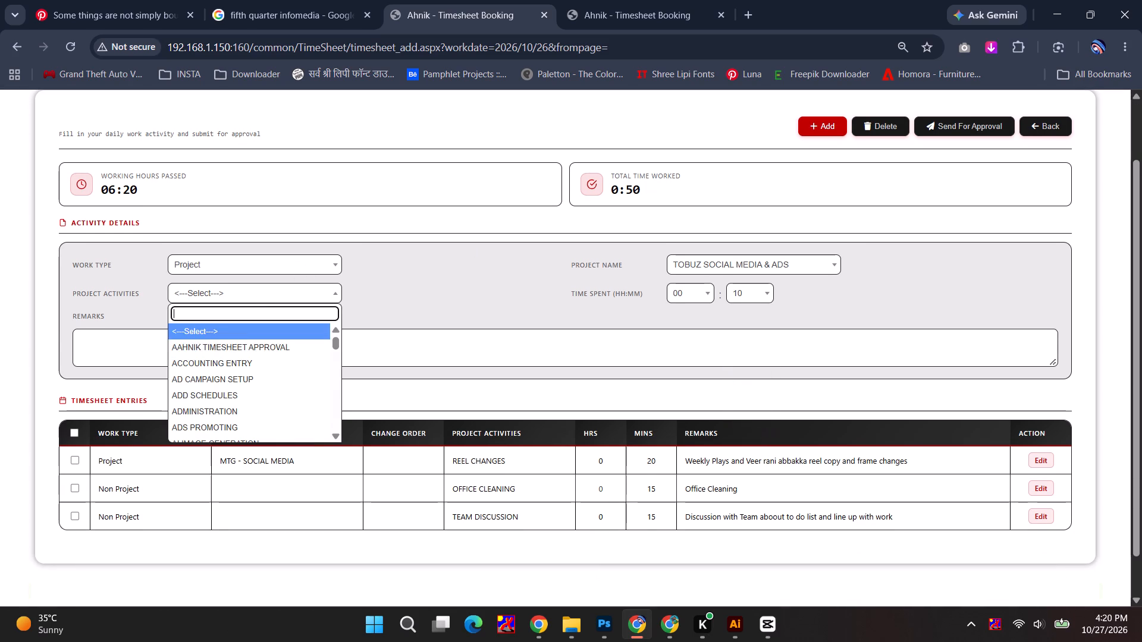
text(ema)
key(BackSpace)
key(BackSpace)
key(BackSpace)
key(BackSpace)
key(BackSpace)
text(stat)
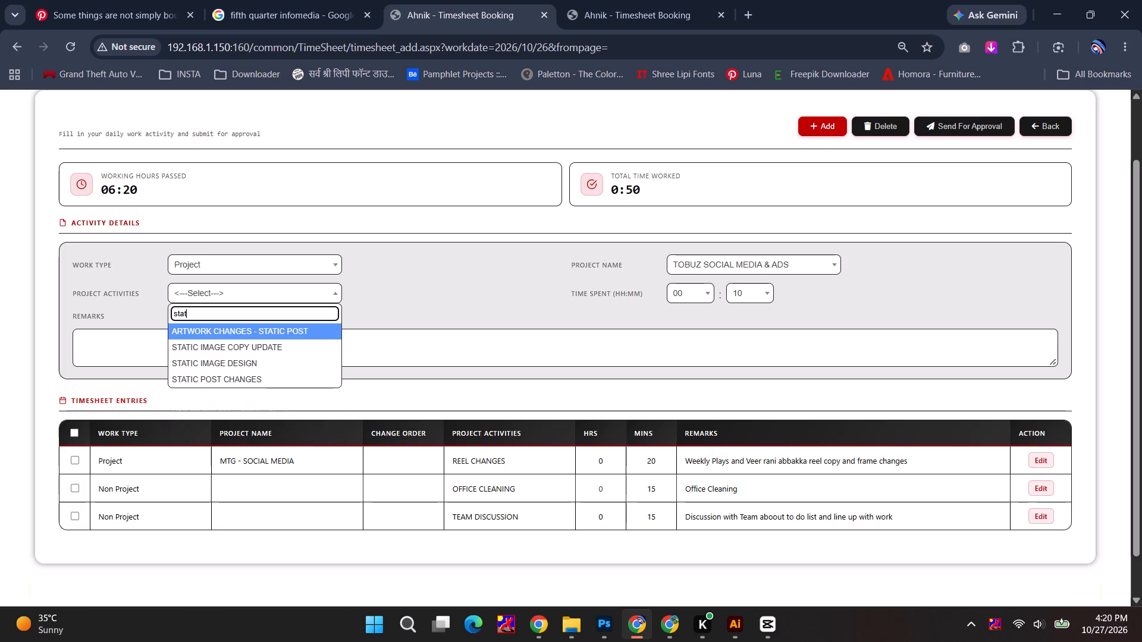
click(232, 352)
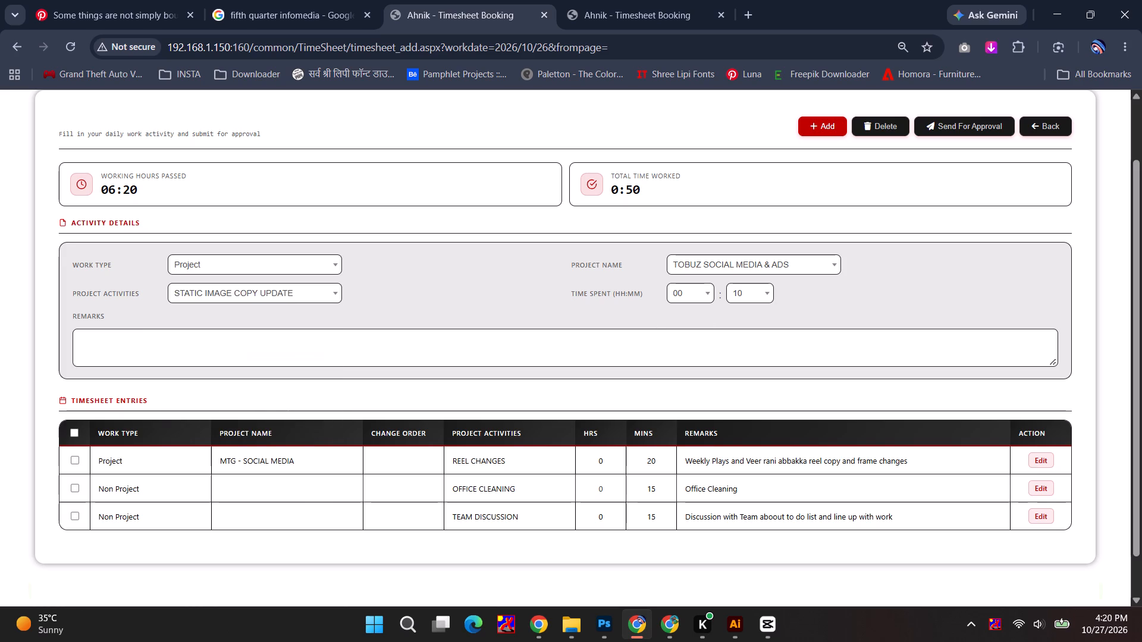
Enter the remark "Emailer copy and layout changes" and add the TOBUZ entry to the 26 October time sheet.
click(508, 342)
text(Emi)
key(BackSpace)
text(ailer)
key(space)
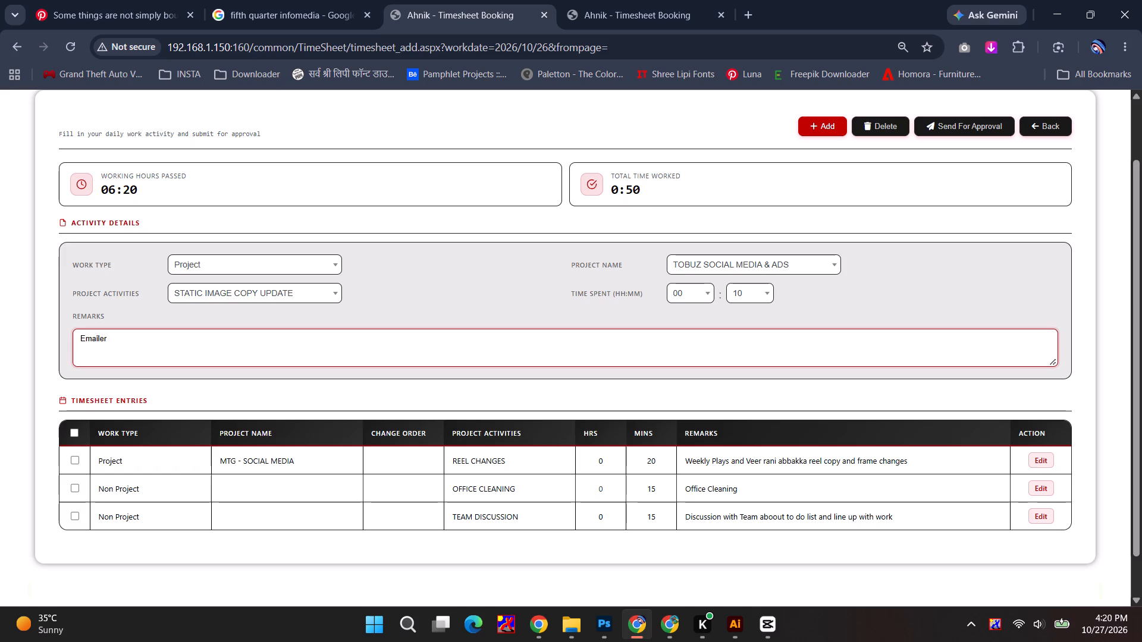
text(copy and)
key(space)
text(layout changes)
key(space)
key(BackSpace)
text(,)
key(space)
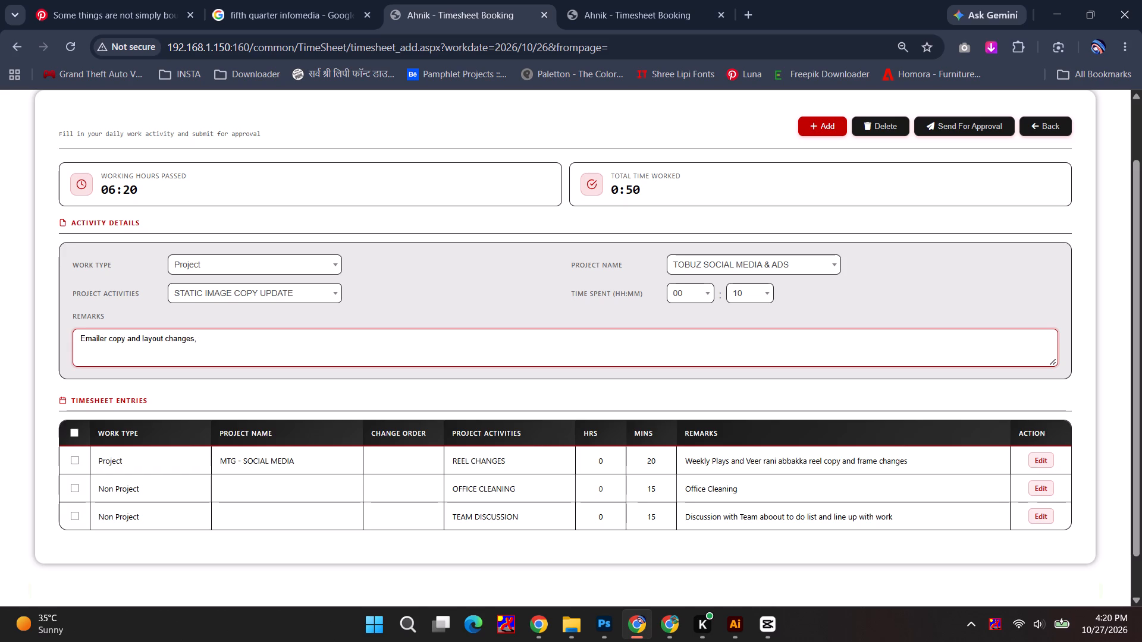
key(BackSpace)
key(BackSpace)
click(796, 124)
click(818, 125)
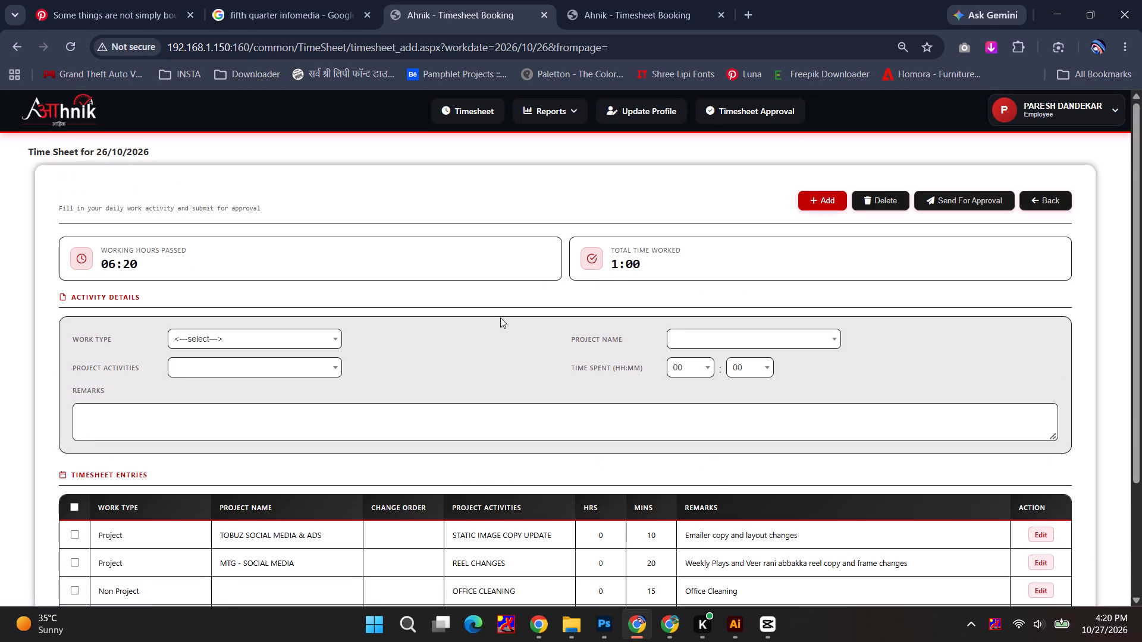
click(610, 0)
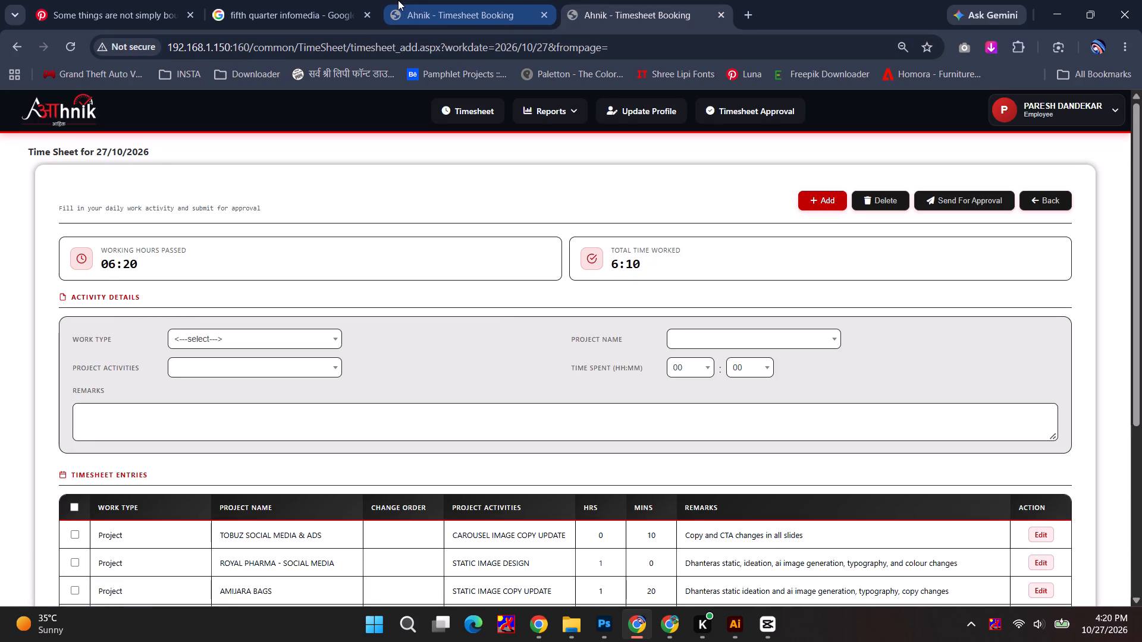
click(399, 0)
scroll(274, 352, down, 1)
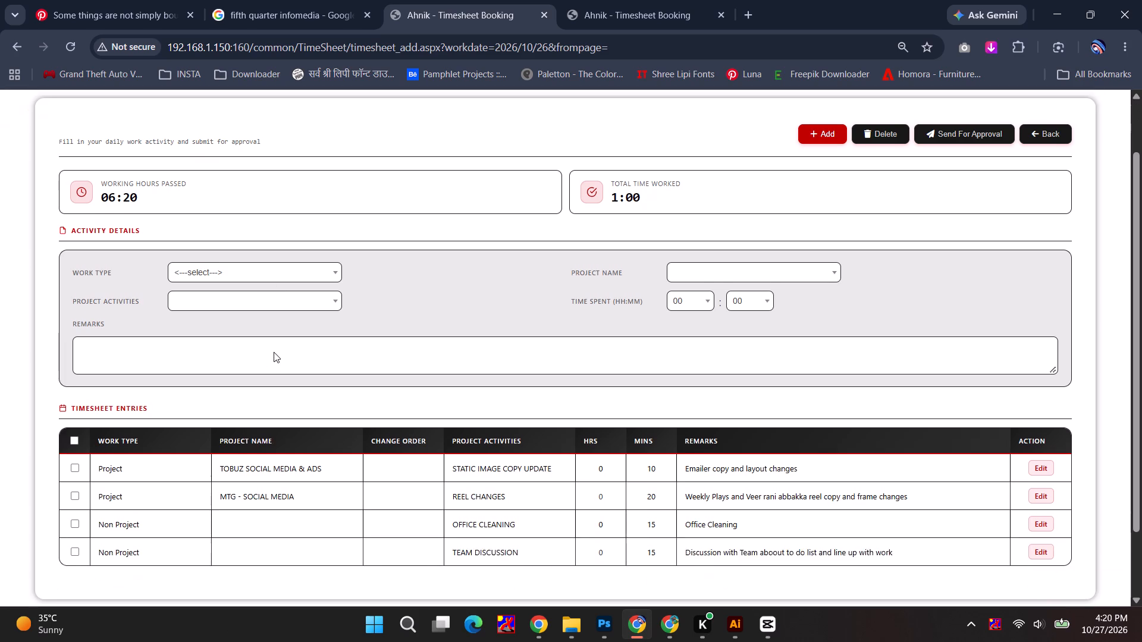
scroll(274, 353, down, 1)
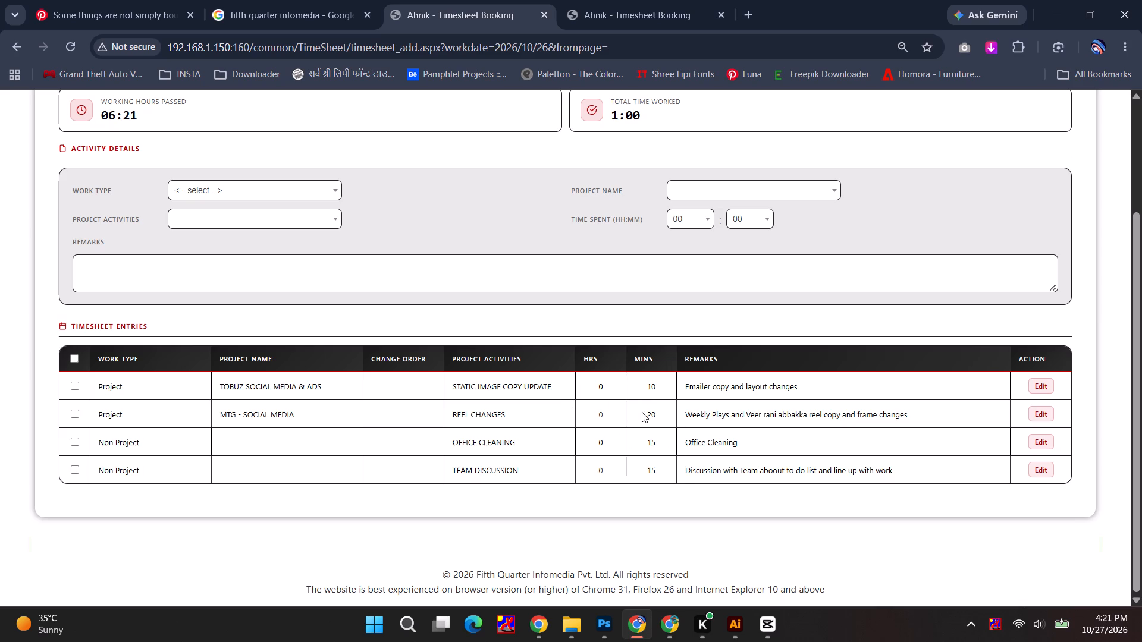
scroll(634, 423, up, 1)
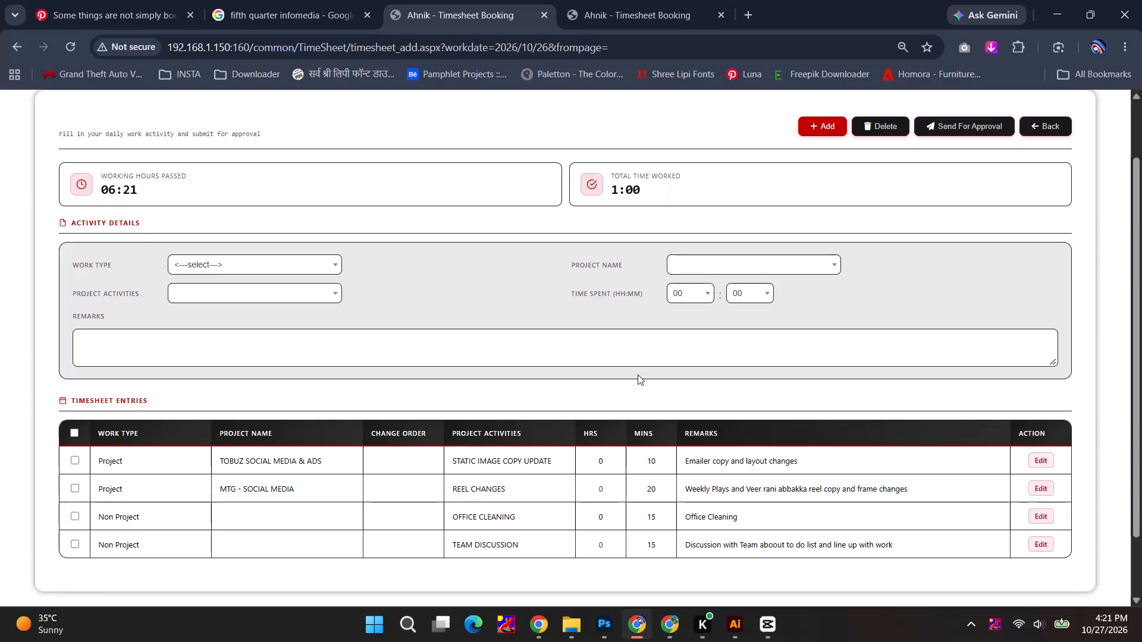
Start a Project entry for IOTS - SOCIAL MEDIA & ADS with activity CAROUSEL DESIGN and 15 minutes spent.
click(246, 267)
click(216, 318)
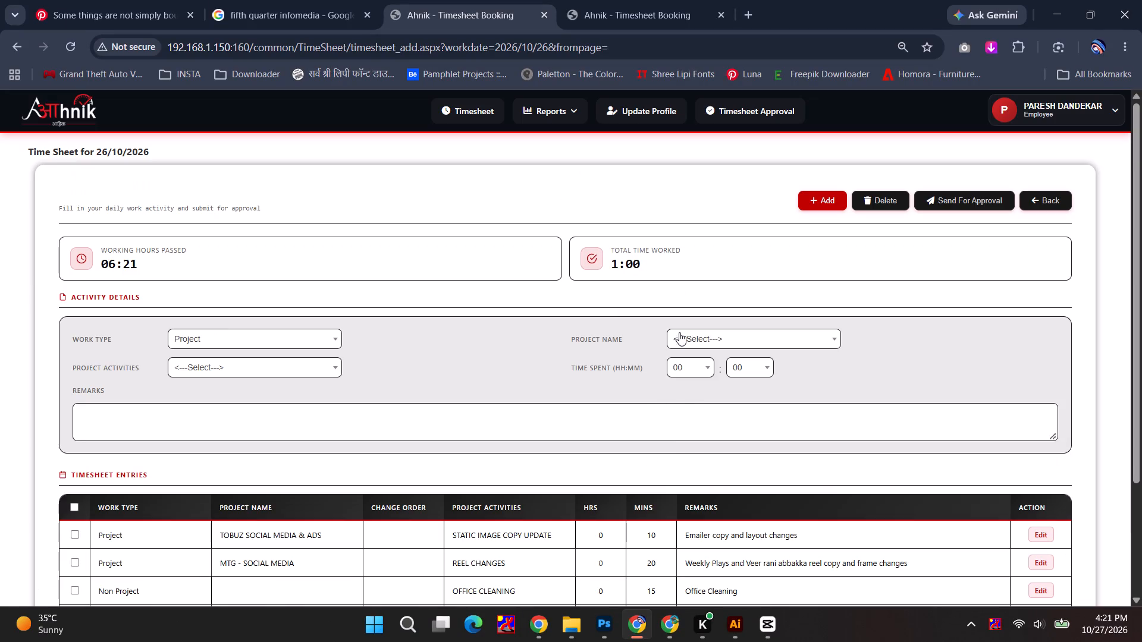
click(679, 332)
text(iots)
key(Return)
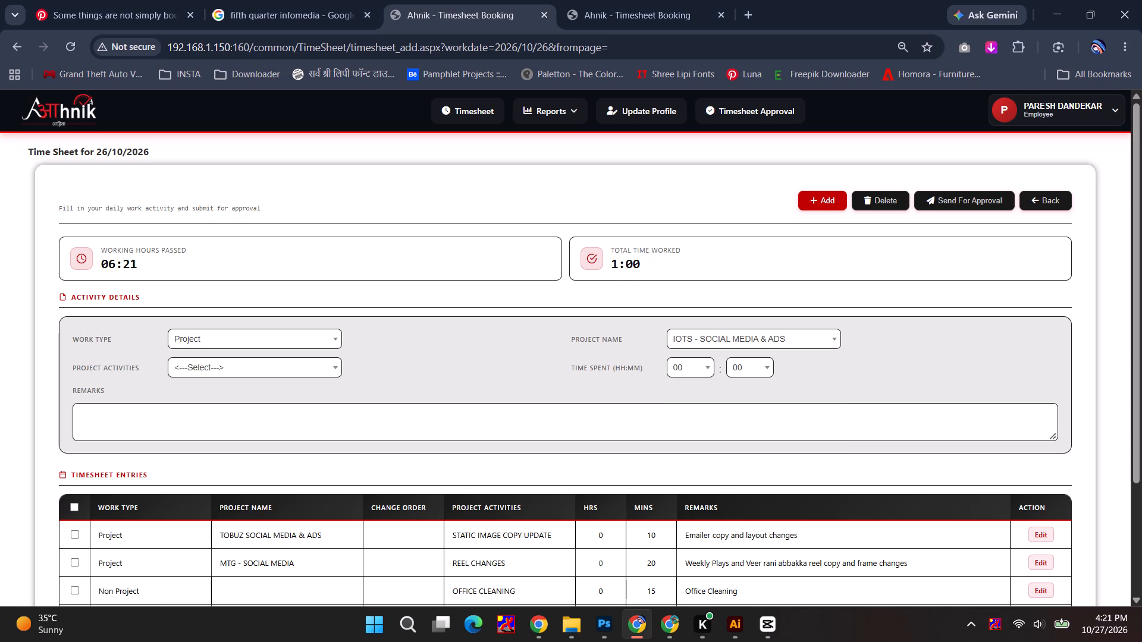
click(297, 367)
key(c)
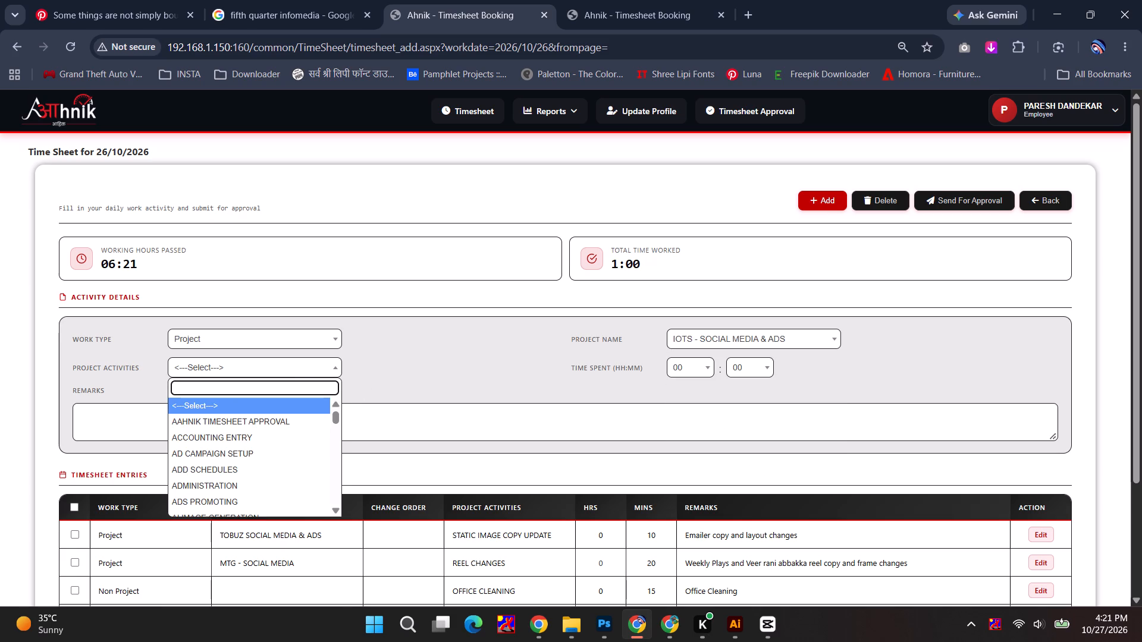
key(BackSpace)
text(caro)
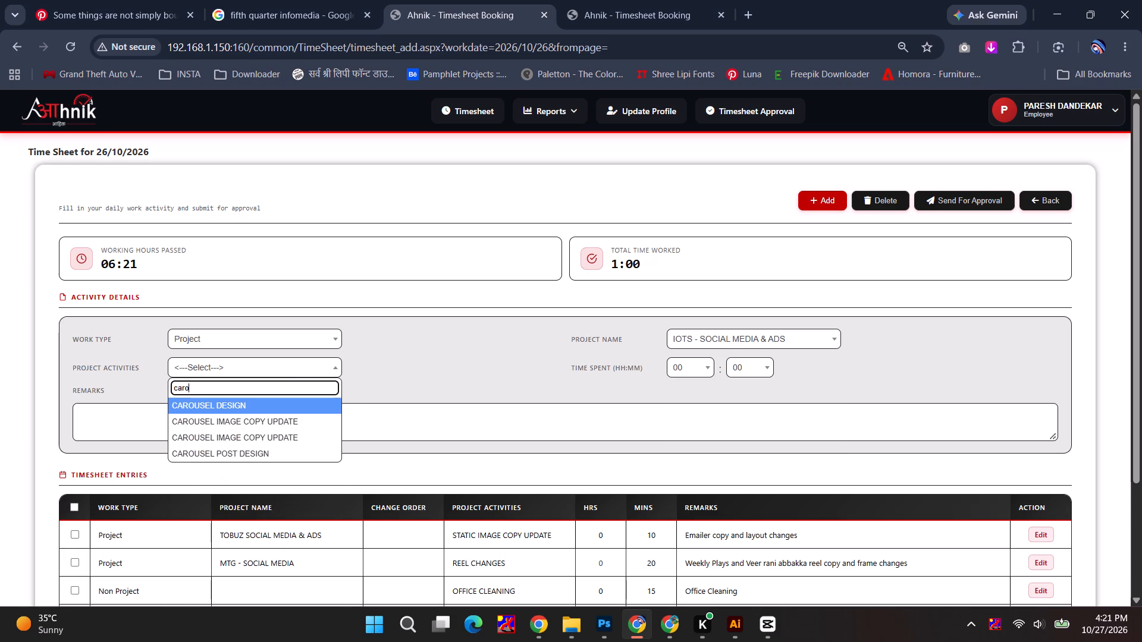
key(Return)
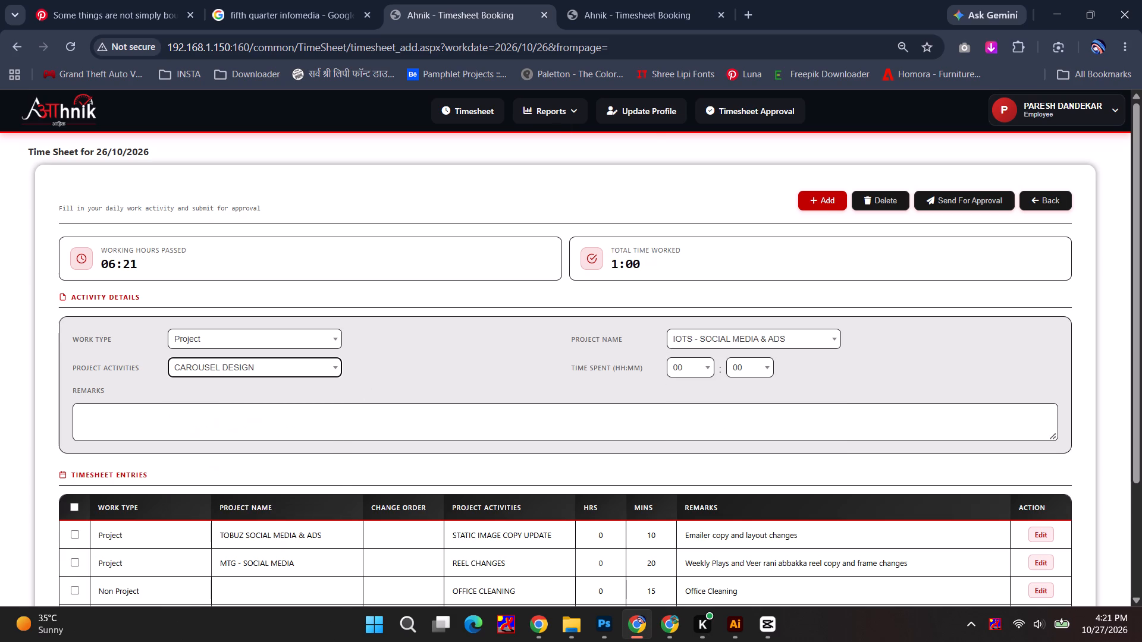
click(730, 373)
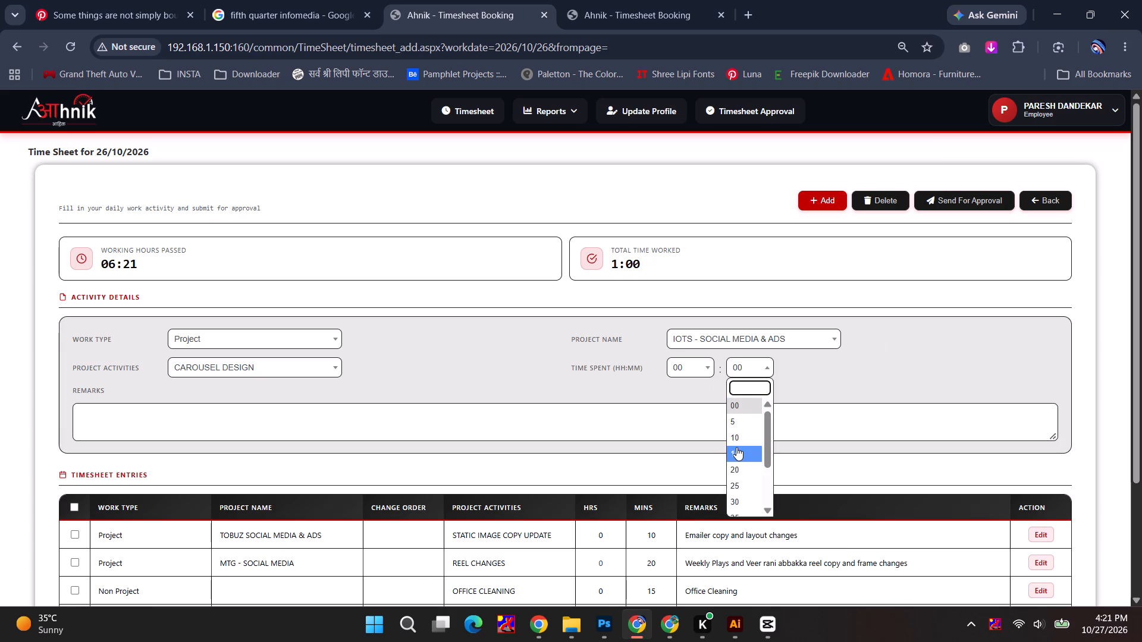
click(736, 447)
Enter the remark "carousel copy changes in 2nd slide and 3rd slide, icon changed" and add the IOTS entry to the time sheet.
click(632, 429)
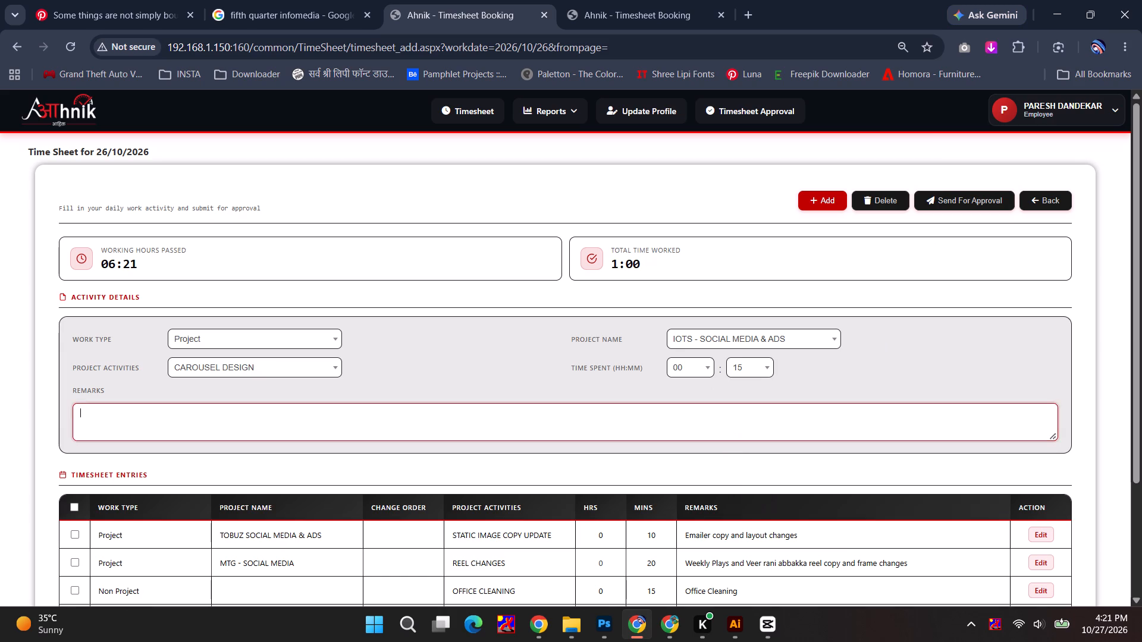
text(carousel copy)
key(BackSpace)
key(BackSpace)
key(BackSpace)
key(BackSpace)
key(BackSpace)
key(space)
text(copy chna)
key(BackSpace)
key(BackSpace)
text(anges in 2nd slide)
key(space)
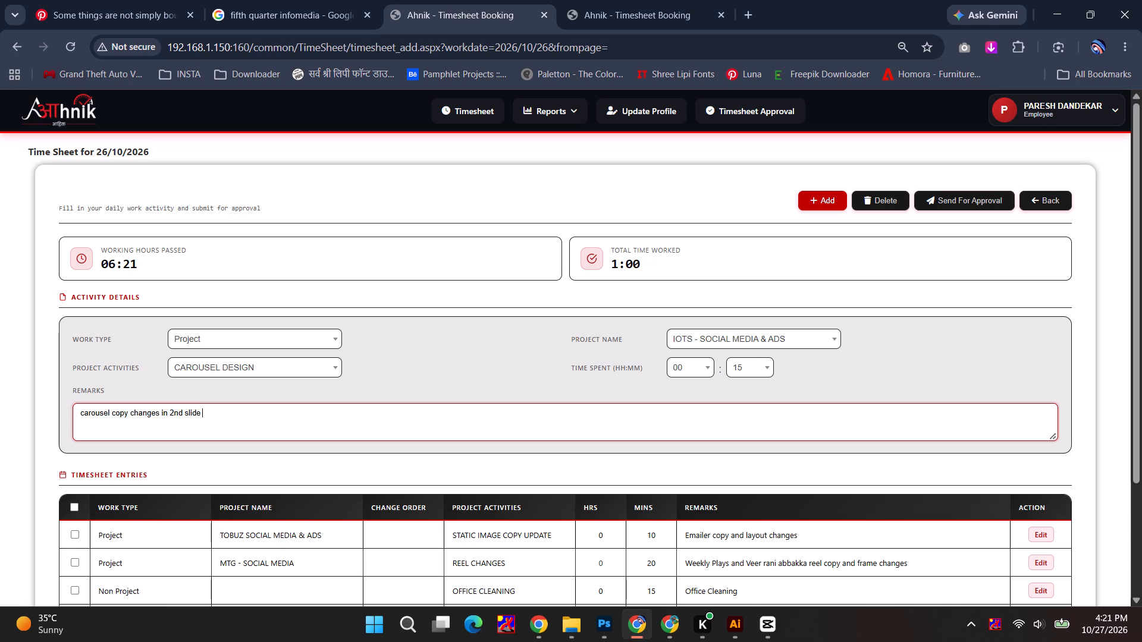
key(BackSpace)
key(space)
text(and 3rd slide, icon)
key(space)
text(changes)
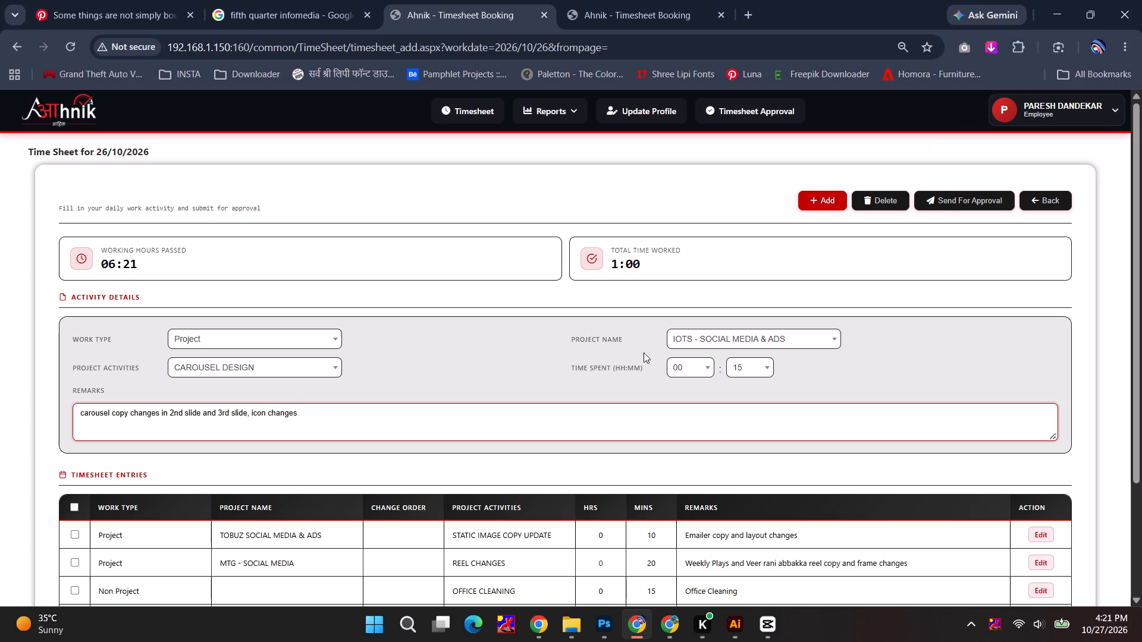
key(BackSpace)
key(d)
click(834, 209)
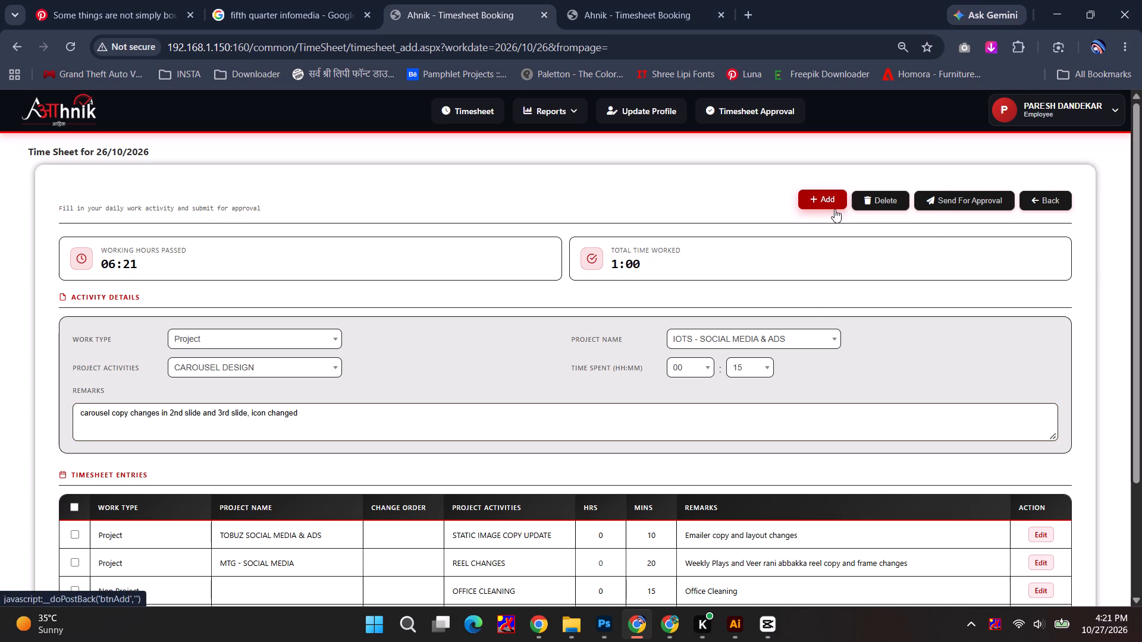
click(829, 205)
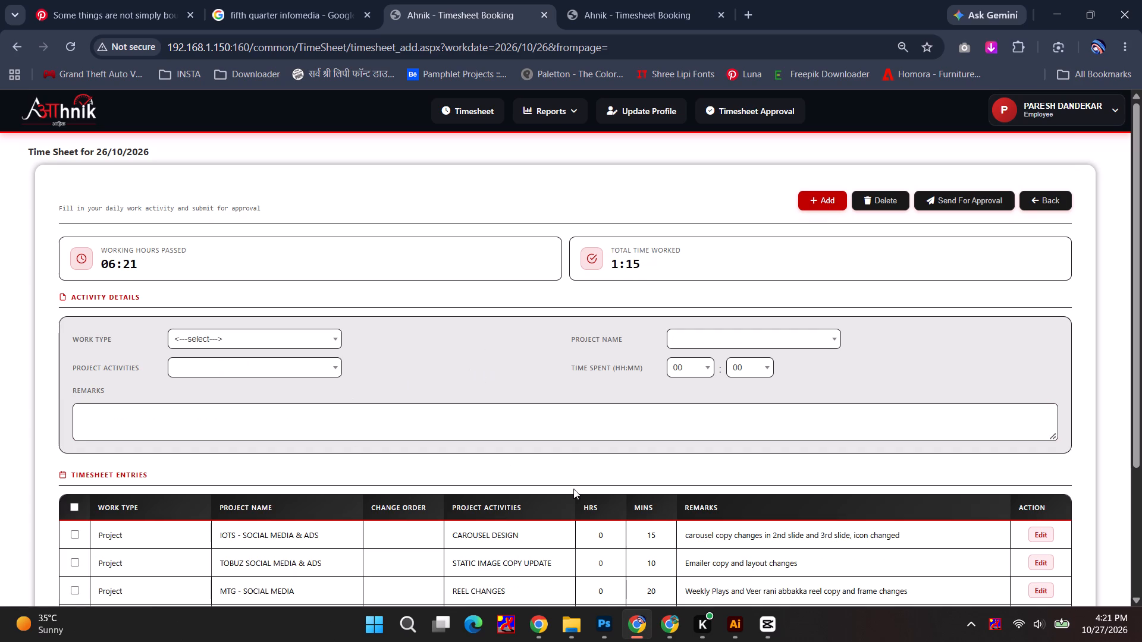
Change the IOTS entry's project activity to CAROUSEL IMAGE COPY UPDATE and save the updated row.
click(1039, 540)
click(626, 550)
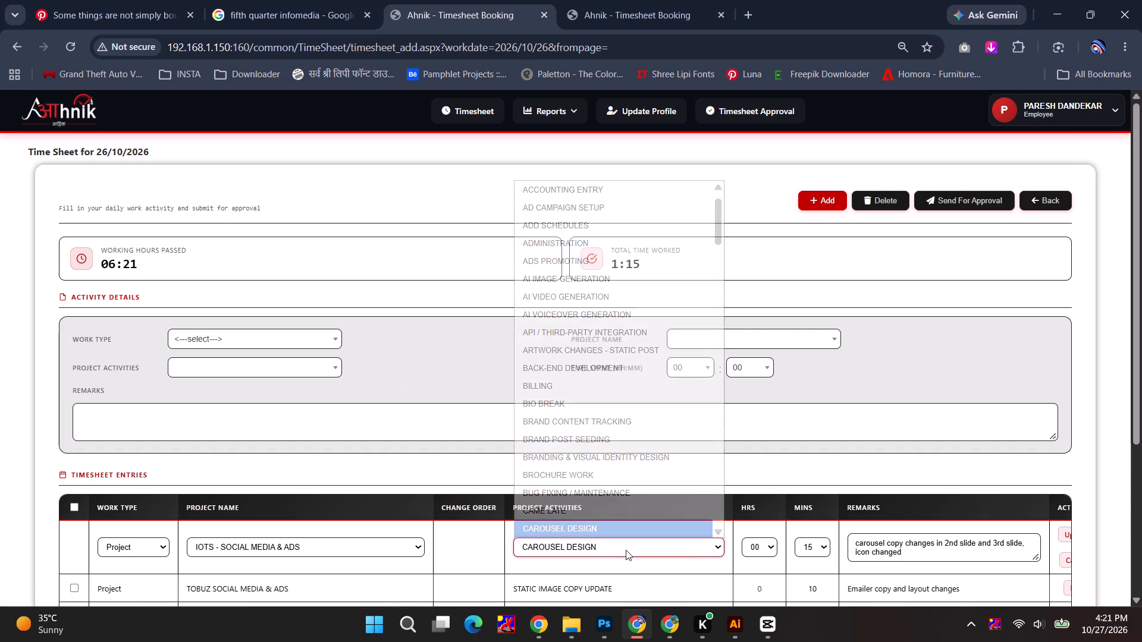
click(621, 521)
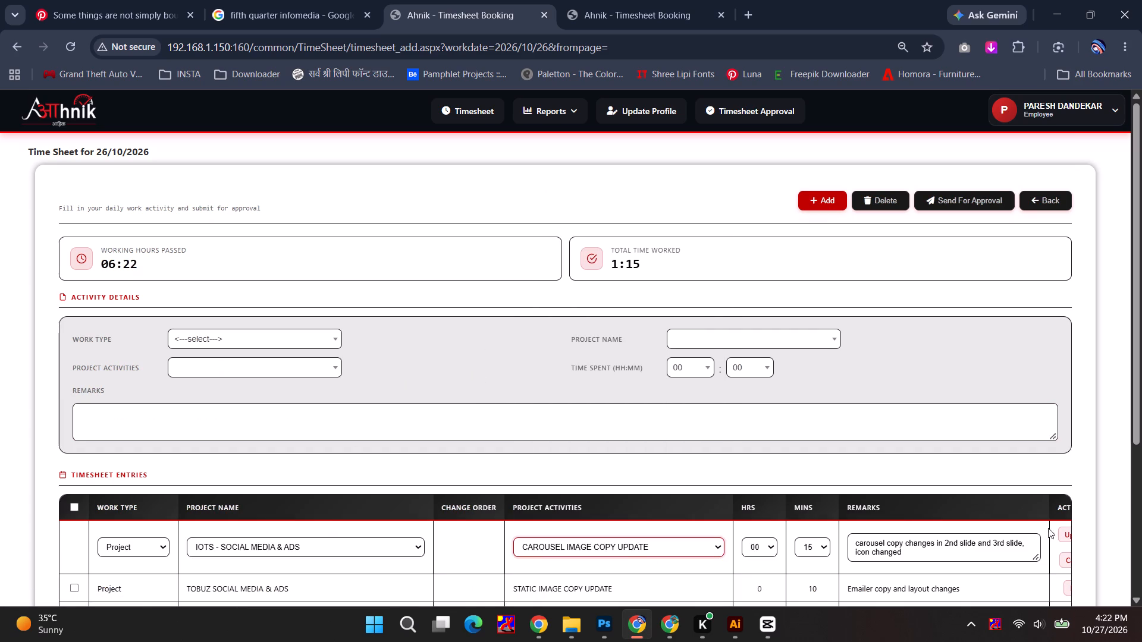
click(1059, 532)
Start another Project entry for MTG - SOCIAL MEDIA and set the hours spent to 03.
ctrl+scroll(859, 533, down, 1)
scroll(573, 438, down, 1)
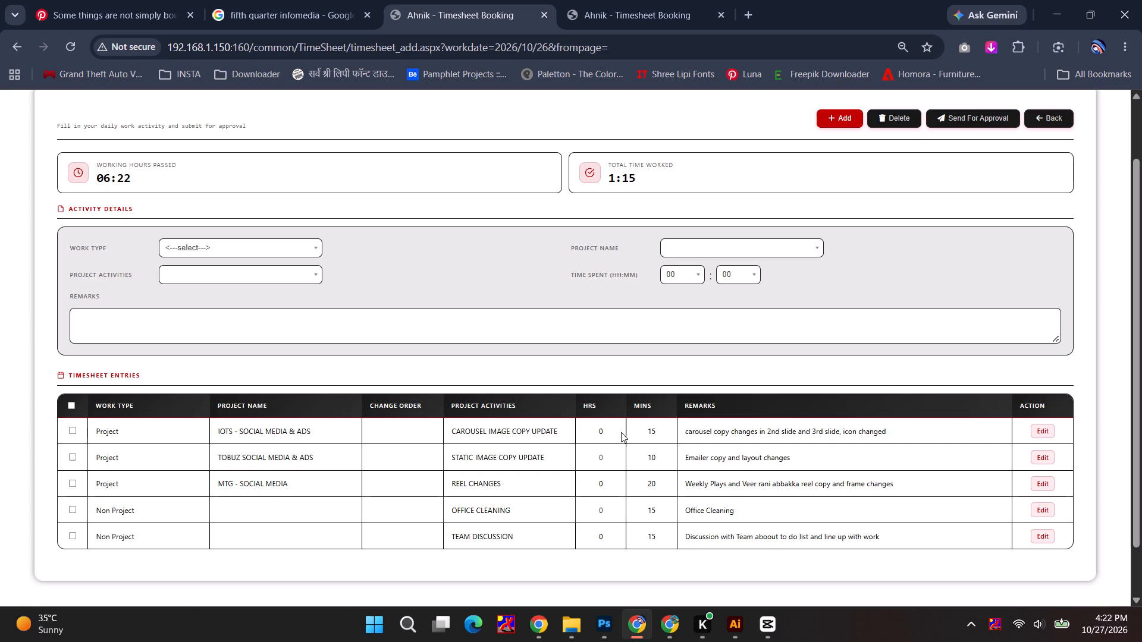
click(240, 254)
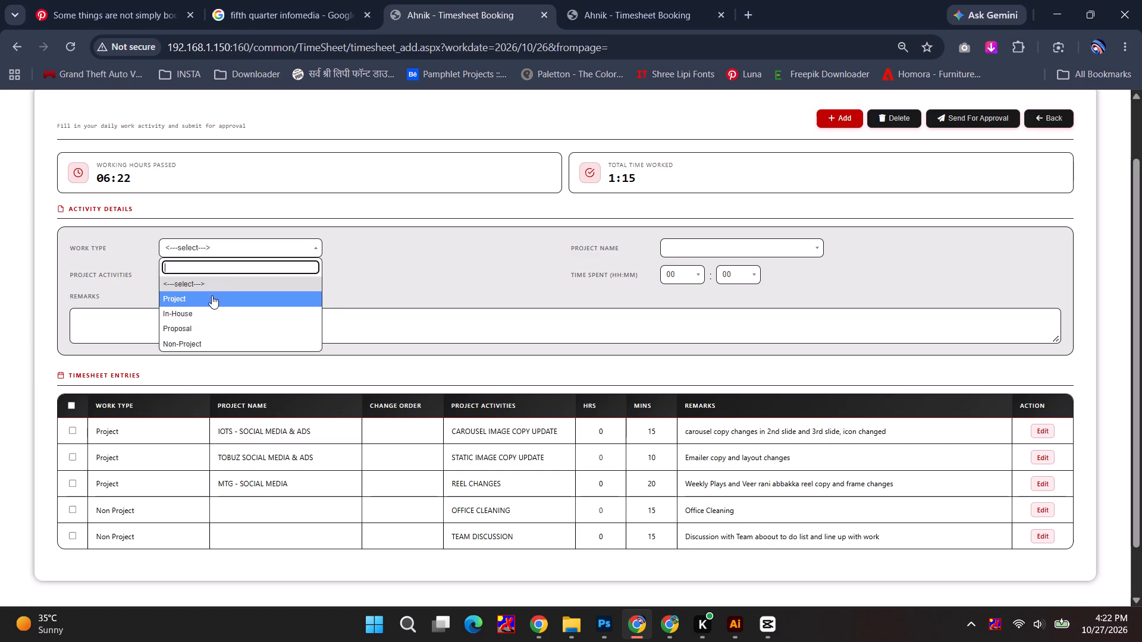
click(212, 295)
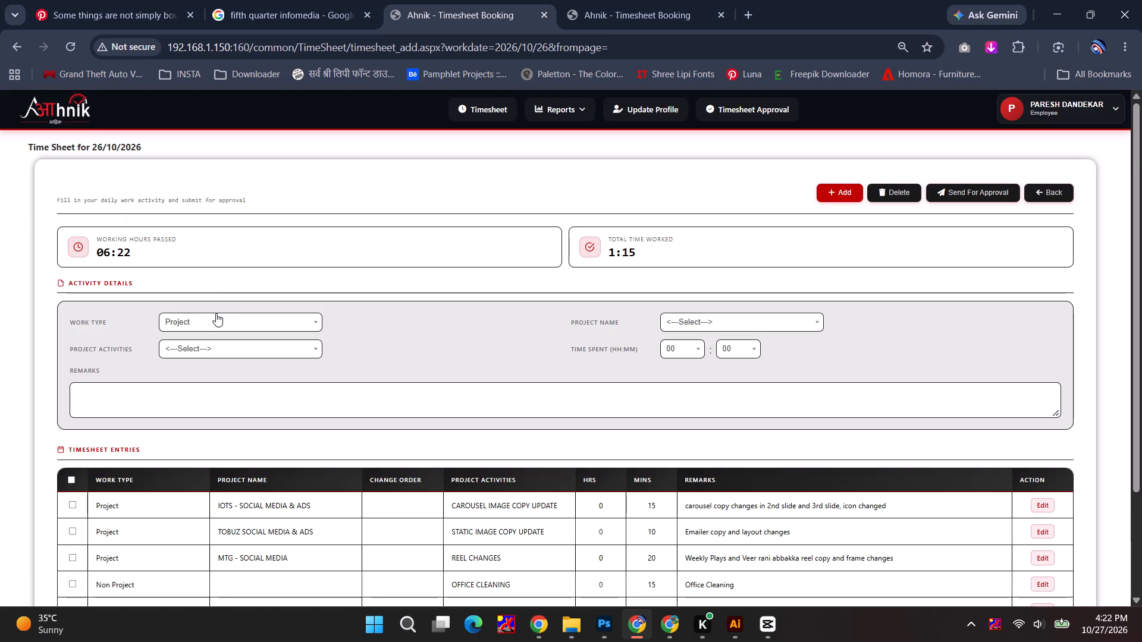
click(211, 322)
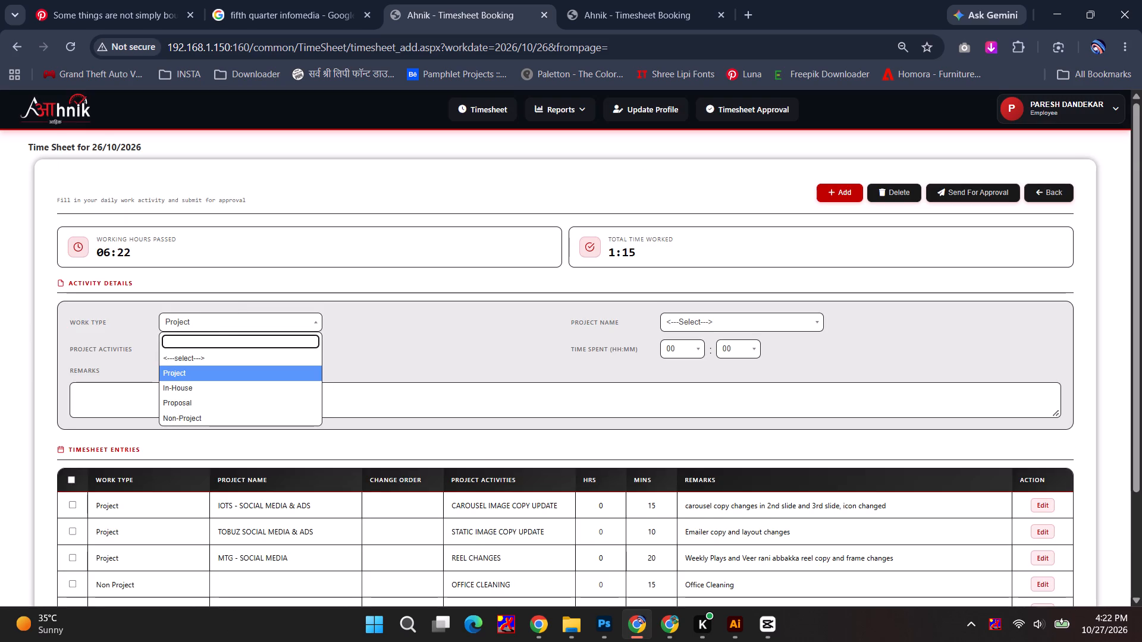
text(mtg)
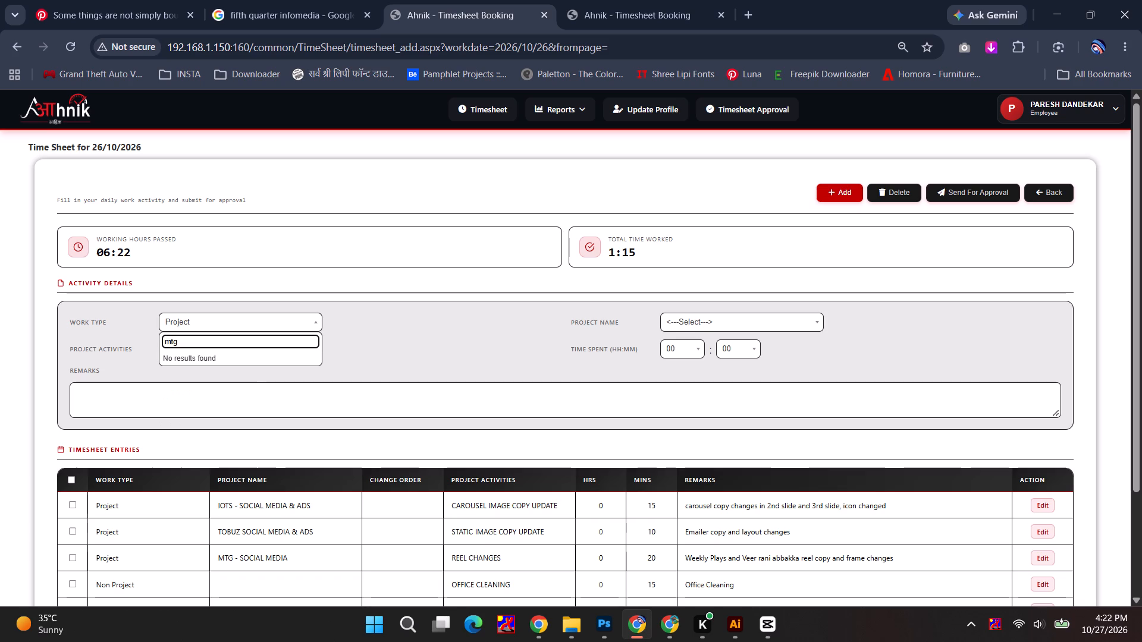
key(Escape)
click(741, 327)
text(mtg)
key(Return)
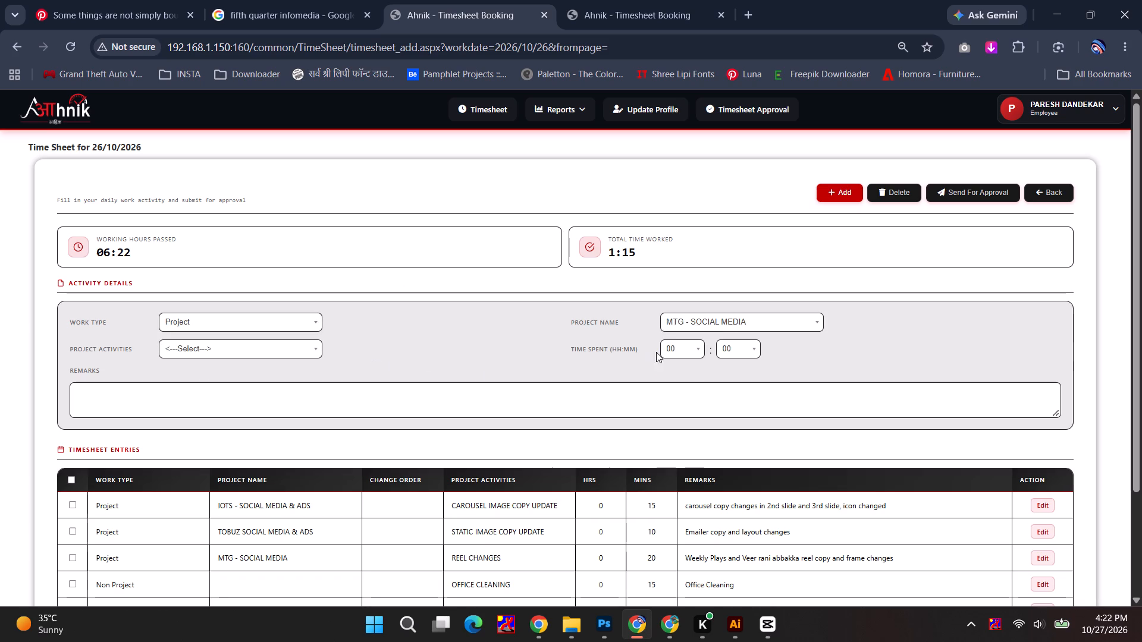
click(691, 351)
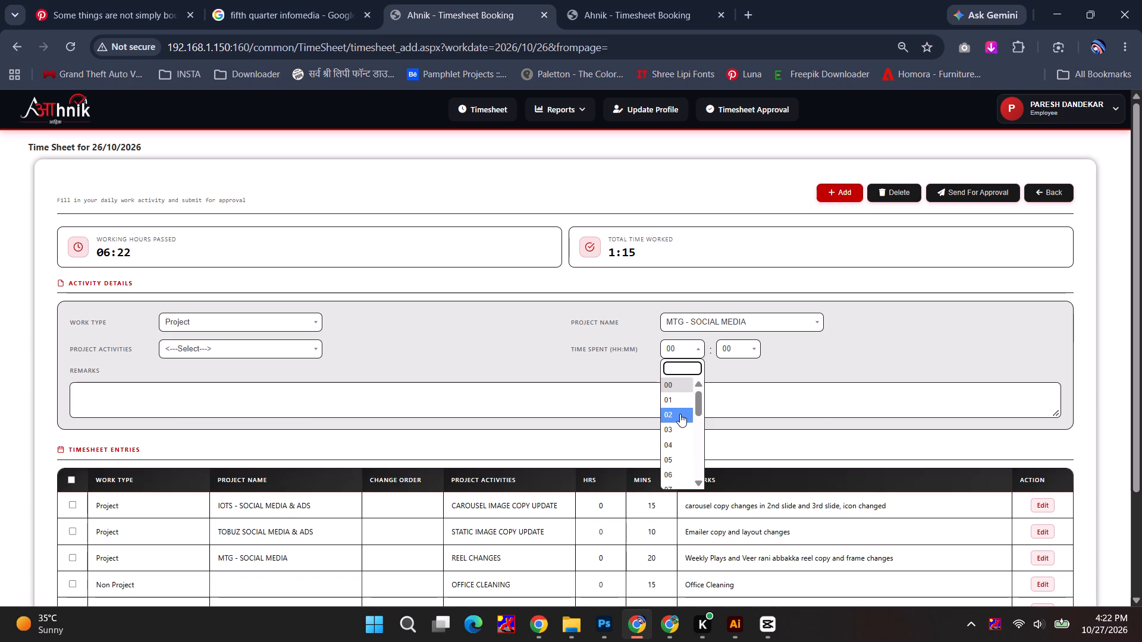
click(676, 429)
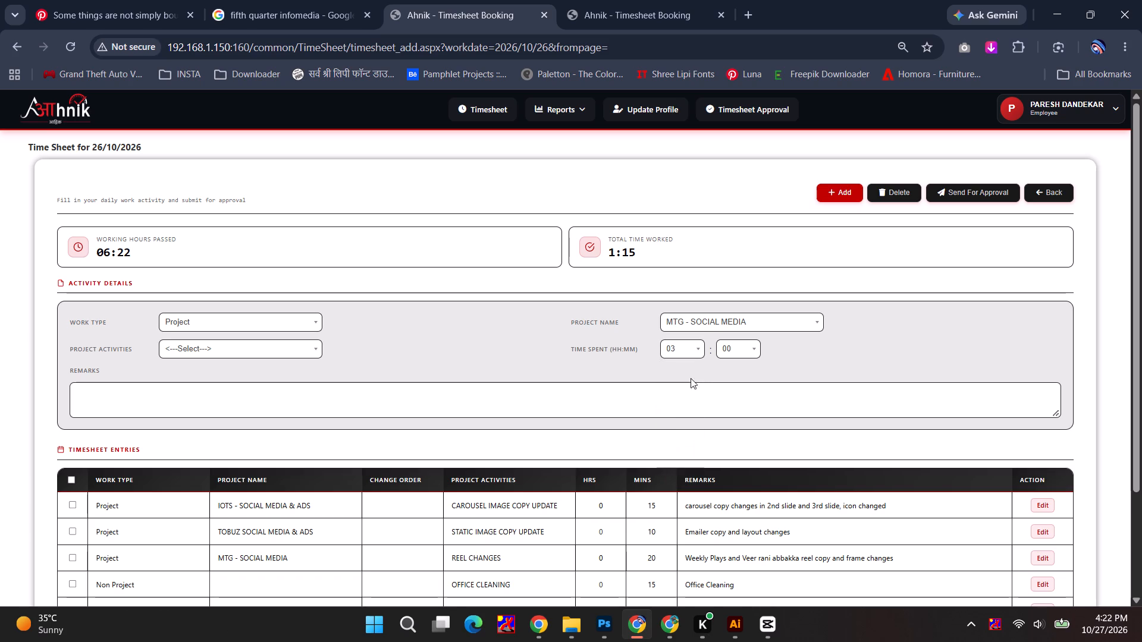
Set the MTG - SOCIAL MEDIA entry's project activity to REEL / SHORTS EDITING.
click(222, 347)
text(sarda)
click(225, 348)
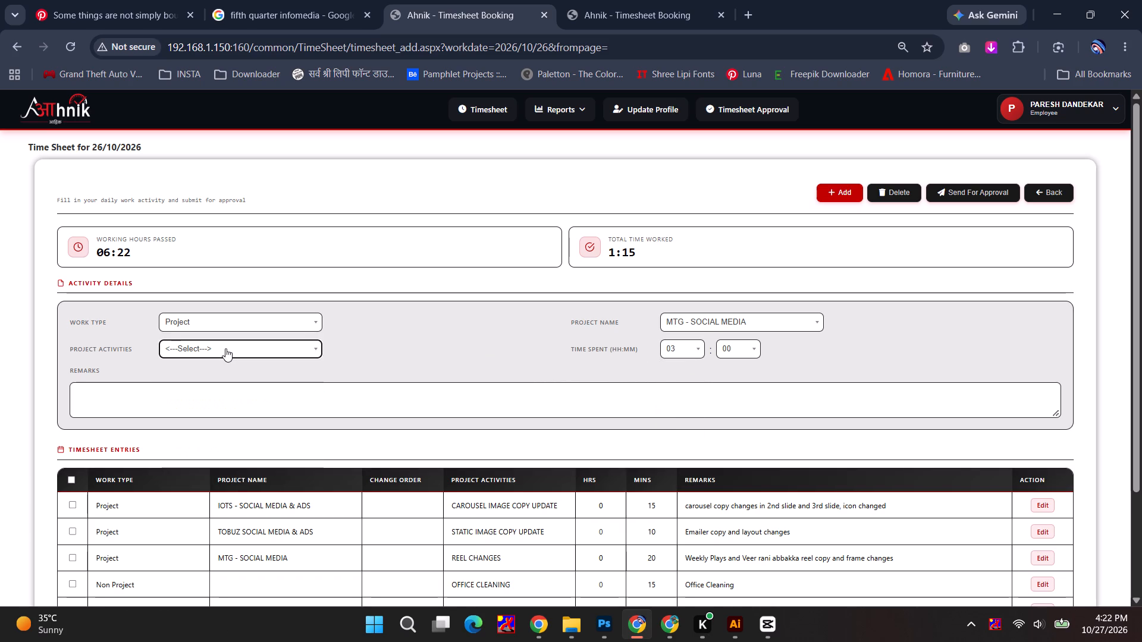
text(ree)
click(226, 348)
key(r)
key(e)
key(e)
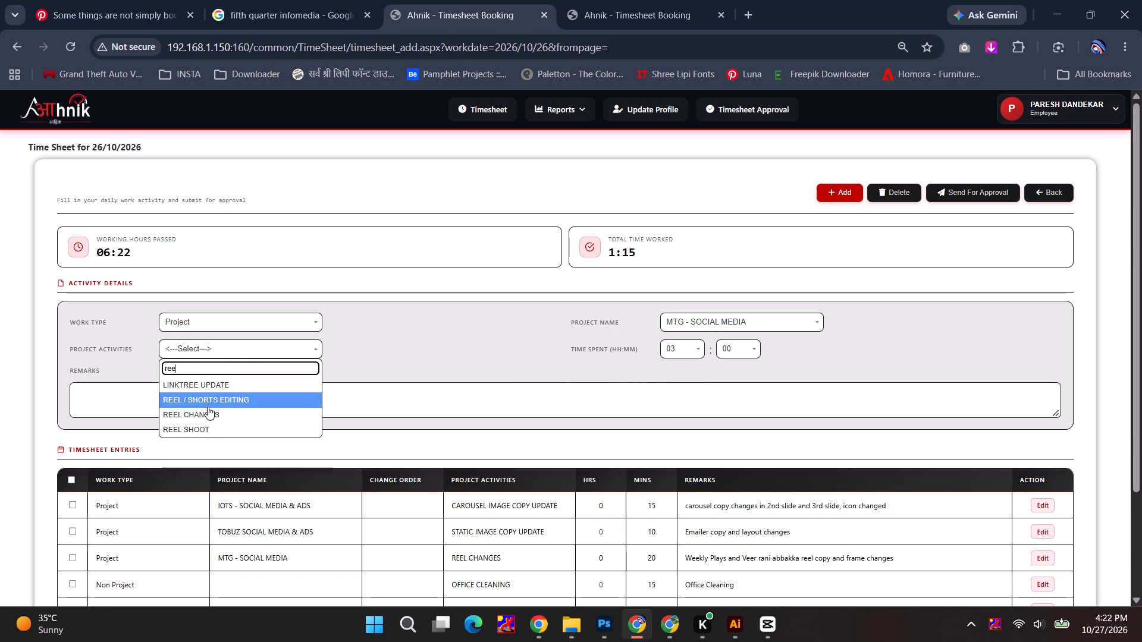
click(205, 405)
Begin the entry's remark with "Sardar vallabh bhai patel jayanti reel".
click(210, 394)
text(Sardar)
key(space)
text(Ree)
key(BackSpace)
key(BackSpace)
key(BackSpace)
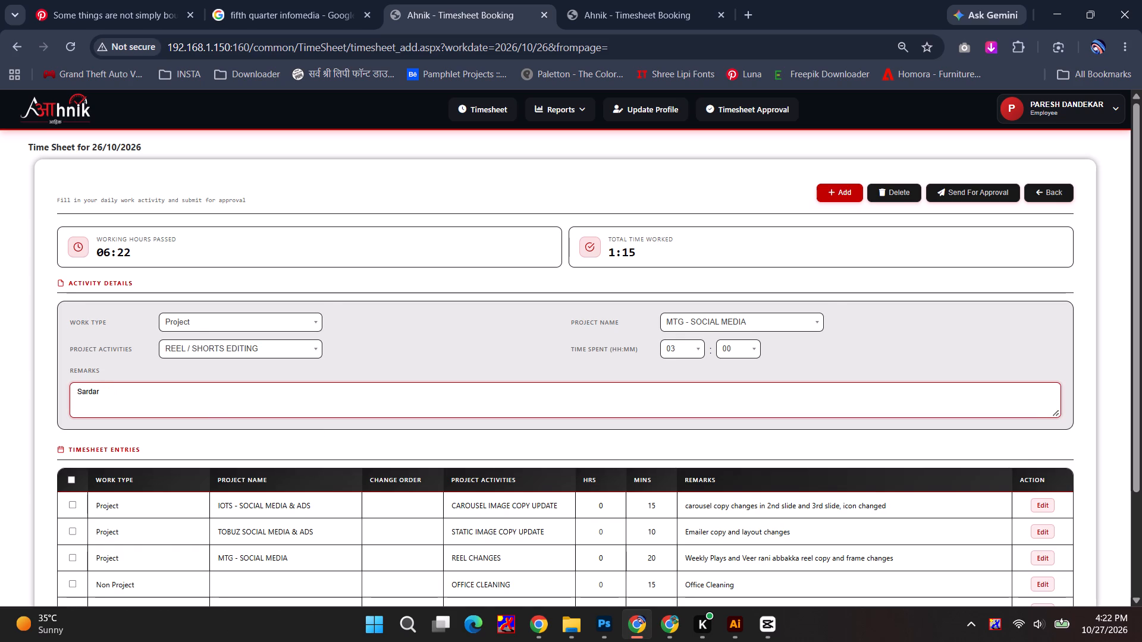
text(va)
text(labbh)
key(BackSpace)
key(BackSpace)
key(BackSpace)
key(BackSpace)
key(semicolon)
key(BackSpace)
text(labh bha)
text(i patel jayanti reel)
key(space)
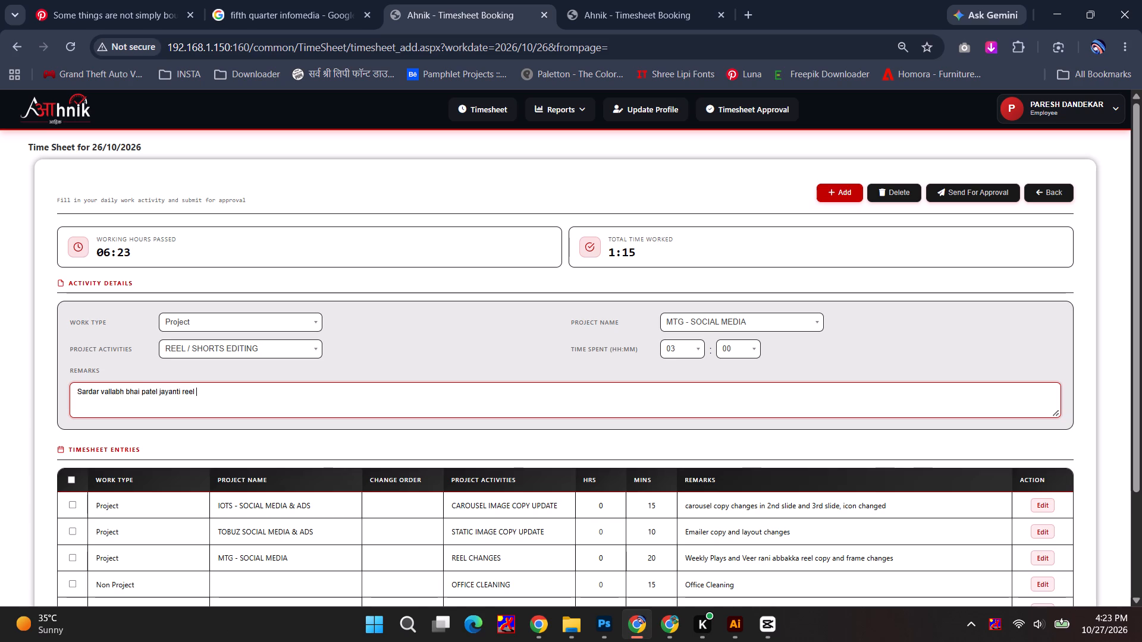
key(BackSpace)
Continue the reel entry's remark with ", data collecting from other PC,".
text(,)
key(space)
text(datt)
key(BackSpace)
text(a collecting from other s)
key(BackSpace)
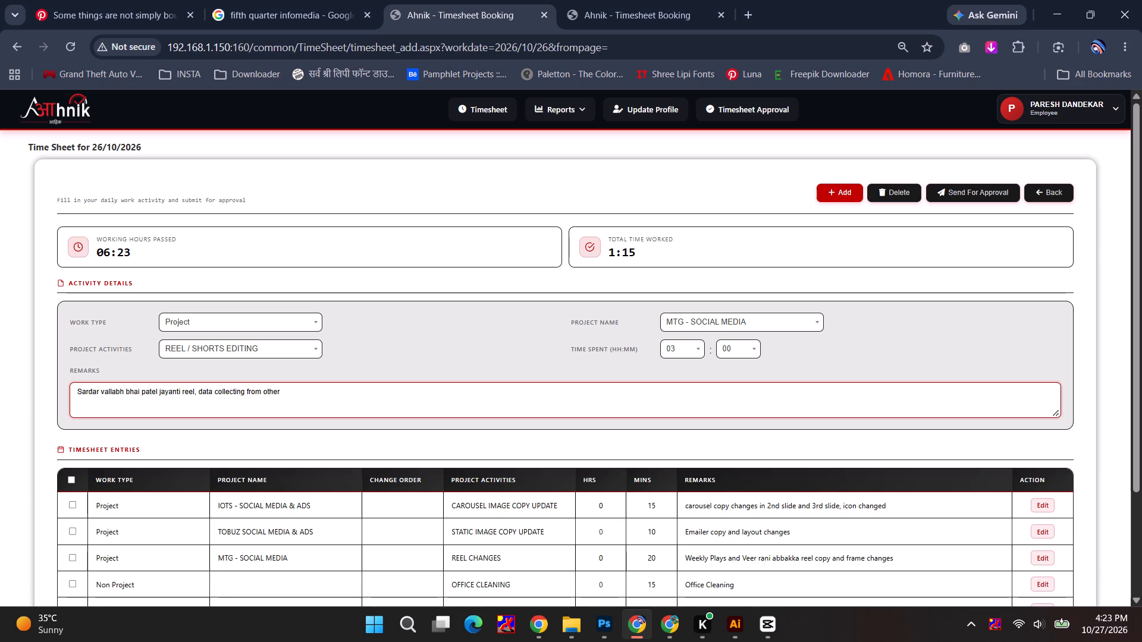
text(PC)
key(BackSpace)
key(BackSpace)
text(co)
key(BackSpace)
key(BackSpace)
text(PC)
text(, and)
key(space)
key(BackSpace)
key(space)
text(makinh)
key(space)
key(BackSpace)
key(BackSpace)
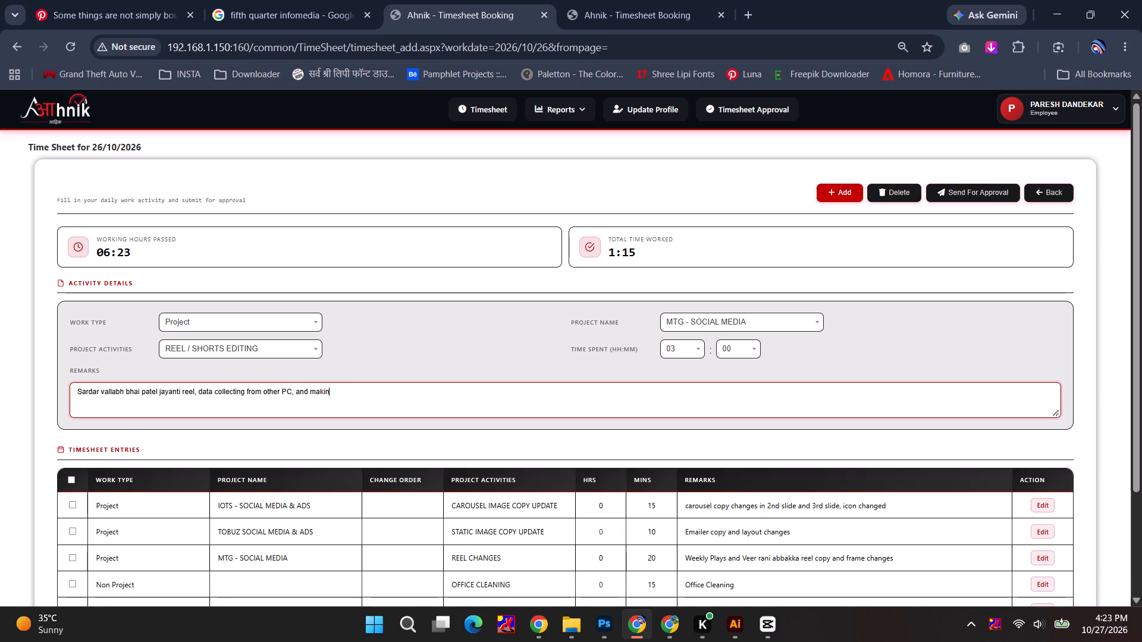
key(BackSpace)
key(BackSpace)
key(BackSpace)
key(BackSpace)
key(BackSpace)
key(BackSpace)
key(BackSpace)
key(BackSpace)
key(BackSpace)
Complete the reel entry's remark with "Transition and music search, typography".
text(Transisiion)
key(BackSpace)
key(BackSpace)
key(BackSpace)
key(BackSpace)
key(BackSpace)
text(tion and)
key(space)
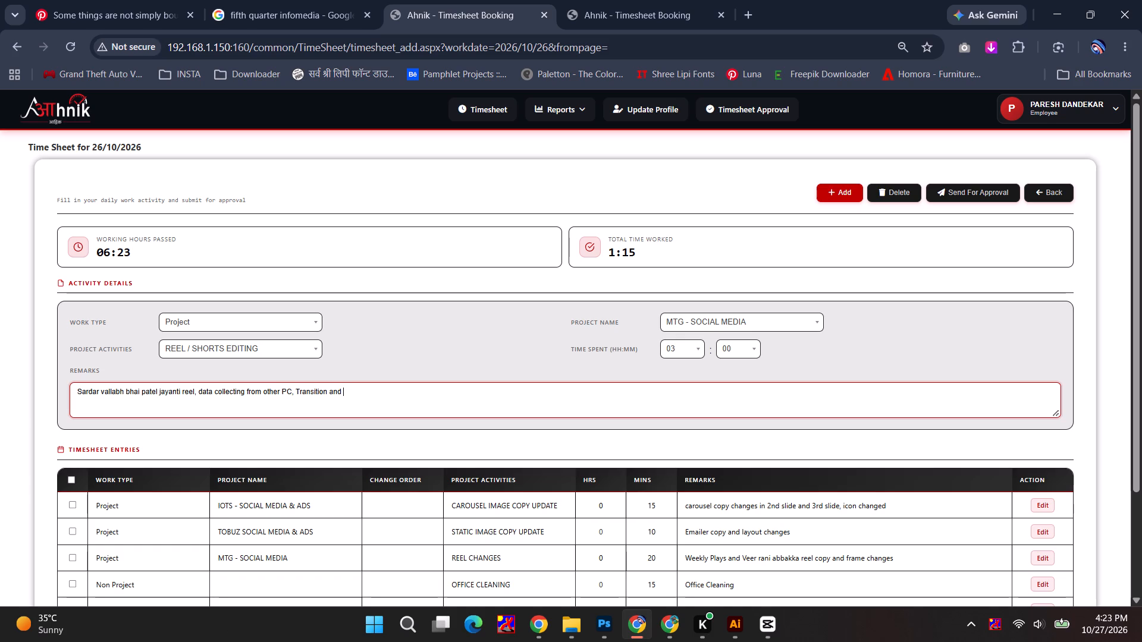
text(music sra)
key(BackSpace)
key(BackSpace)
text(earch)
text(, typography)
key(space)
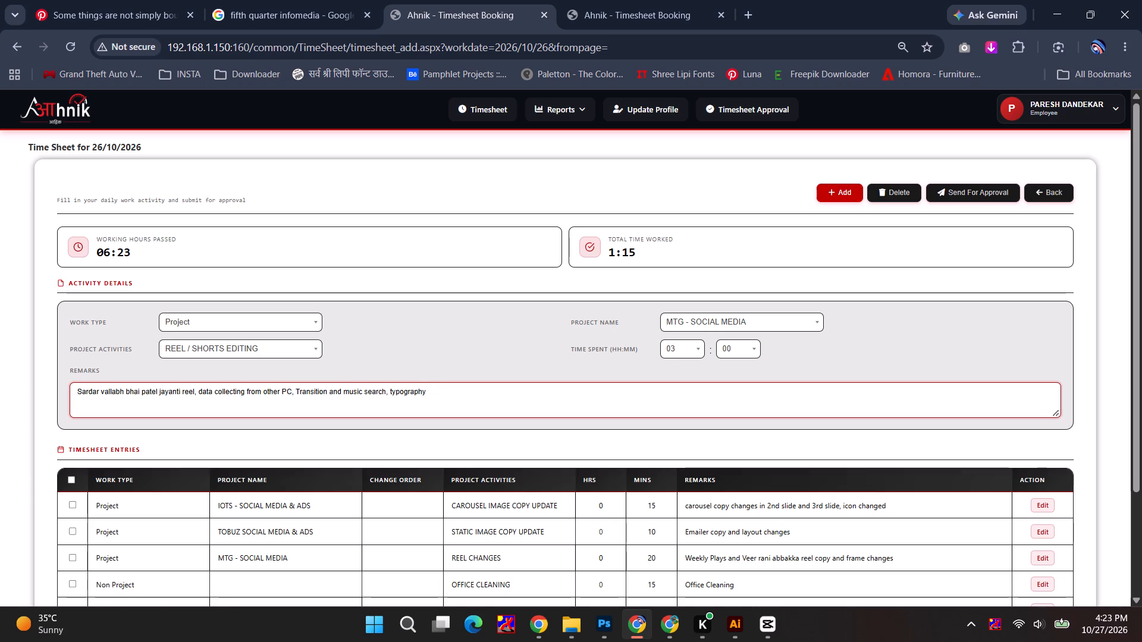
text(and)
key(space)
key(BackSpace)
key(BackSpace)
key(BackSpace)
key(BackSpace)
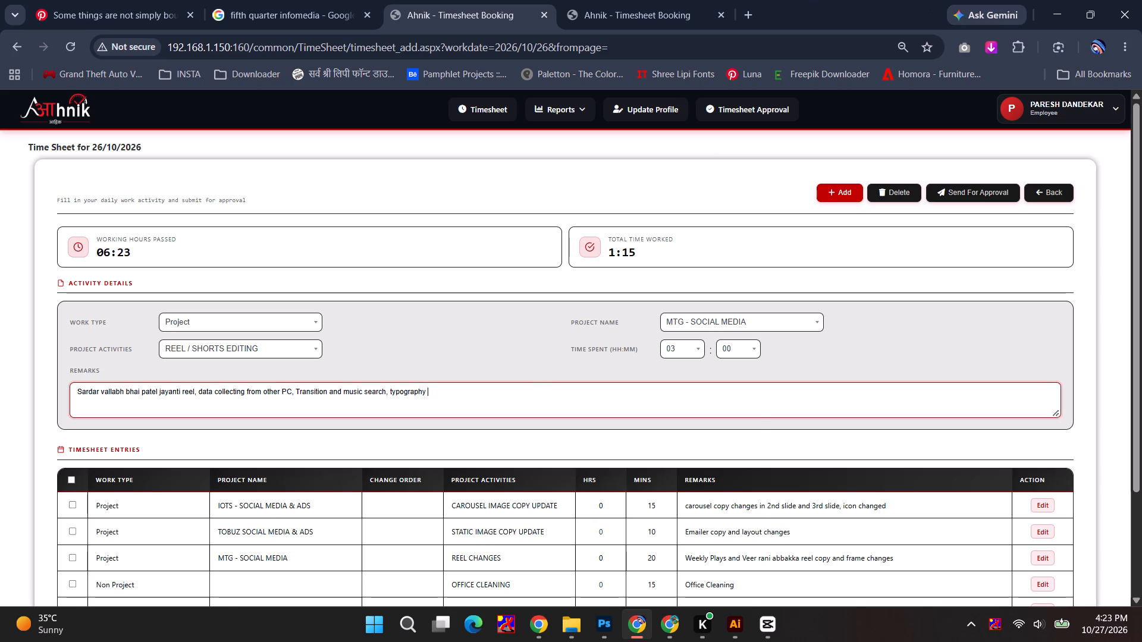
Set the minutes spent to 5 and add the MTG reel editing entry to the time sheet.
click(720, 350)
click(727, 402)
click(836, 193)
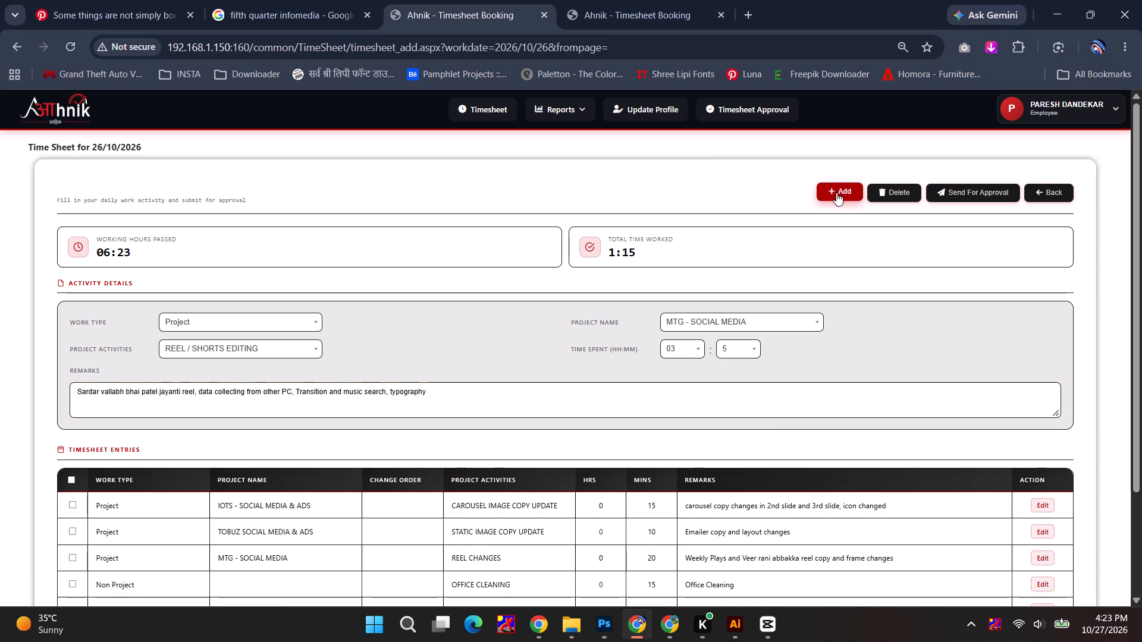
Start a Non-Project entry with the activity LUNCH.
click(250, 323)
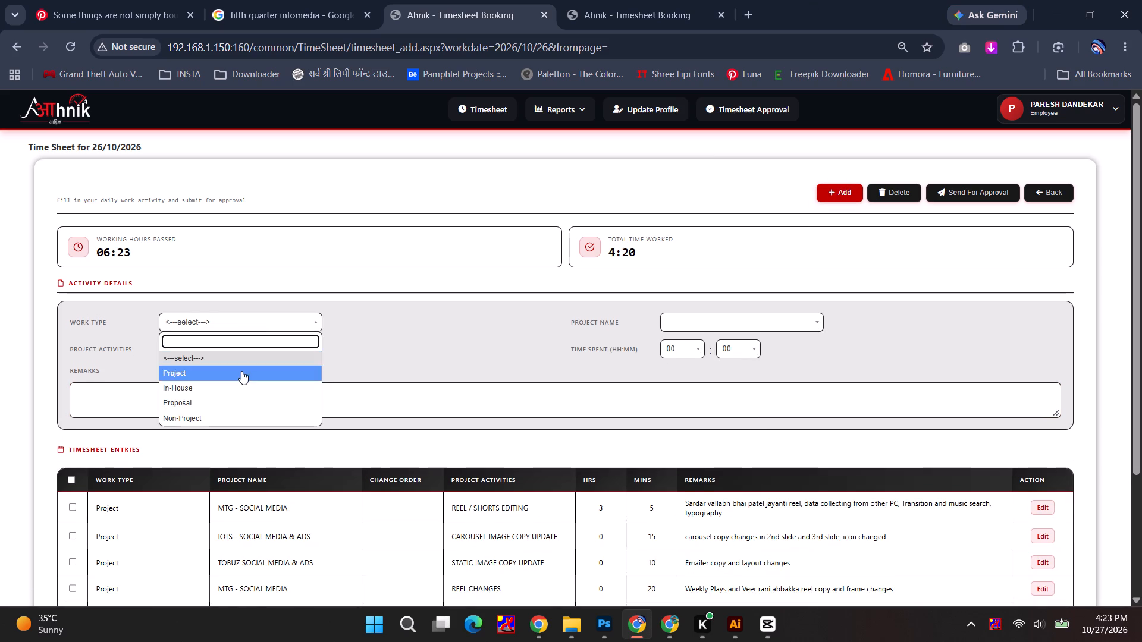
click(233, 413)
click(683, 353)
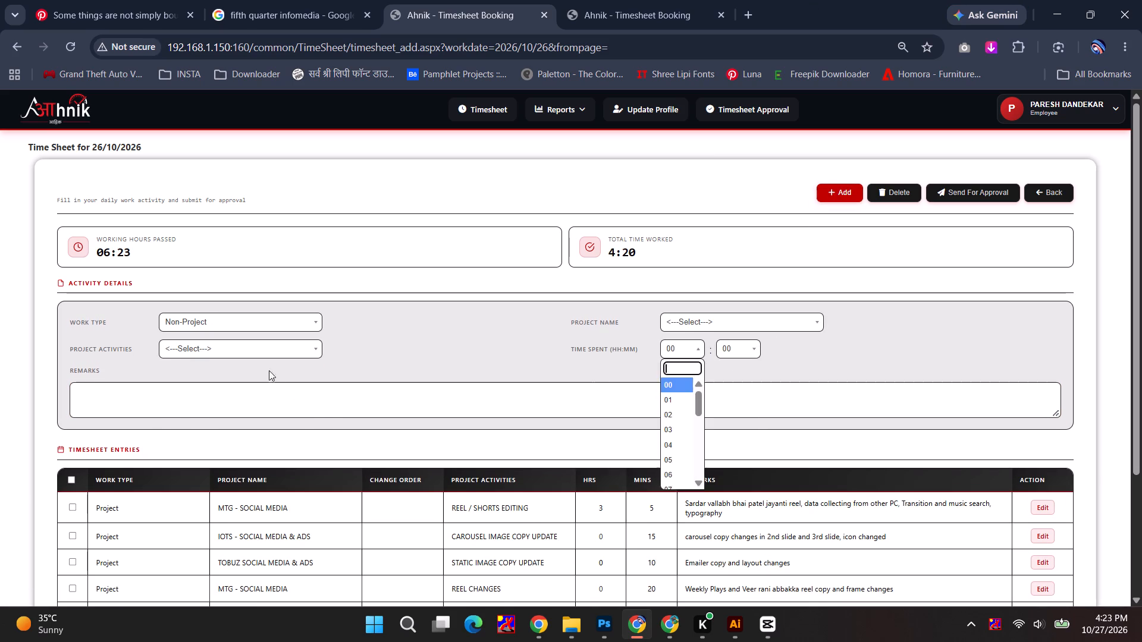
click(262, 355)
key(Escape)
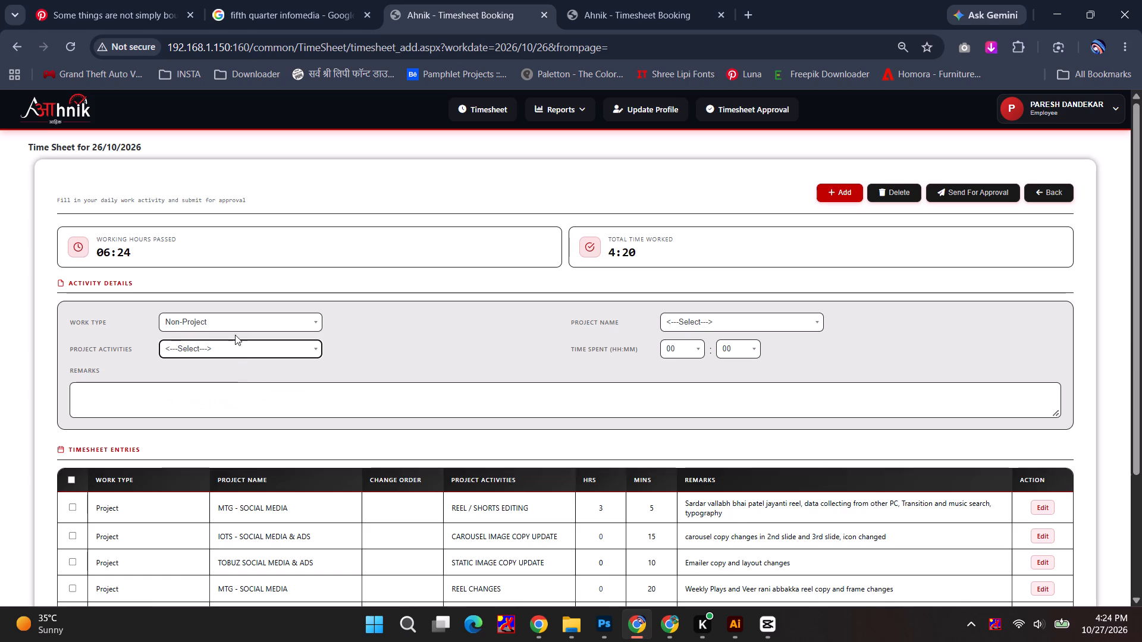
click(235, 323)
click(234, 329)
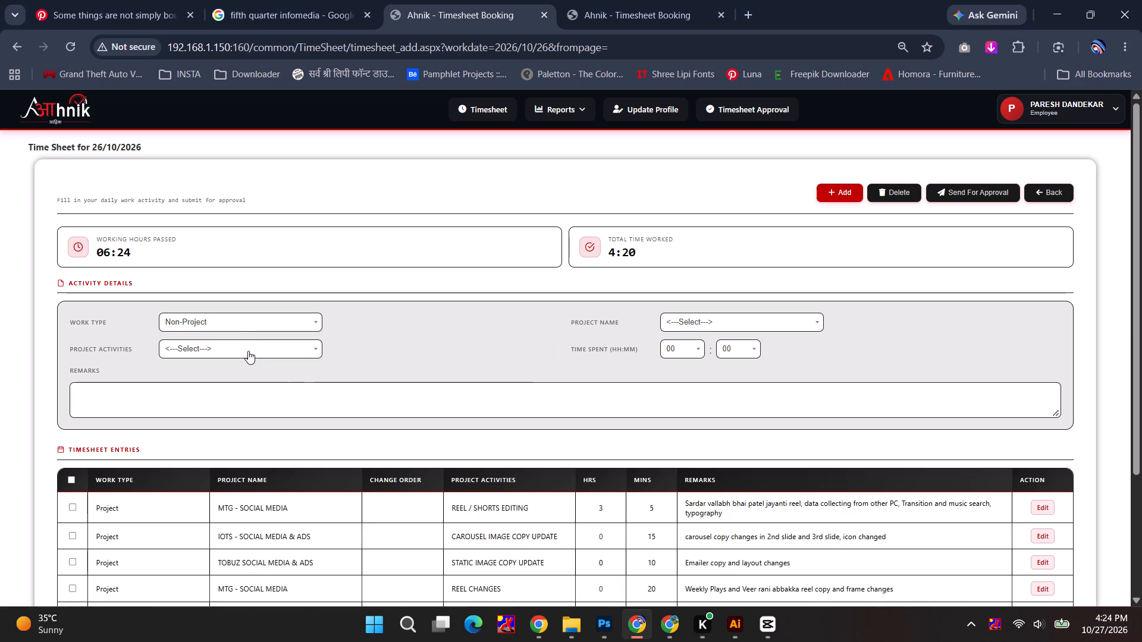
click(248, 348)
text(kun\)
key(BackSpace)
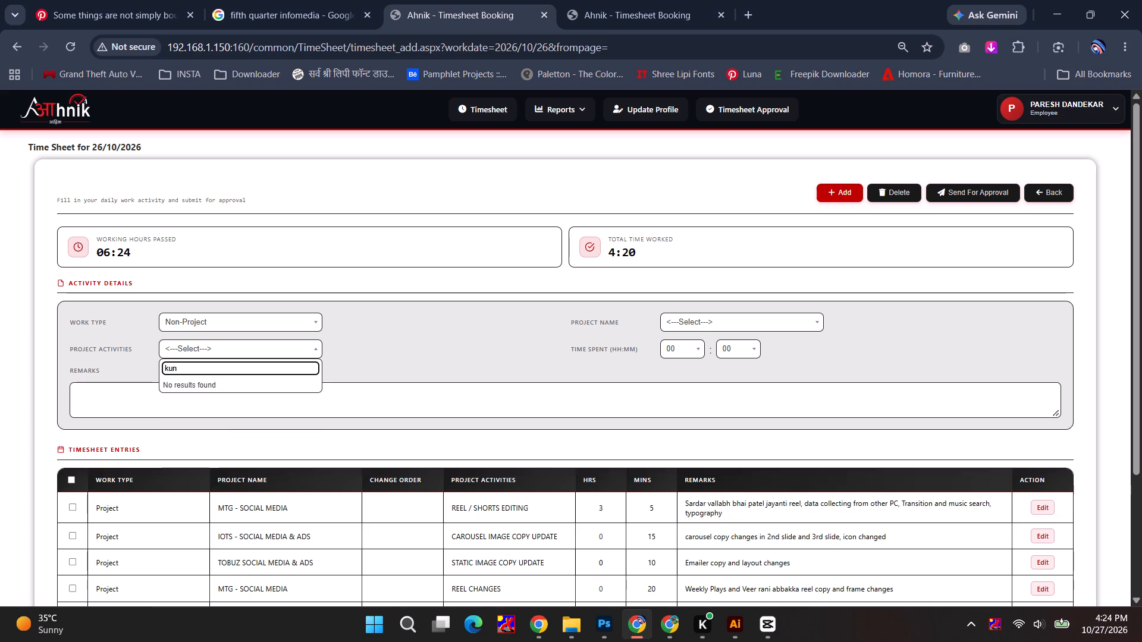
key(BackSpace)
key(BackSpace)
key(BackSpace)
key(BackSpace)
key(BackSpace)
text(Lun)
key(Return)
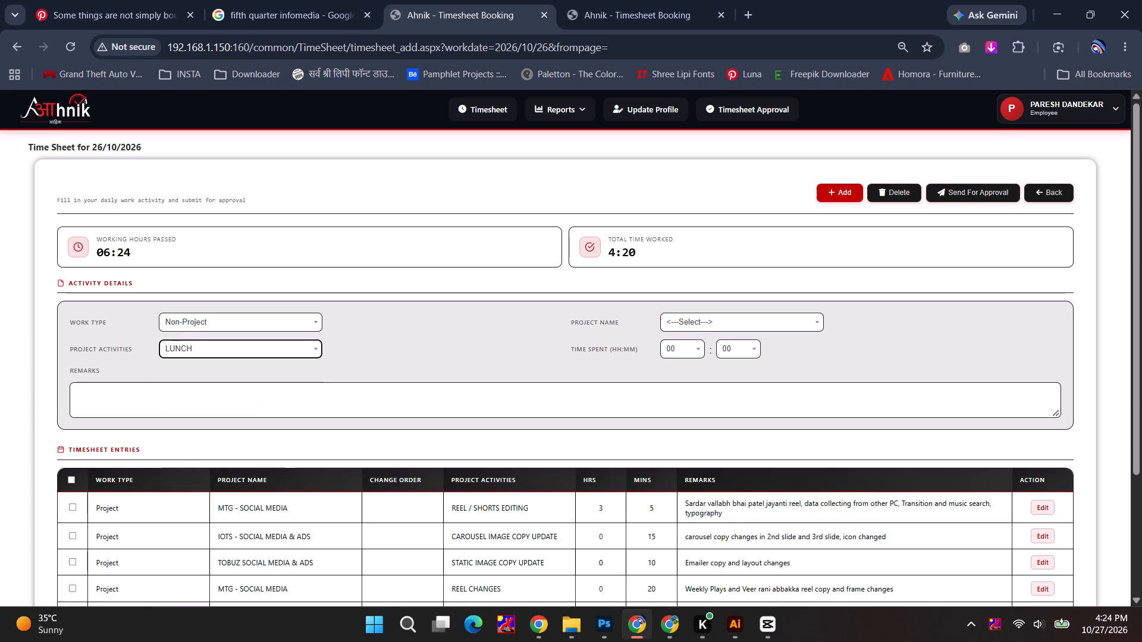
Set the lunch entry's hours to 01, enter the remark "Lunch Break" and add it to the time sheet.
click(676, 353)
double_click(666, 400)
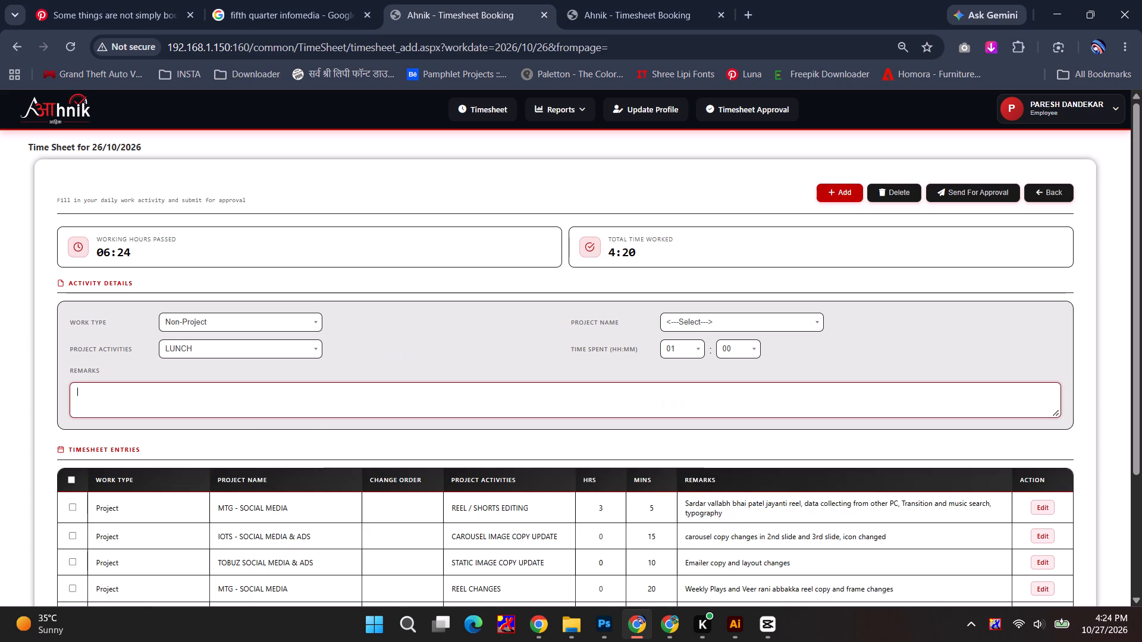
text(Lunch Break)
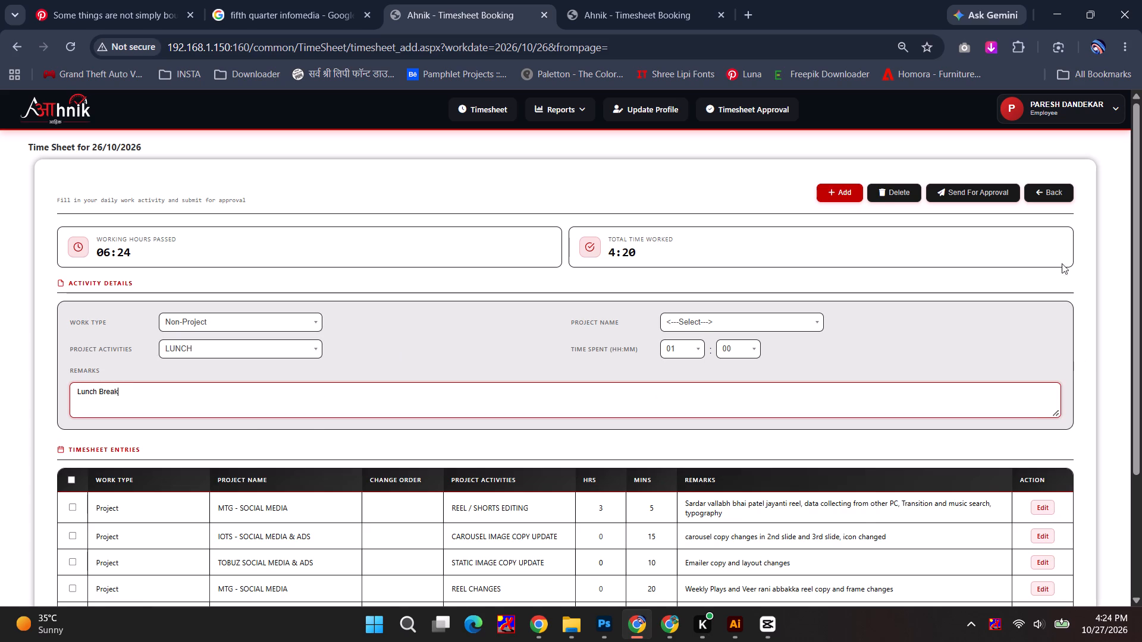
click(855, 190)
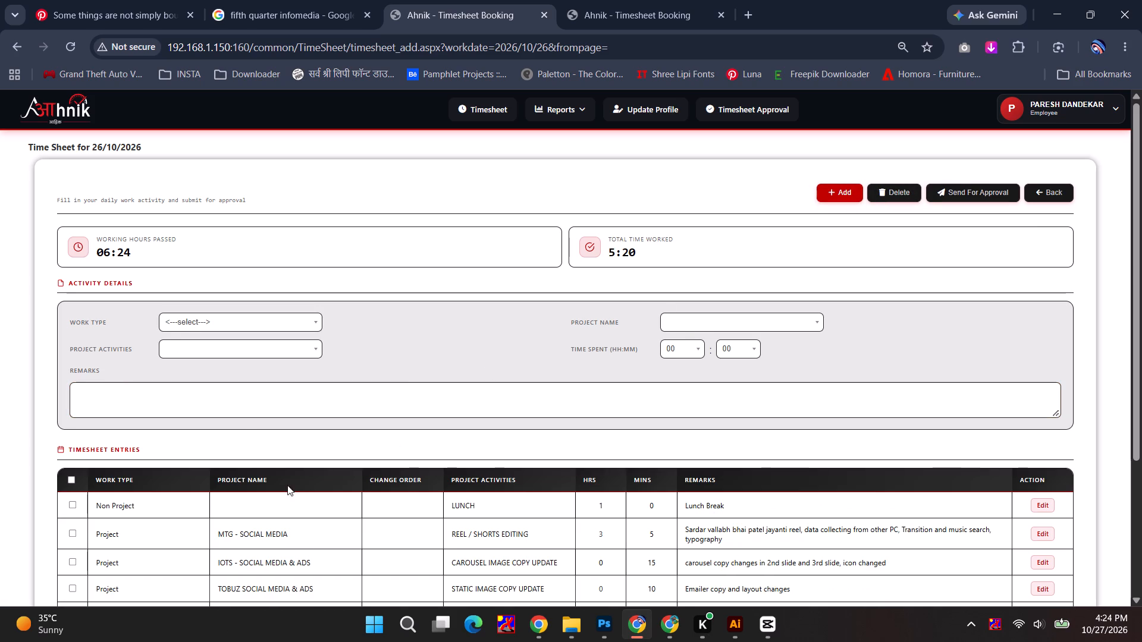
Start a Project entry for THE VEDANT RESOURCES - TVR social media with activity STATIC IMAGE DESIGN and 25 minutes spent.
click(235, 318)
click(205, 376)
click(743, 349)
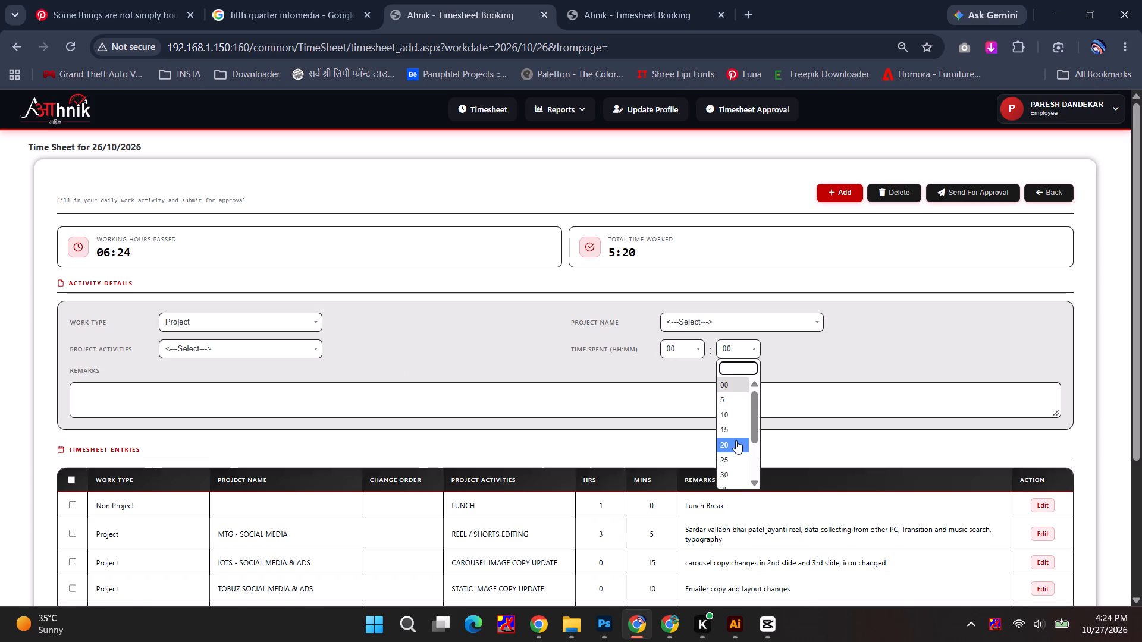
click(736, 440)
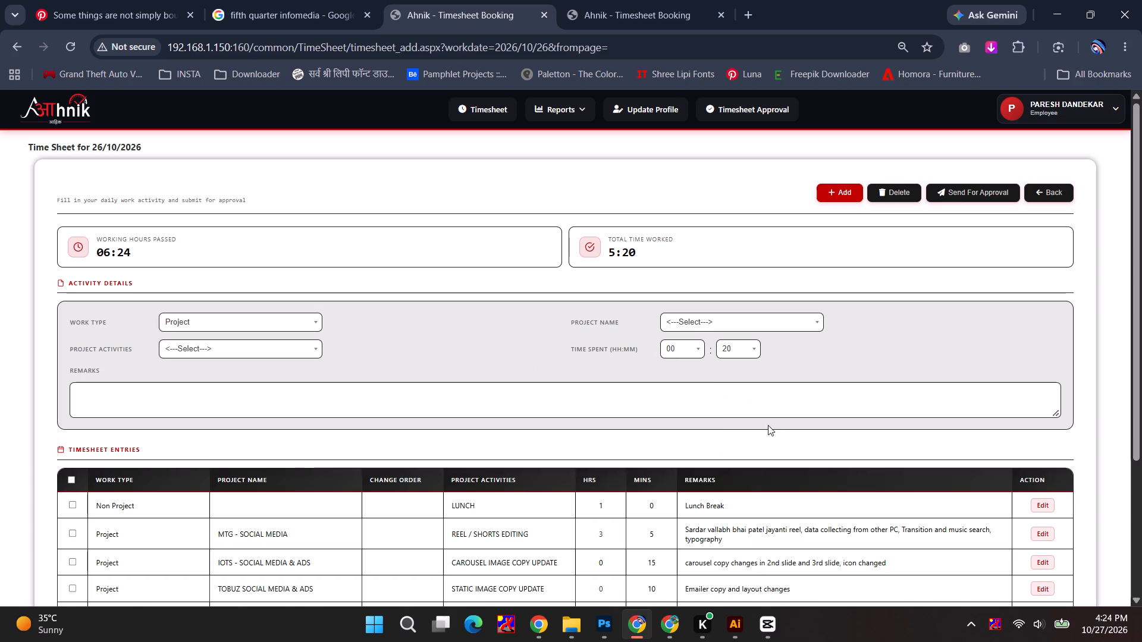
click(745, 353)
click(737, 459)
click(289, 354)
text(stat)
key(Down)
key(Down)
key(Return)
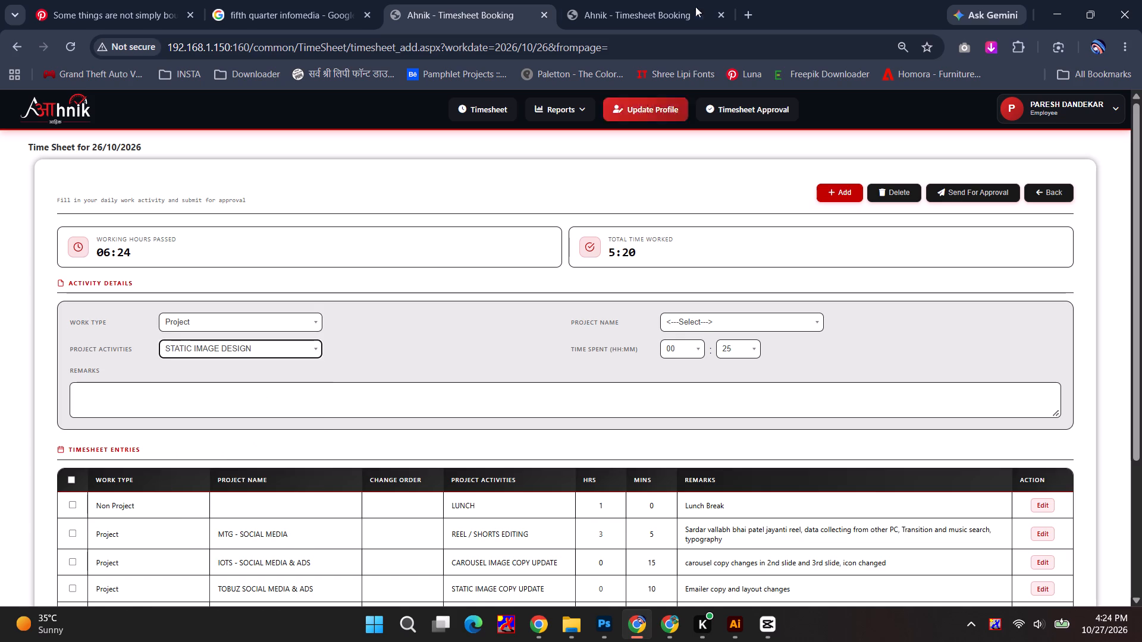
click(705, 316)
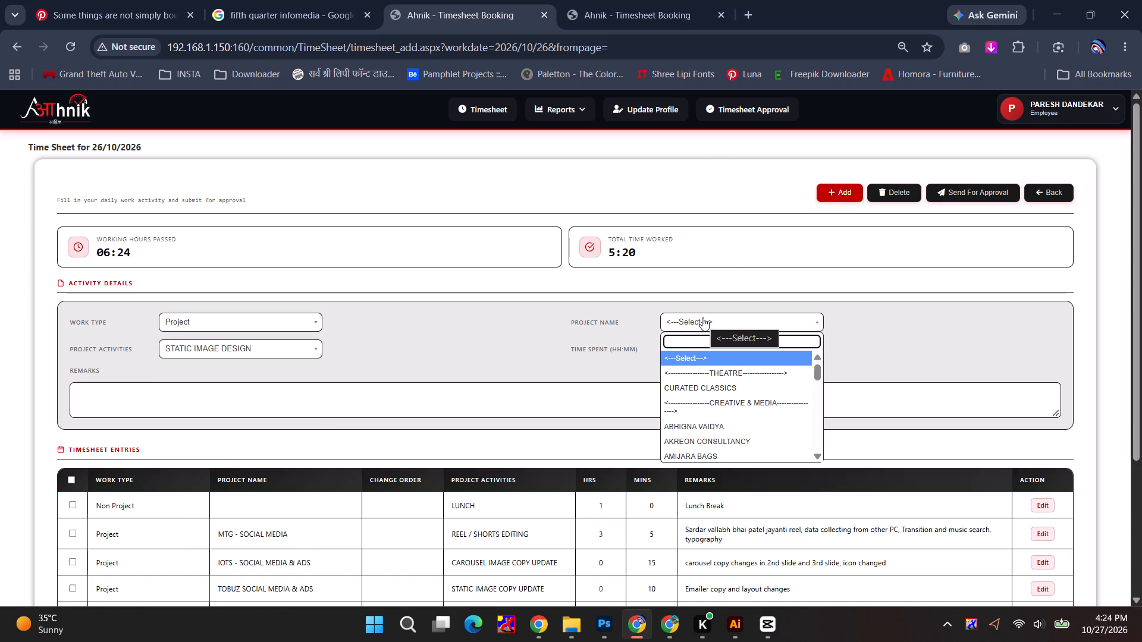
text(tvr)
key(Return)
Enter the remark "Kuunal Linkedin post, typography and colour reworked" for the TVR entry.
click(440, 407)
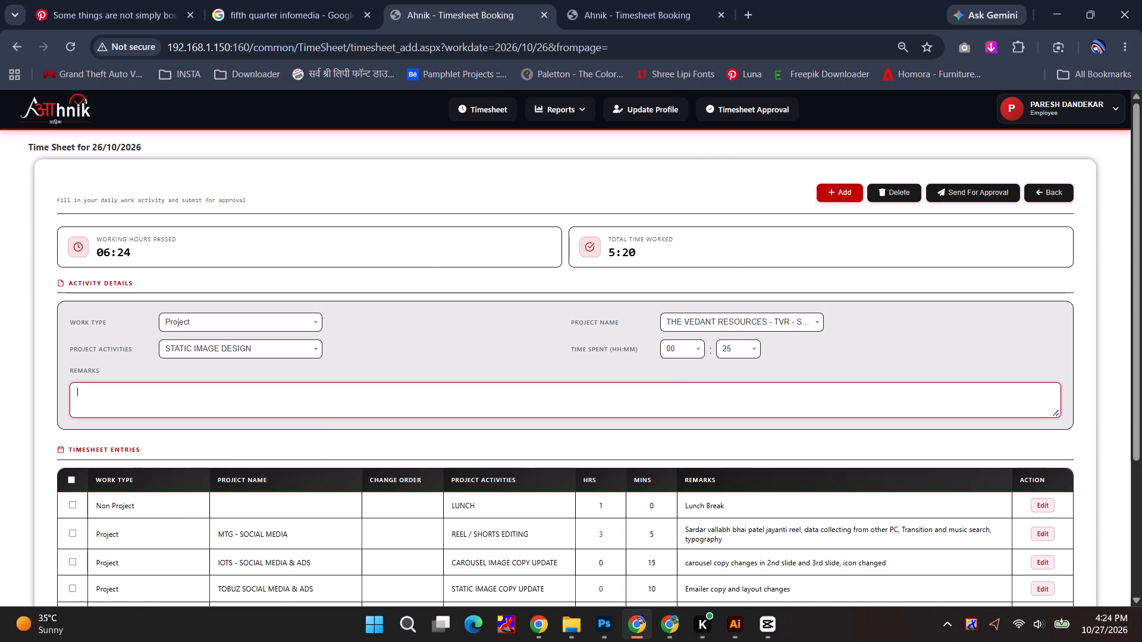
text(KKU)
key(BackSpace)
key(BackSpace)
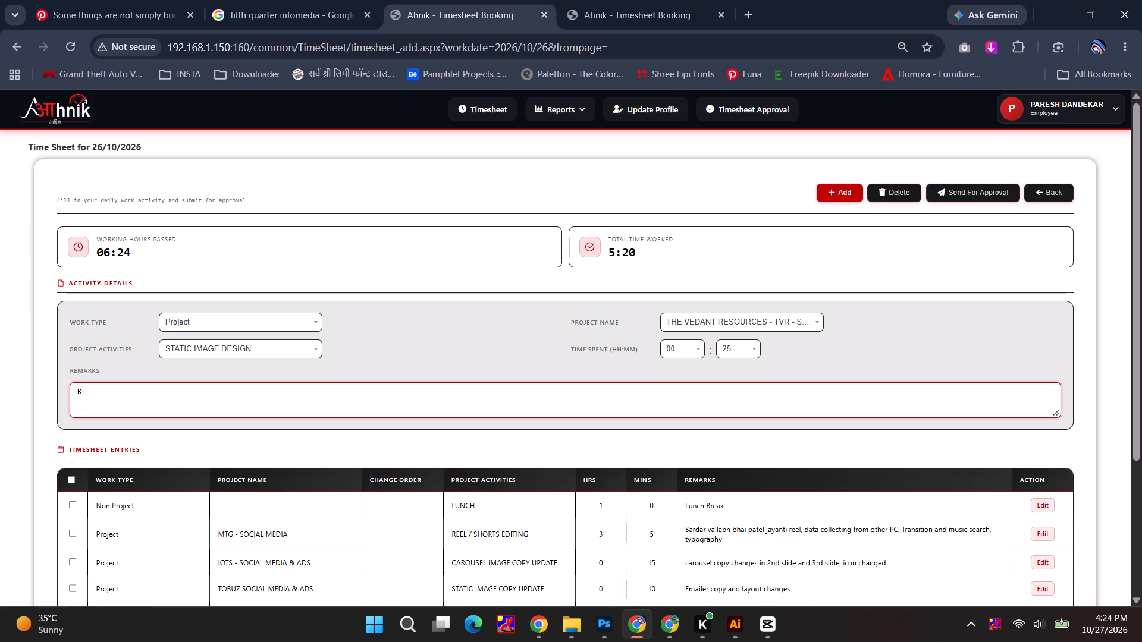
text(uunak ==)
key(BackSpace)
key(BackSpace)
key(BackSpace)
key(BackSpace)
key(k)
key(BackSpace)
text(l Linkedin post)
key(space)
key(BackSpace)
text(, typography and coloi)
key(BackSpace)
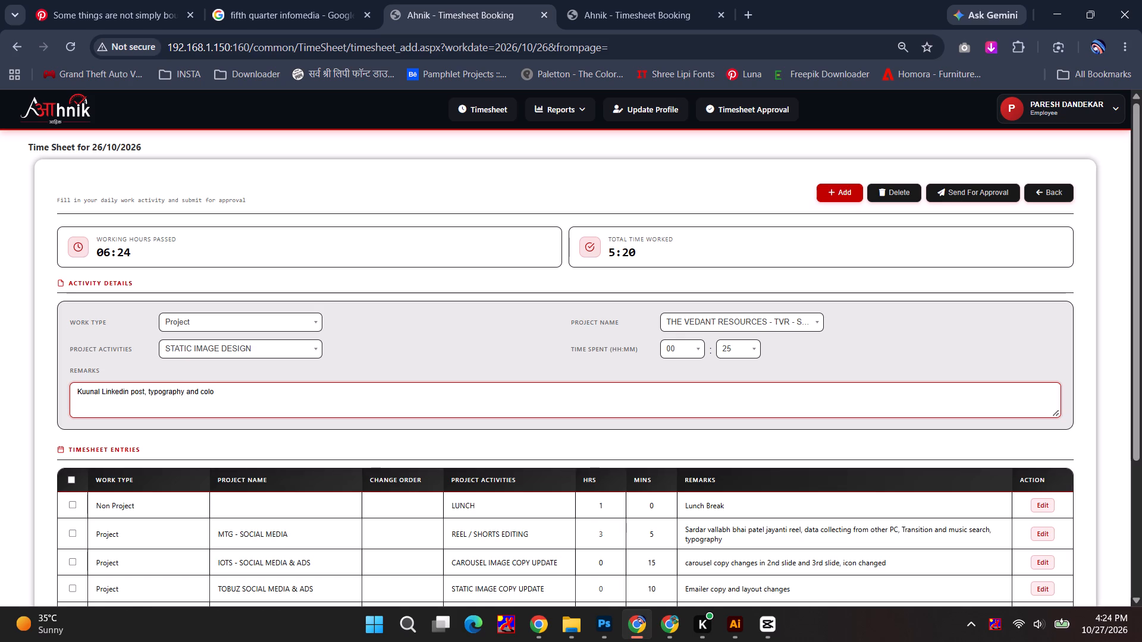
text(ur reworked)
Copy the whole remark for reuse and add the TVR static image entry to the time sheet.
key(ctrl+a)
key(ctrl+c)
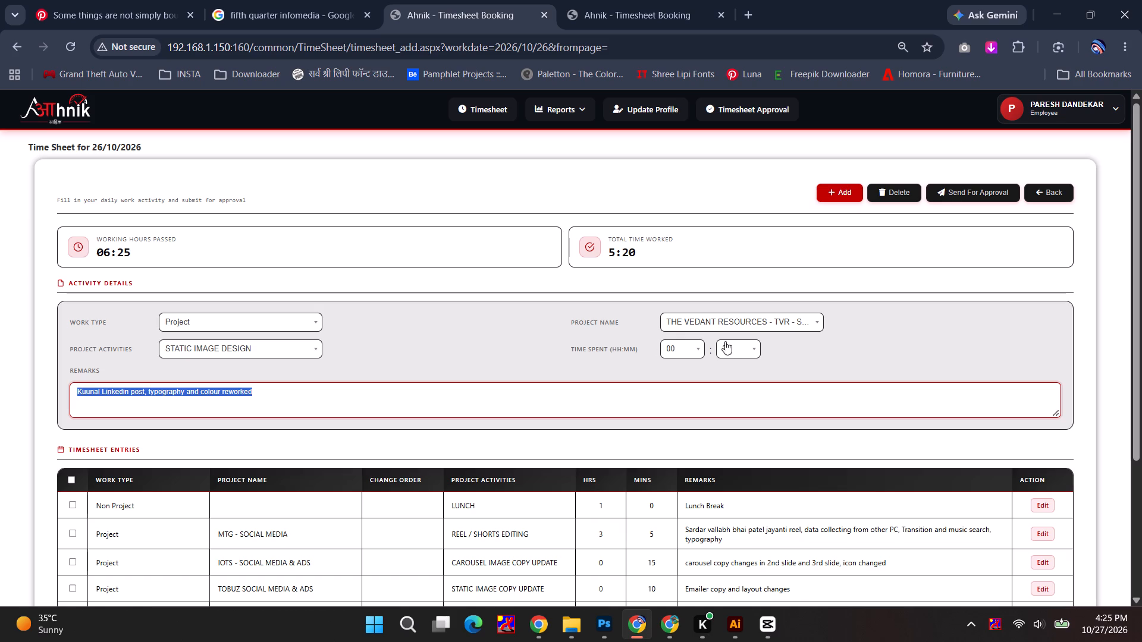
click(828, 197)
Start a Project entry for TOBUZ SOCIAL MEDIA & ADS with activity STATIC IMAGE DESIGN and 35 minutes spent.
click(276, 320)
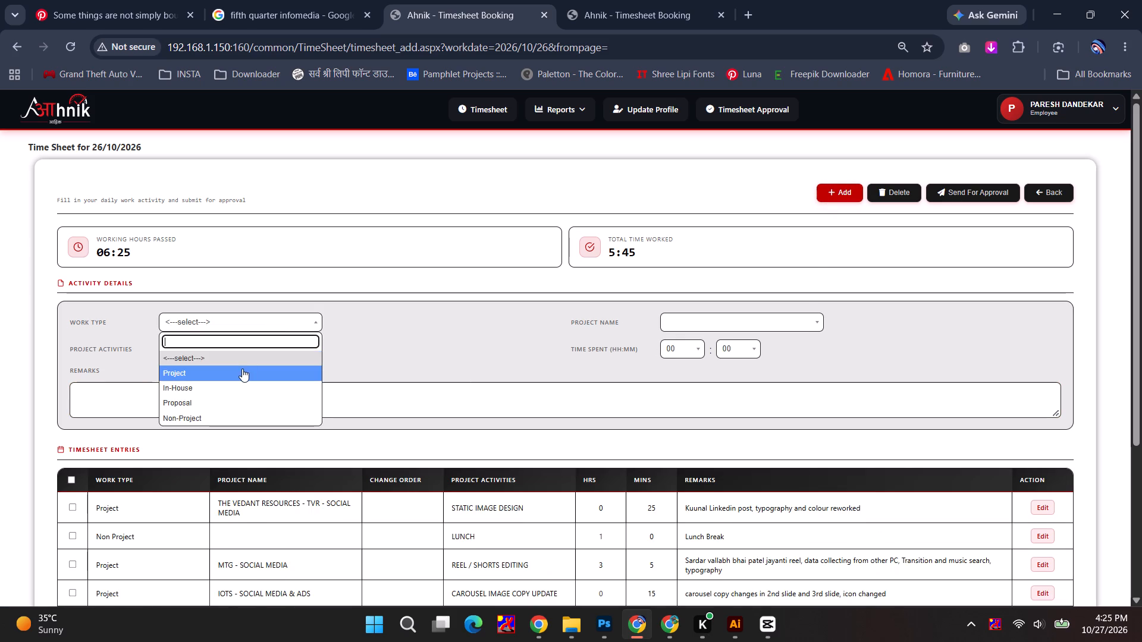
click(241, 369)
click(722, 326)
text(tobus)
key(Return)
key(BackSpace)
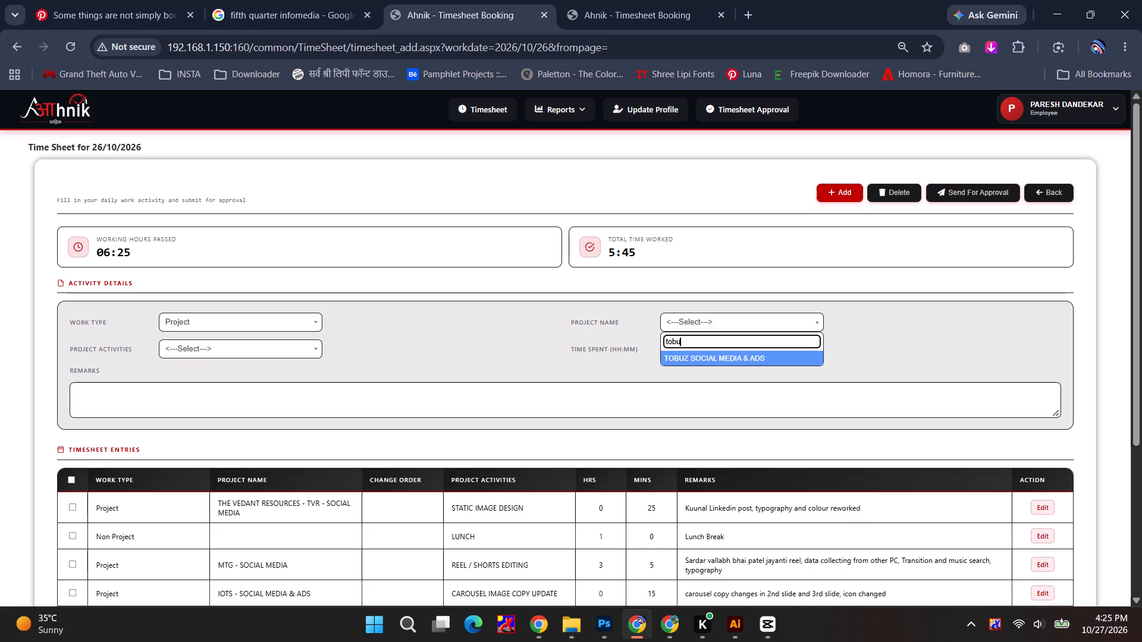
key(Return)
click(199, 347)
text(stat)
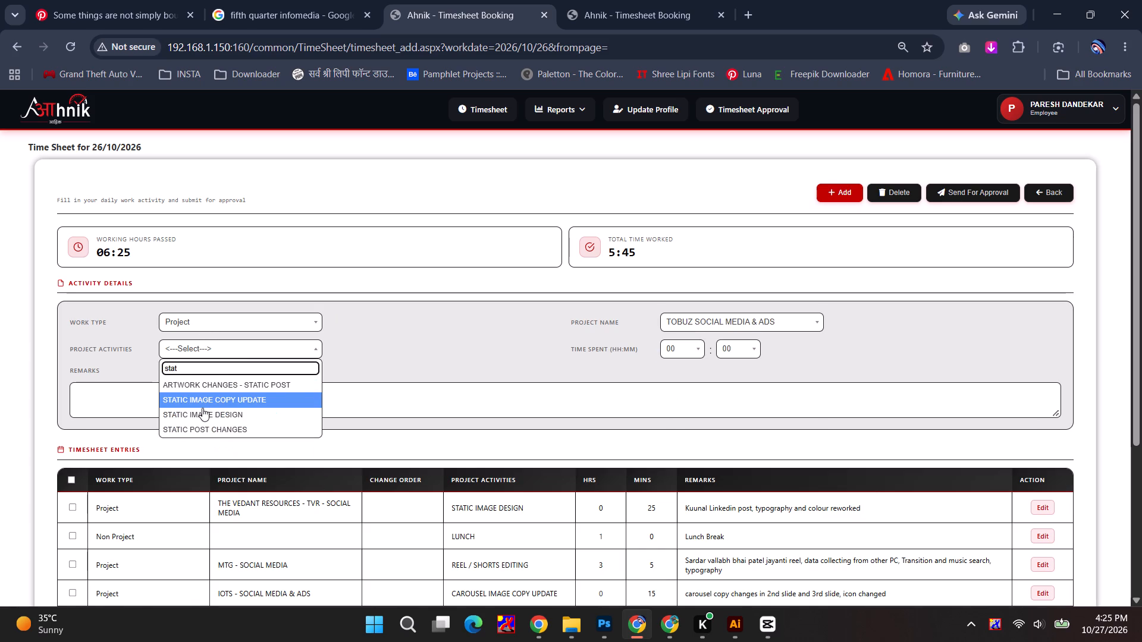
click(202, 410)
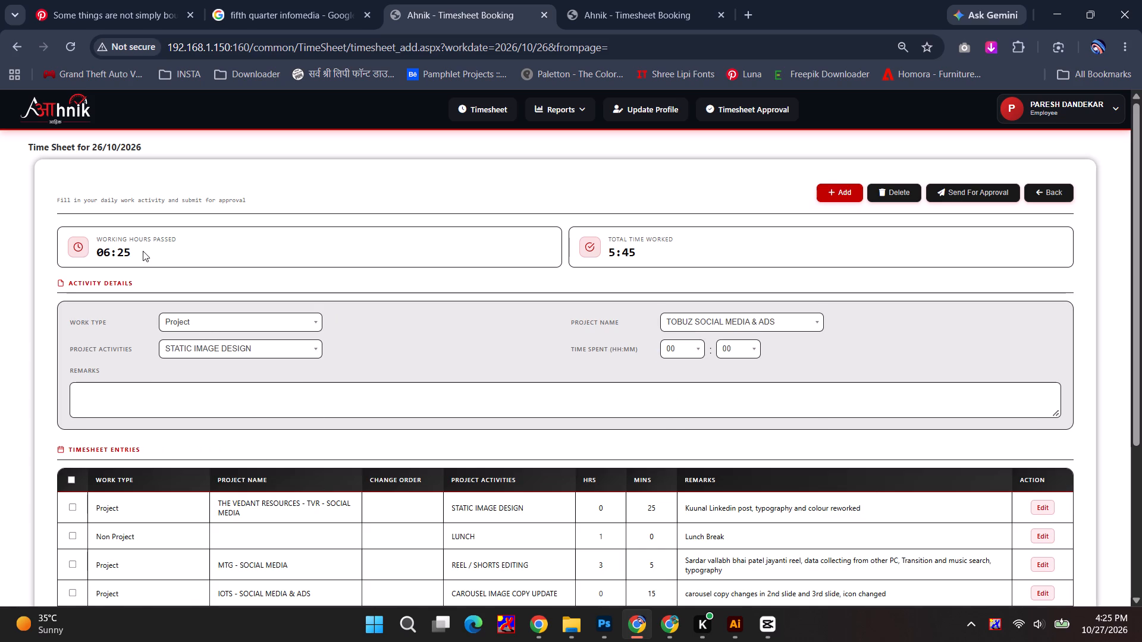
click(732, 349)
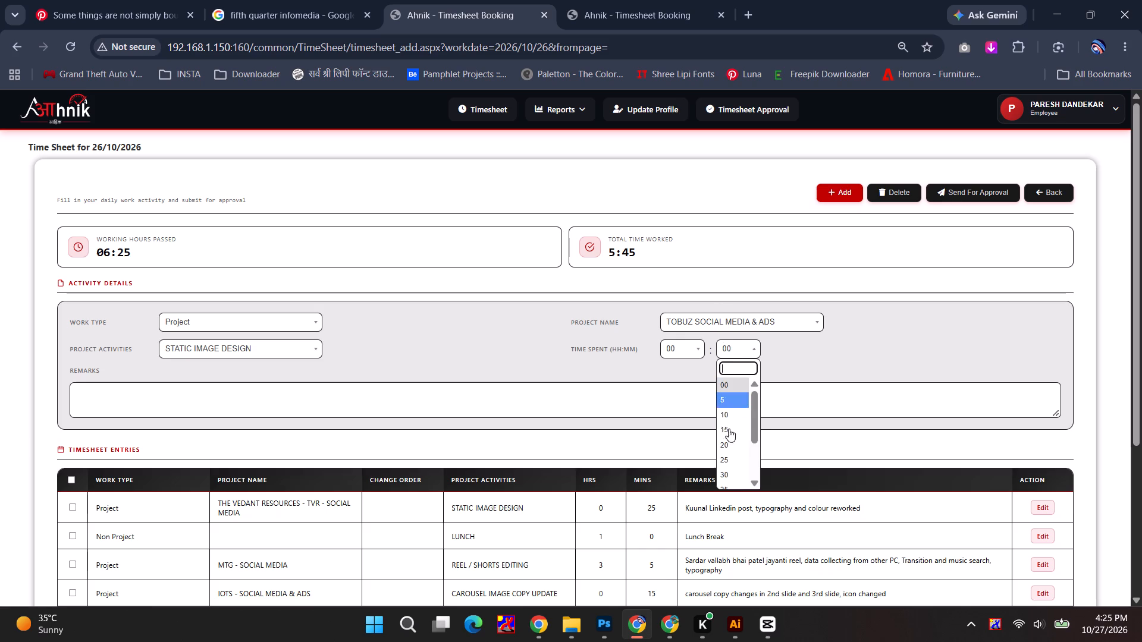
scroll(726, 460, down, 3)
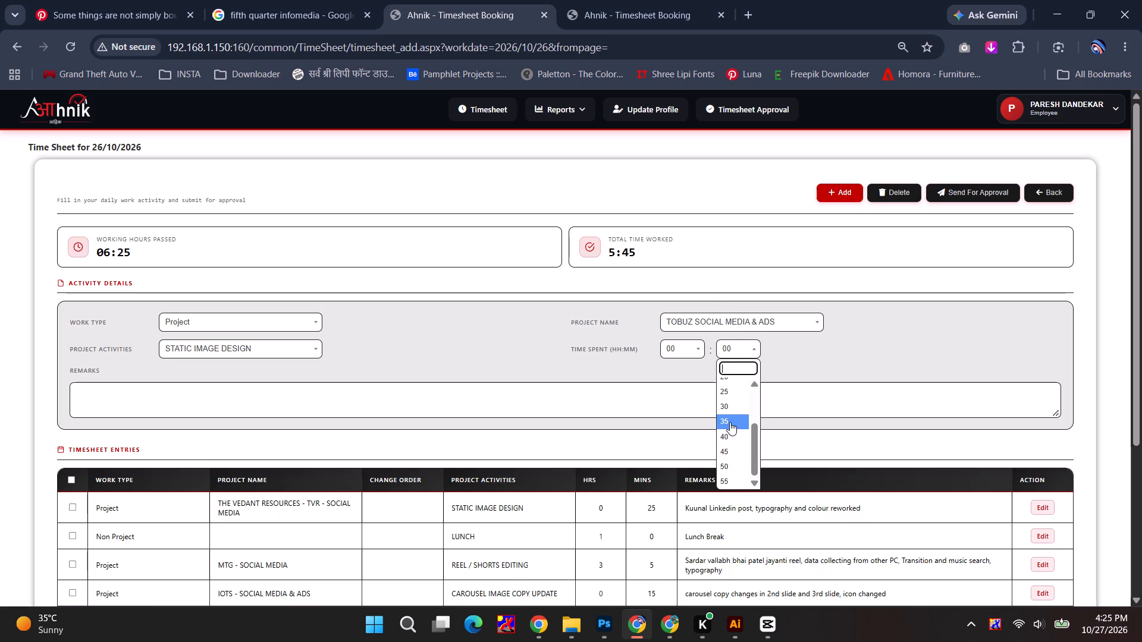
click(730, 422)
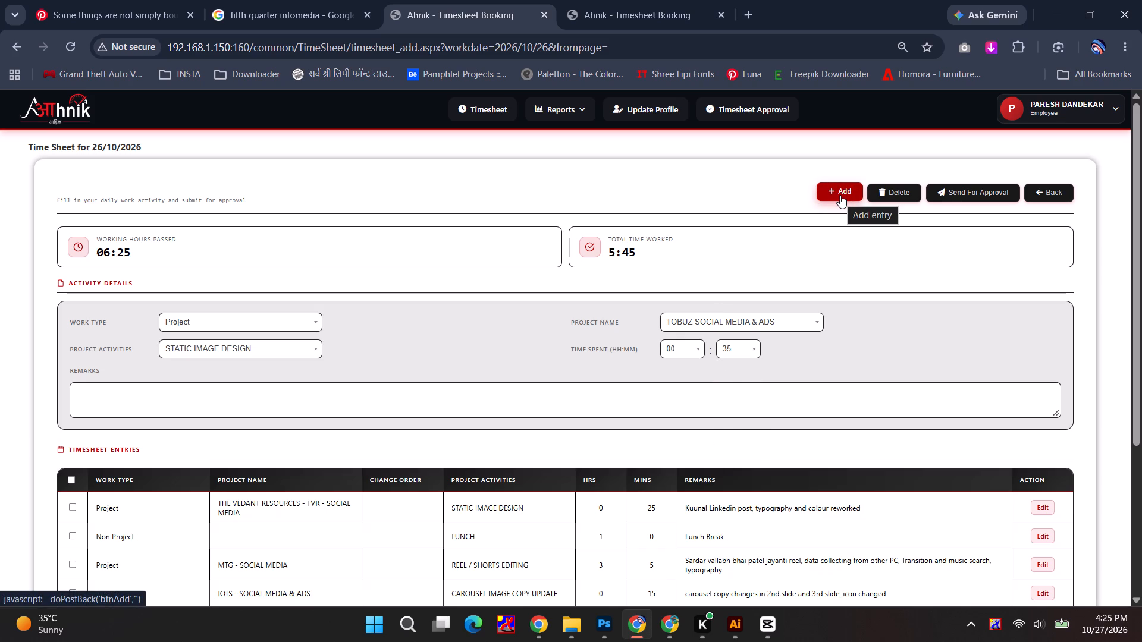
click(840, 195)
click(694, 149)
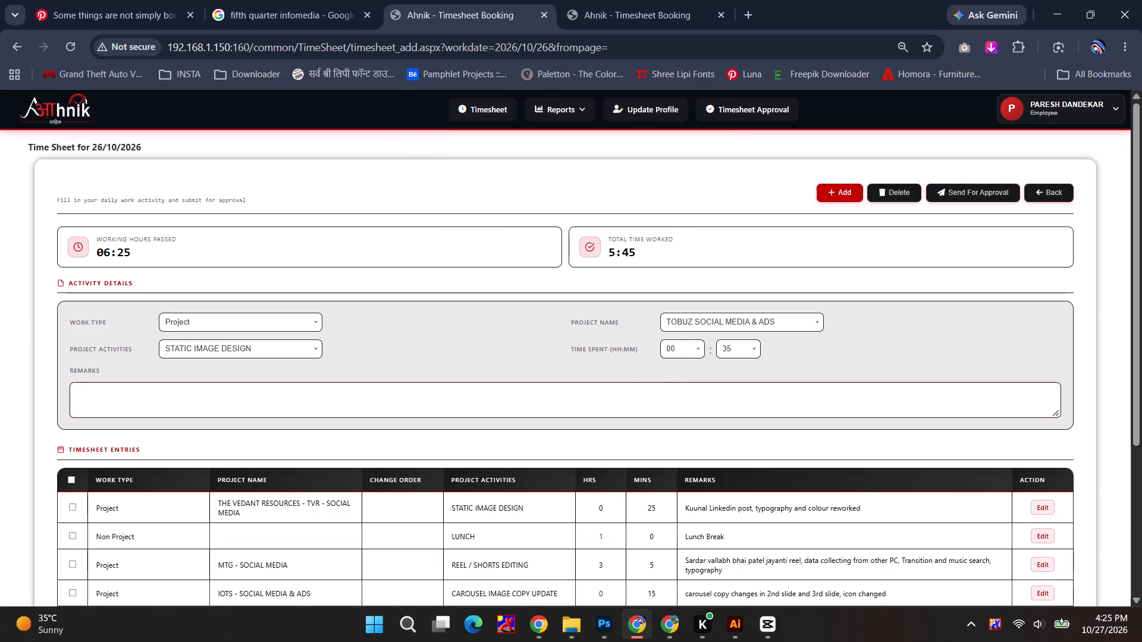
Paste the copied remark, change its first word to "Nitin", and add the TOBUZ entry to the time sheet.
click(572, 397)
key(ctrl+v)
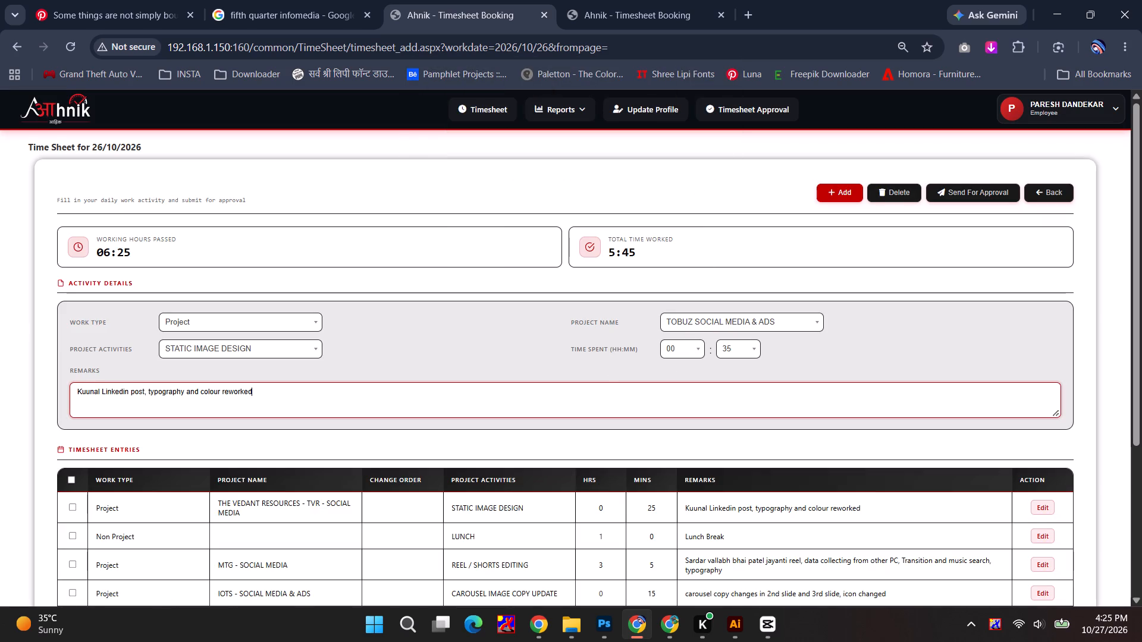
double_click(92, 391)
key(shift+l)
key(BackSpace)
text(Nitin)
key(space)
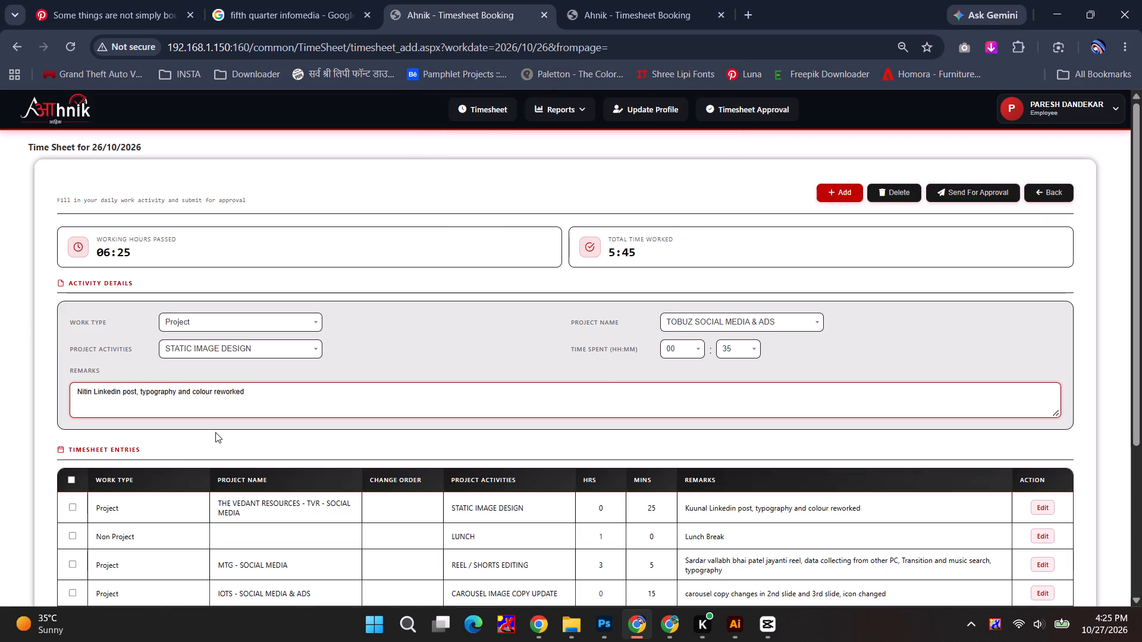
click(255, 390)
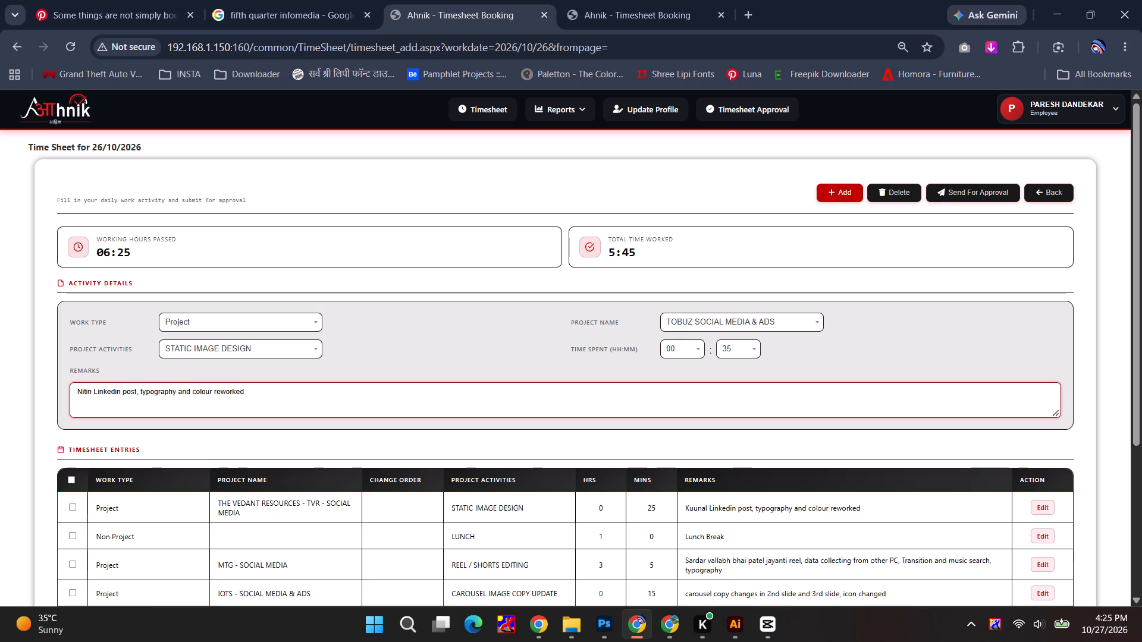
click(839, 190)
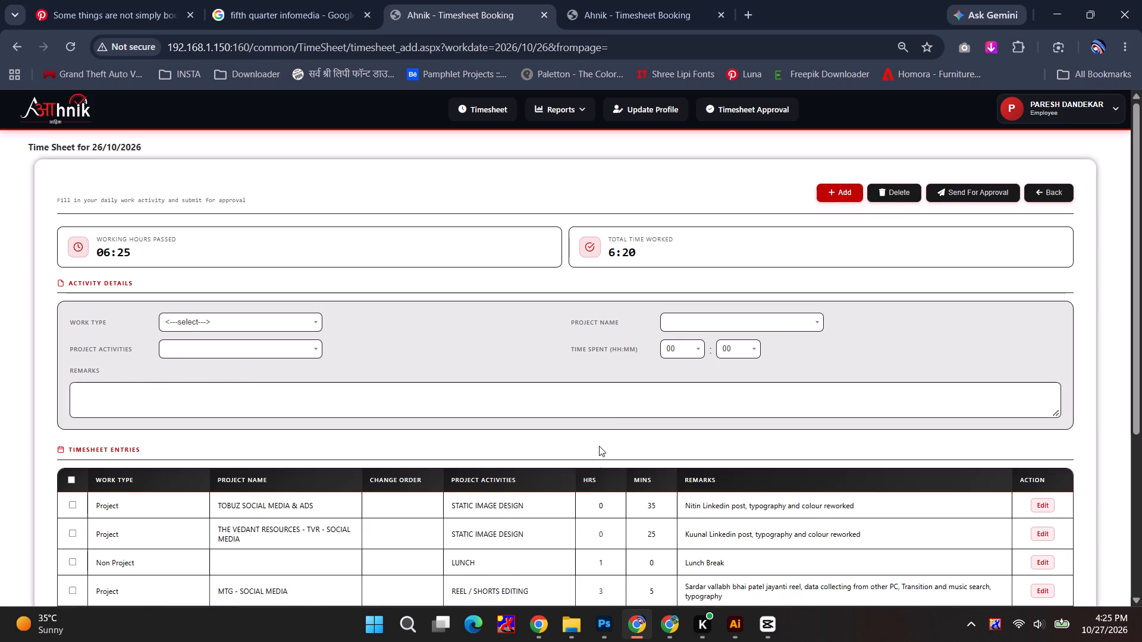
Start another entry with the work type Project and open its project name choices.
scroll(532, 482, down, 1)
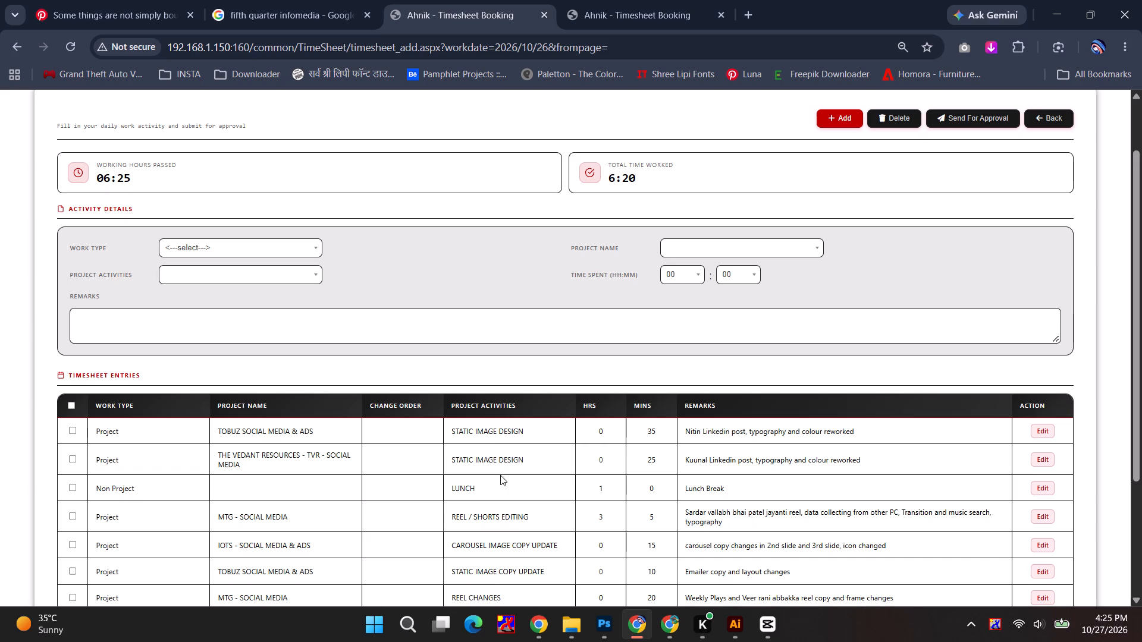
click(192, 248)
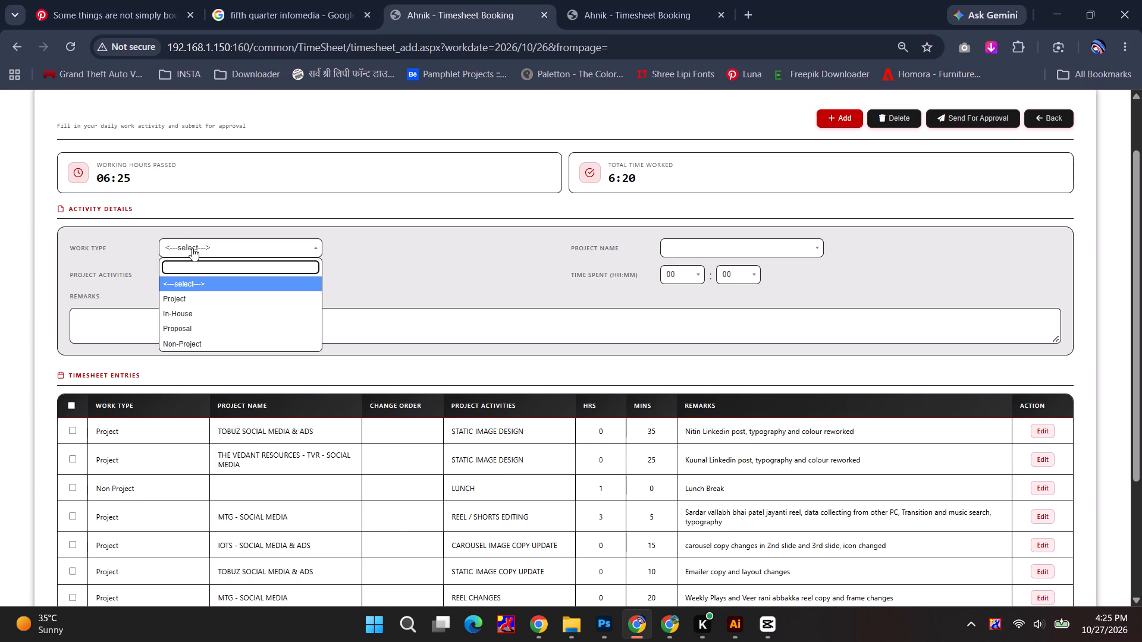
text(mgtg==)
key(BackSpace)
key(BackSpace)
key(BackSpace)
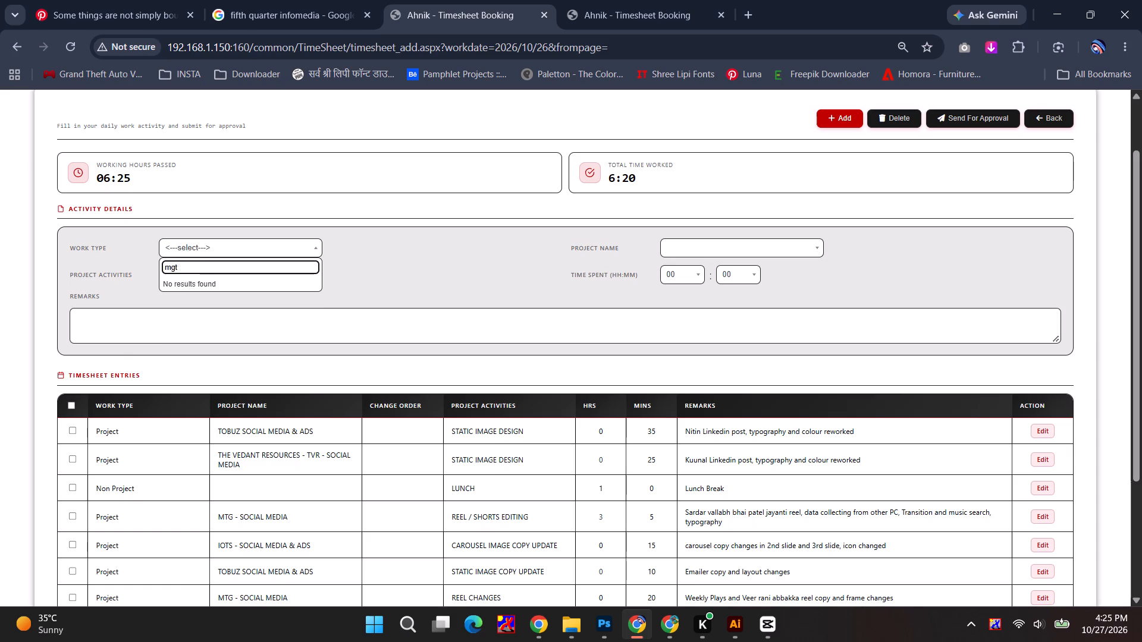
key(BackSpace)
key(BackSpace)
key(BackSpace)
key(BackSpace)
key(BackSpace)
text(proh)
key(BackSpace)
key(j)
key(Return)
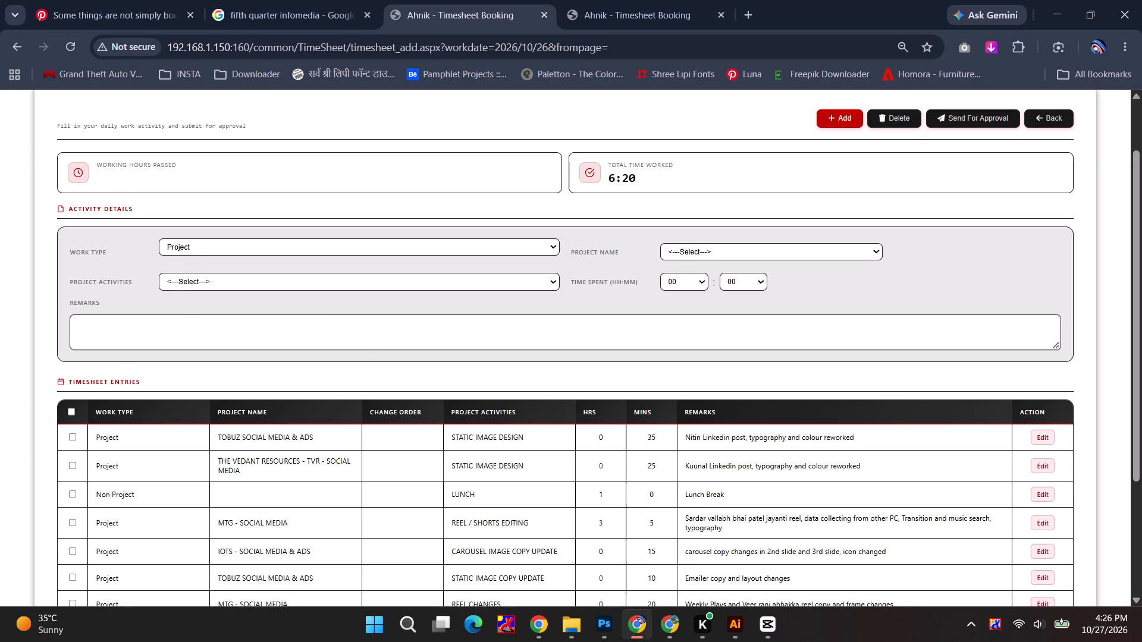
click(724, 325)
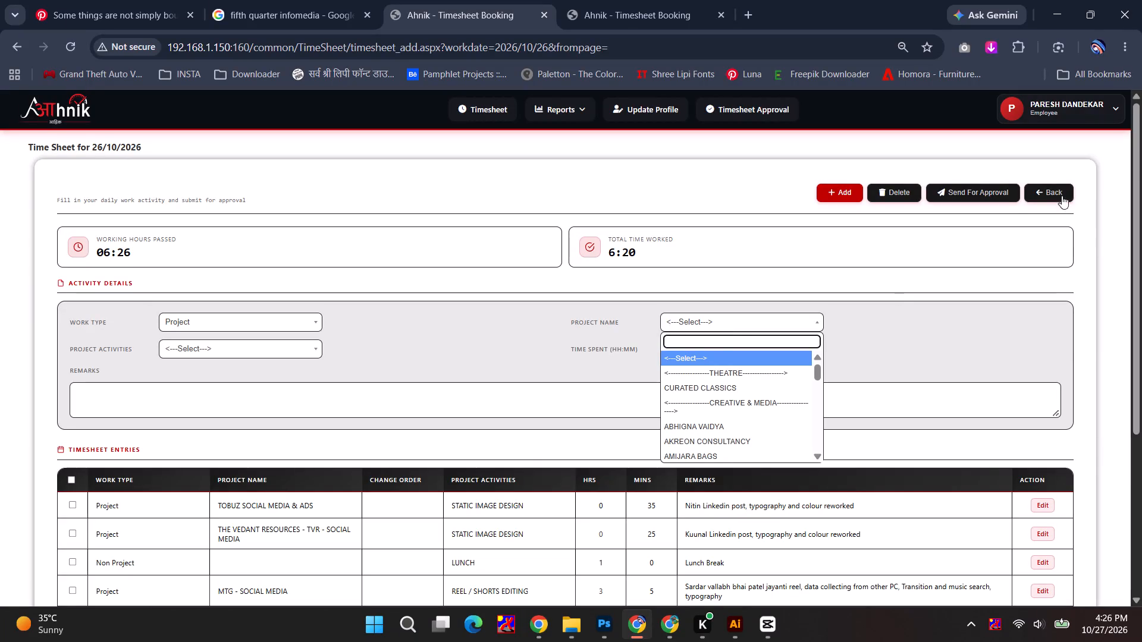
Search Google in a new tab for "9:09 to 7.30pm how much time passed".
click(751, 12)
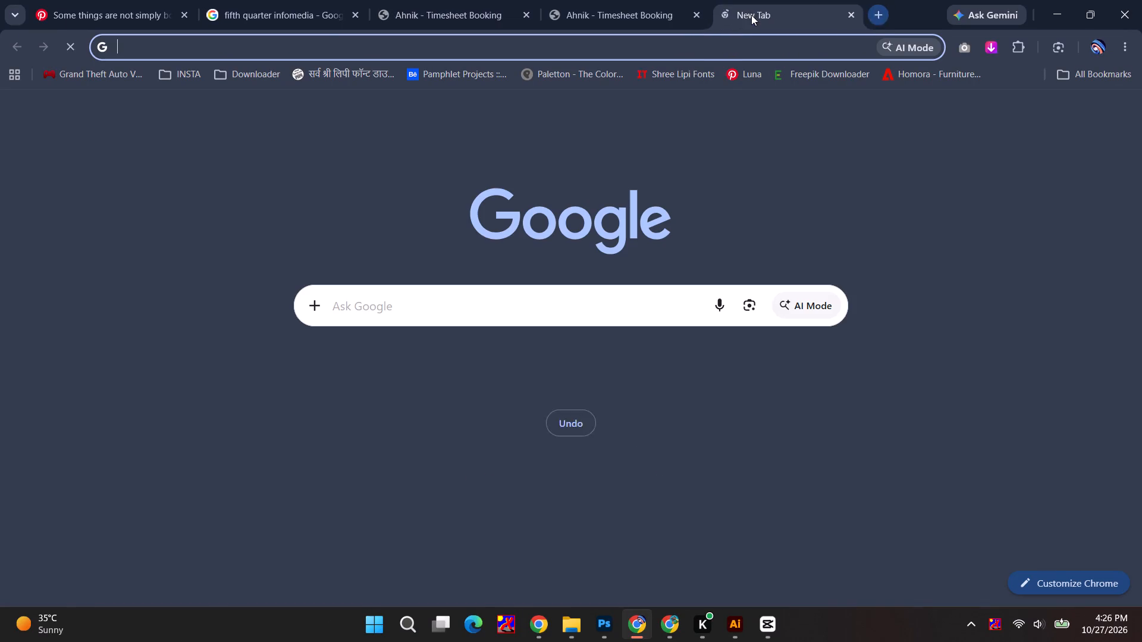
key(9)
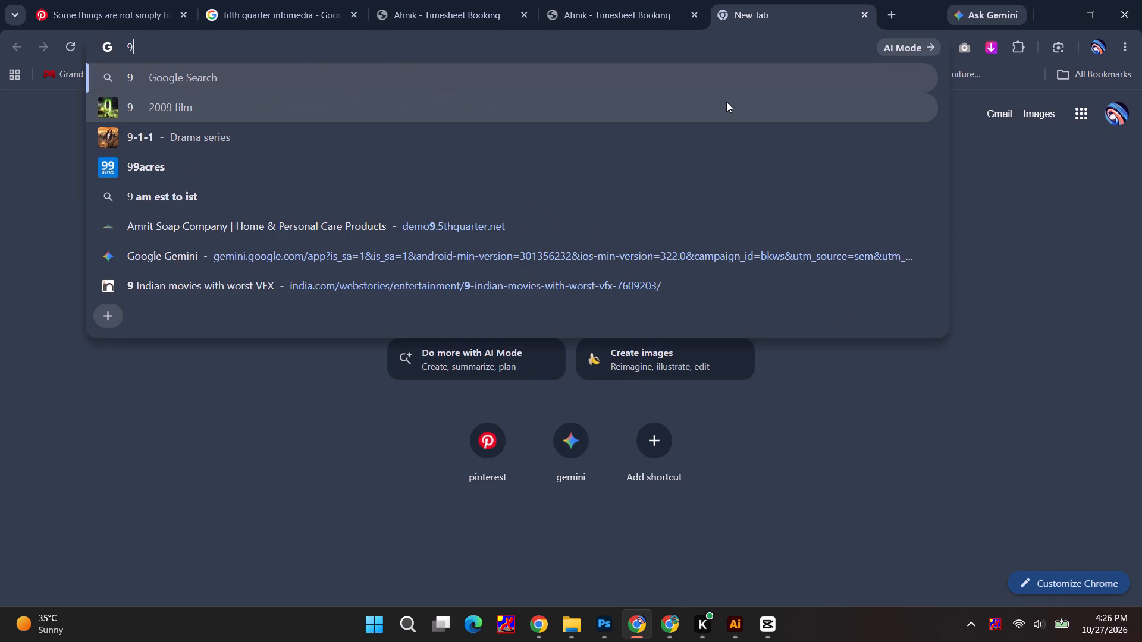
text(:0)
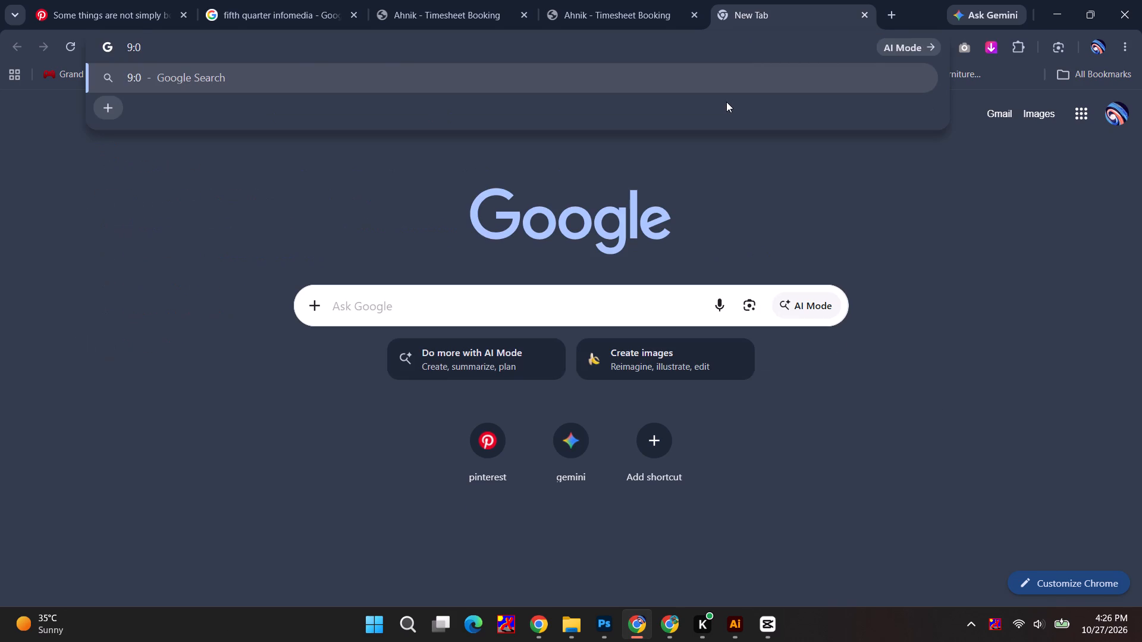
text(9 ti)
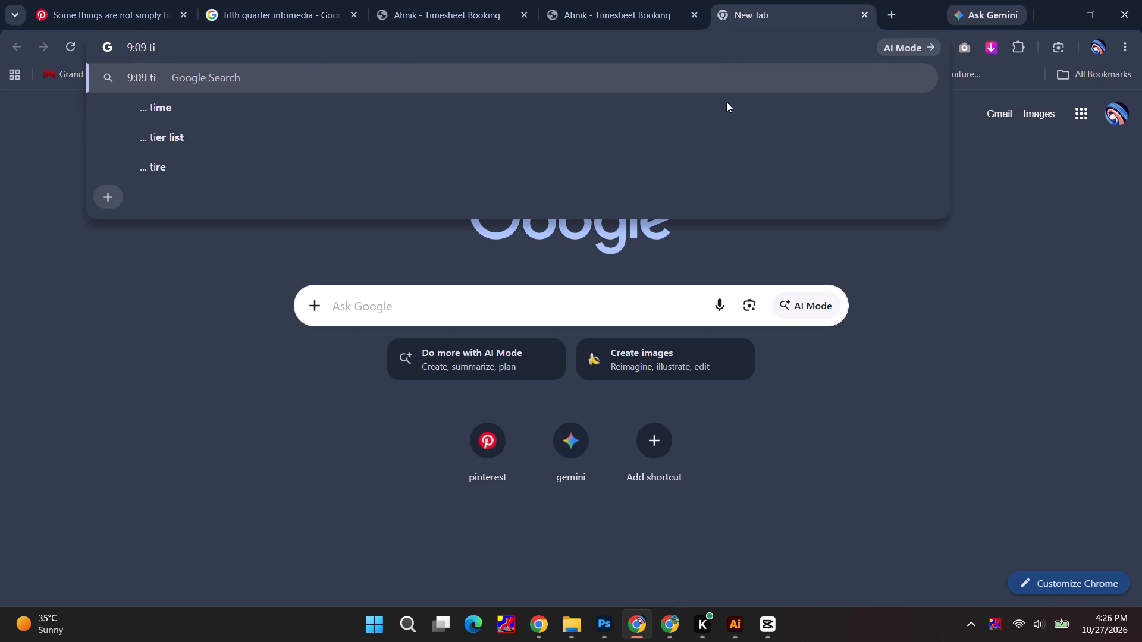
key(BackSpace)
text(o 7.30)
text(pm)
key(space)
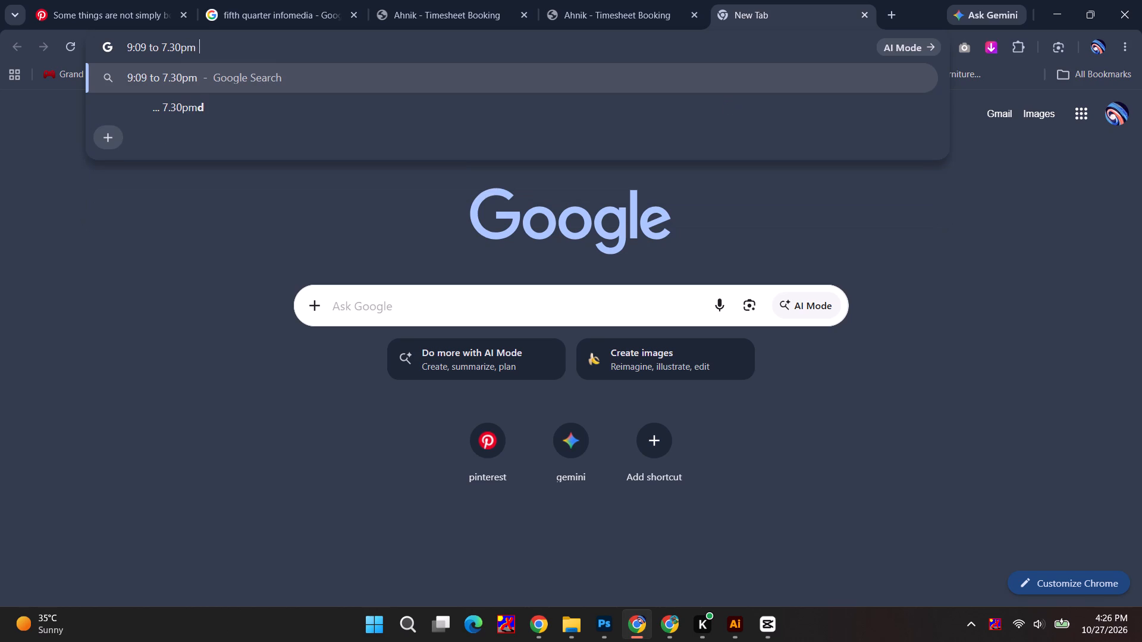
text(how m)
text(uch tike)
key(BackSpace)
key(BackSpace)
text(me passed)
key(Return)
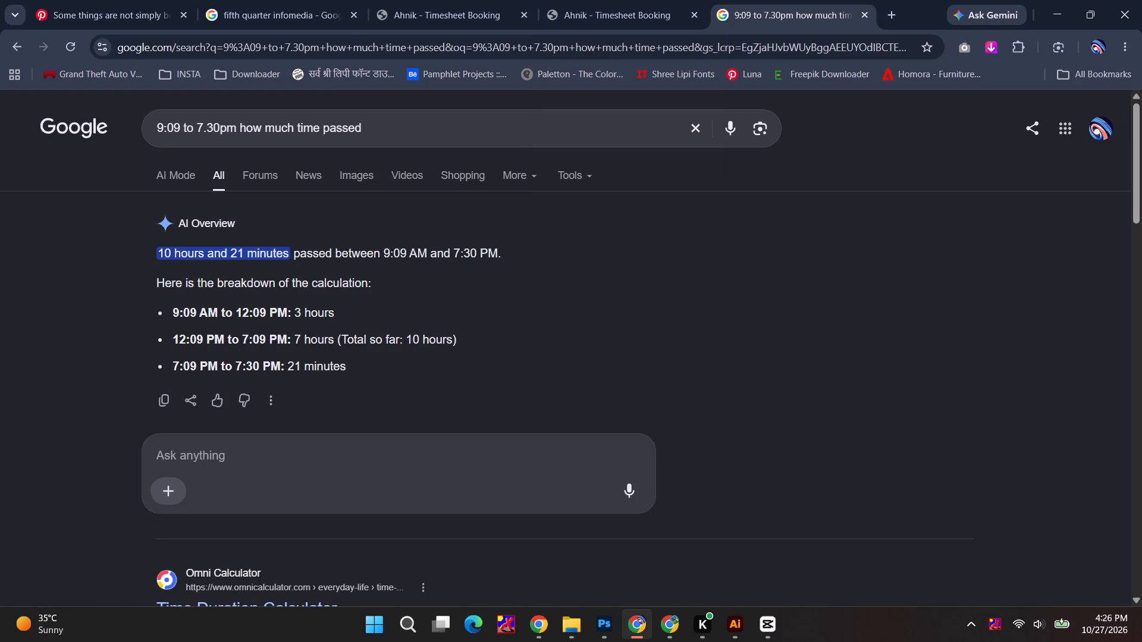
click(289, 249)
click(287, 252)
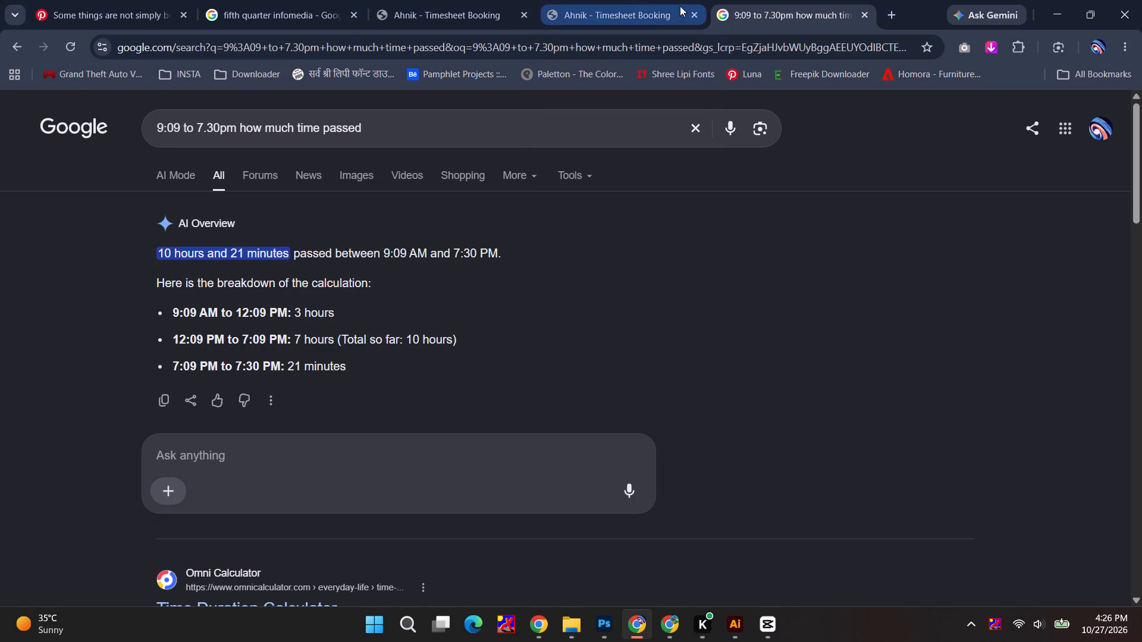
Look over the 27 October time sheet's entries and start a new entry with the work type Project.
click(617, 0)
scroll(352, 356, down, 2)
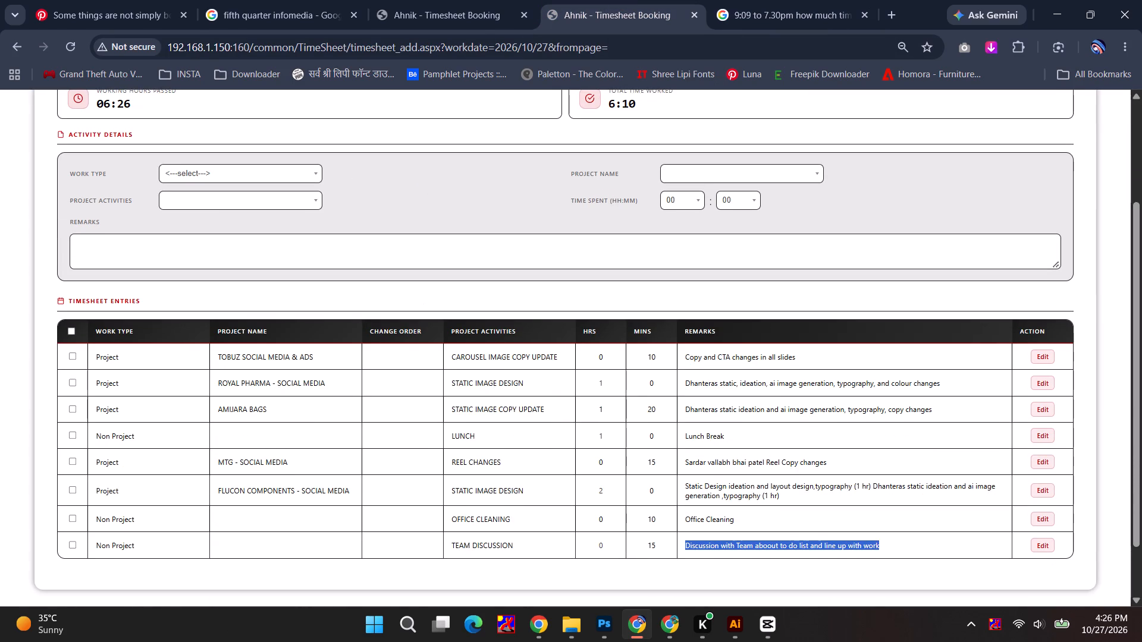
scroll(539, 403, up, 2)
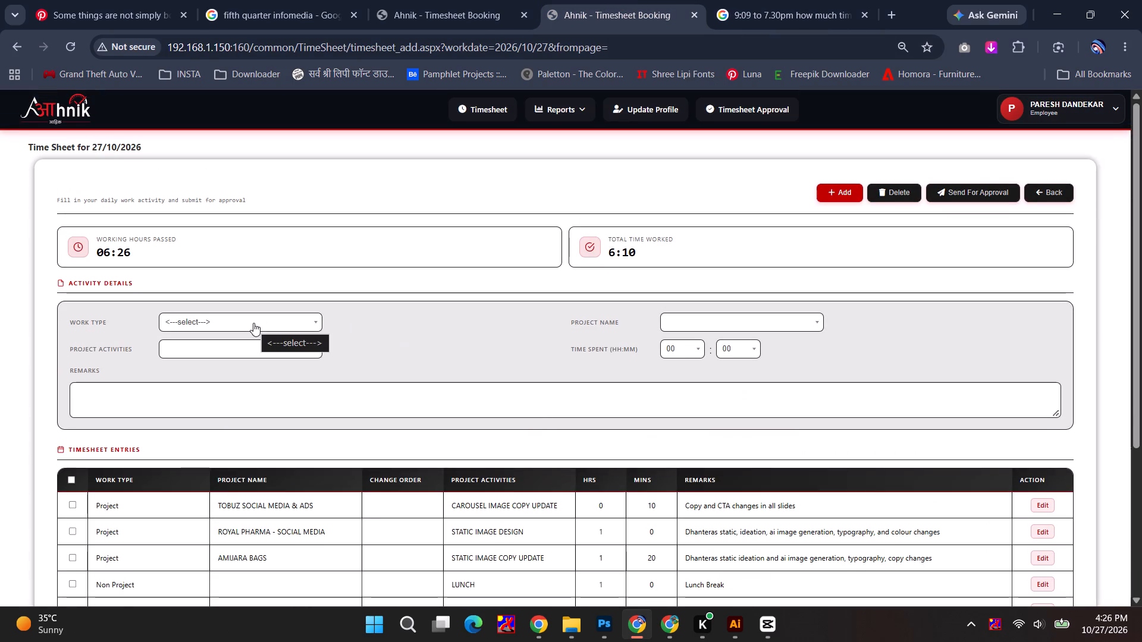
click(253, 323)
click(233, 367)
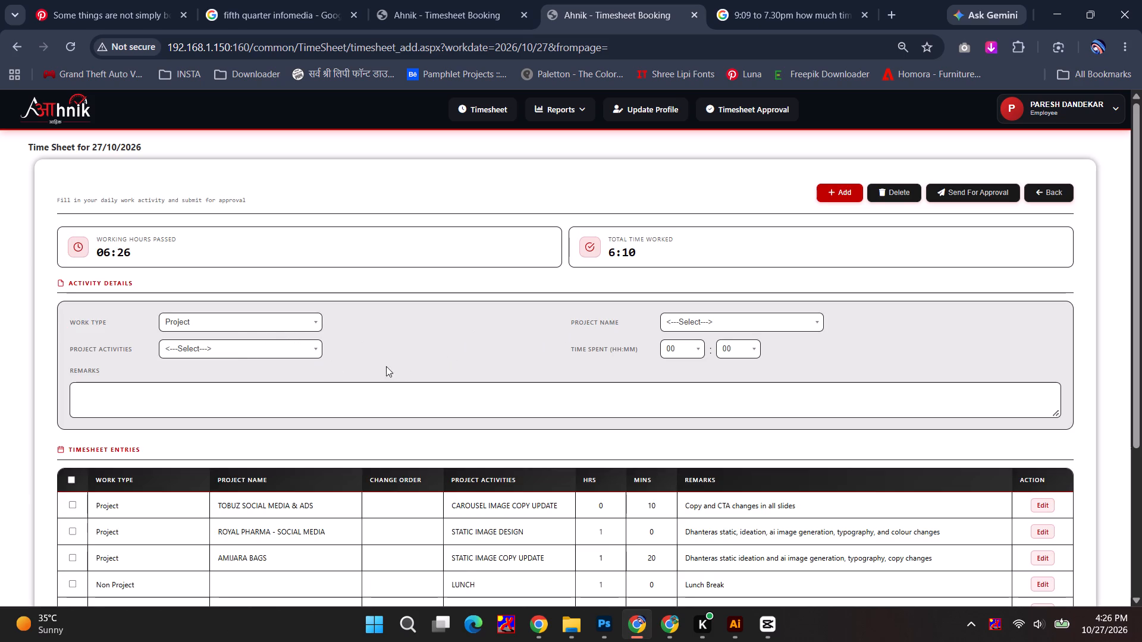
Compare the 26 and 27 October time sheets and open the work type choices on the 26 October sheet.
click(482, 0)
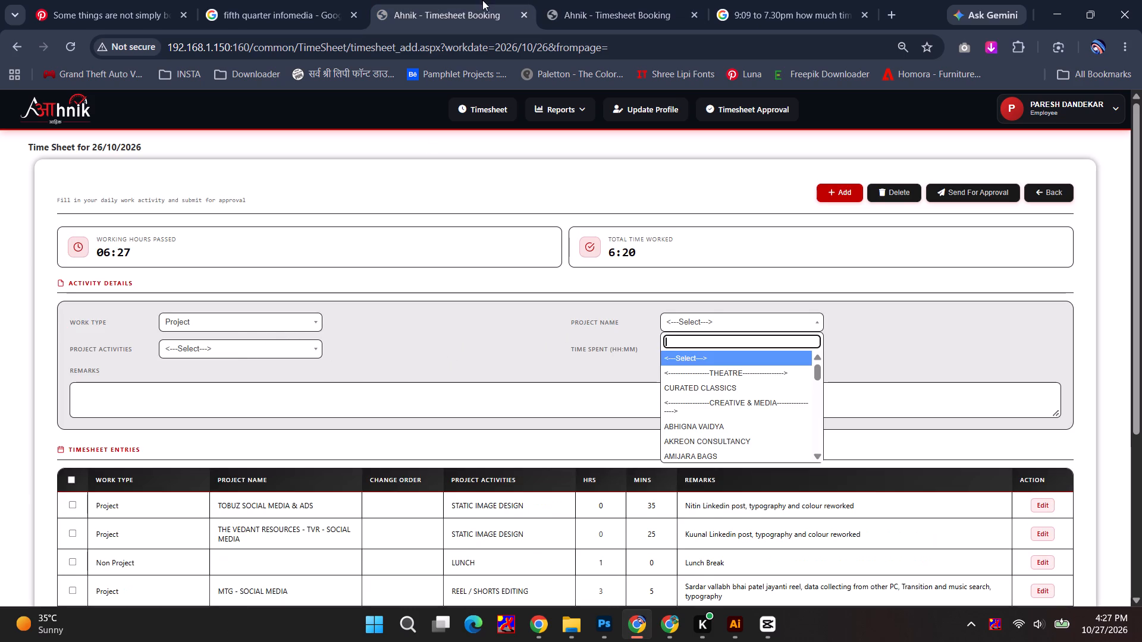
click(606, 0)
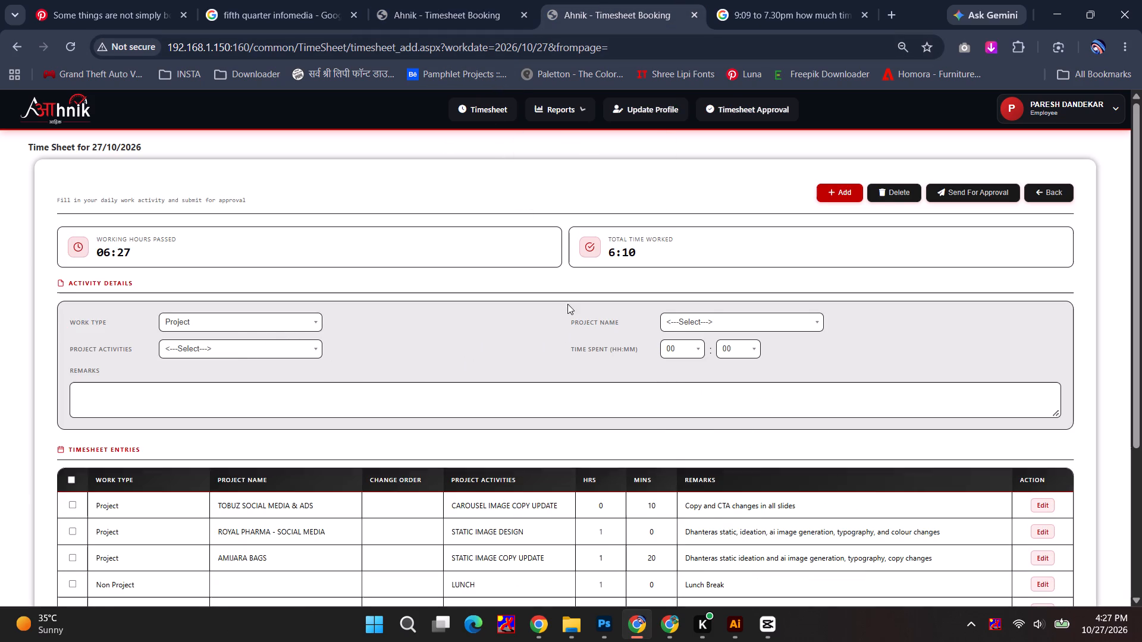
click(423, 4)
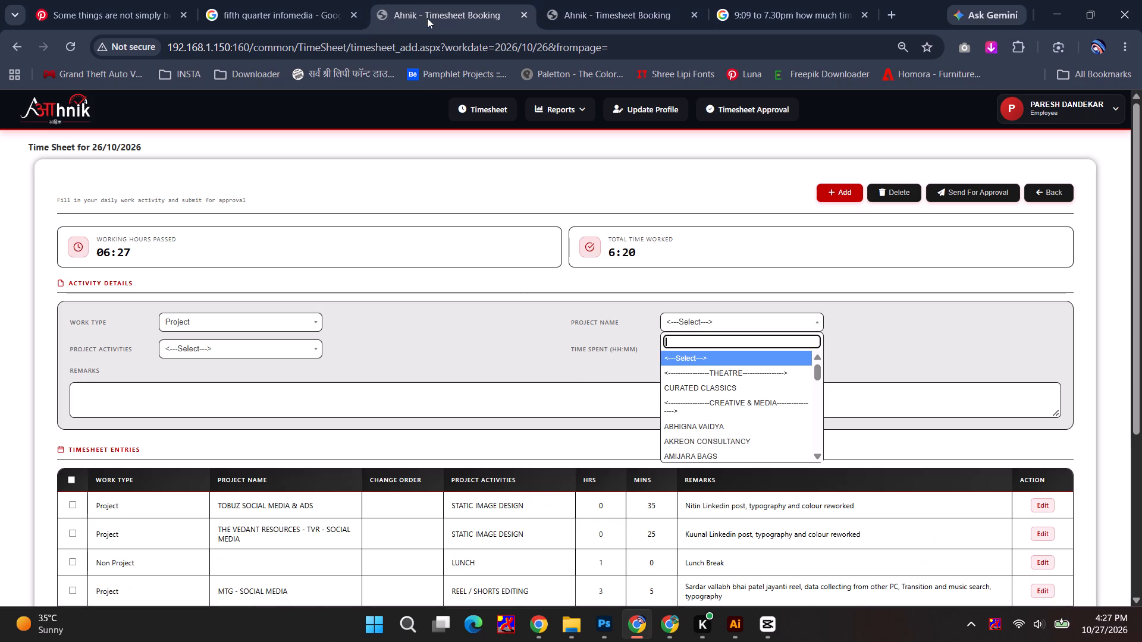
click(588, 0)
click(391, 0)
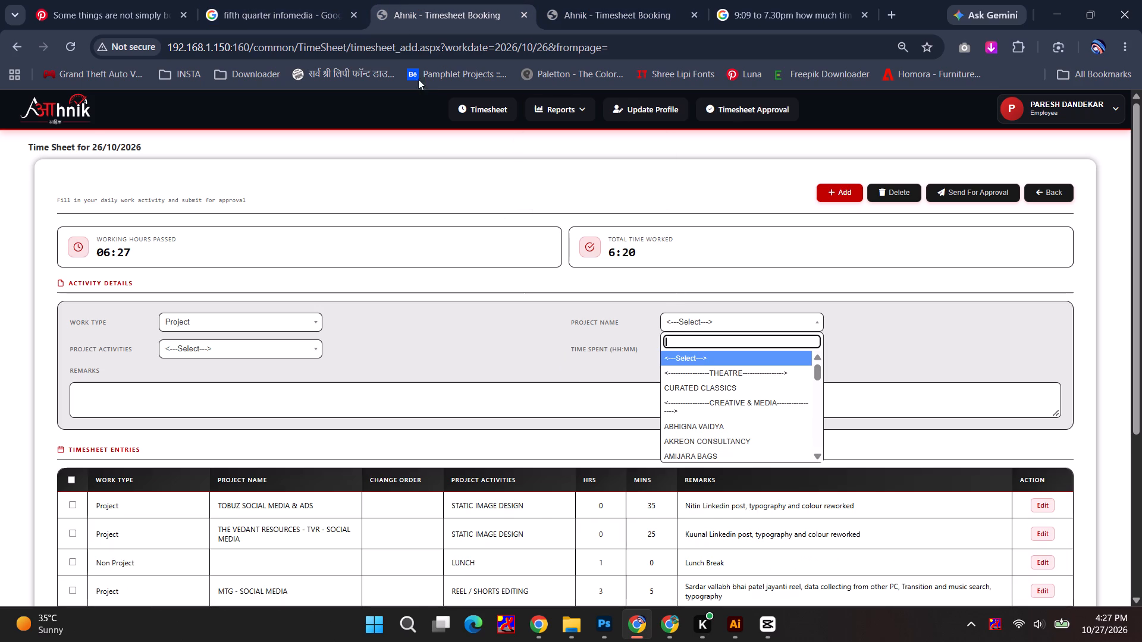
click(261, 325)
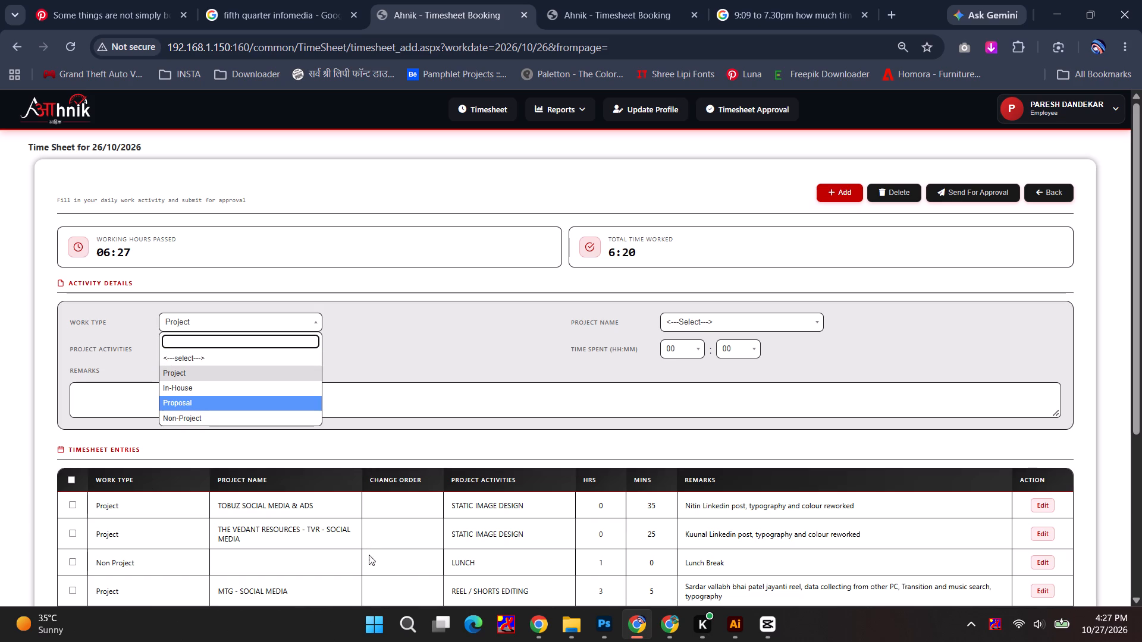
Switch to the Amijara Bags Janmashtami File Explorer window and open the Downloads folder.
click(572, 624)
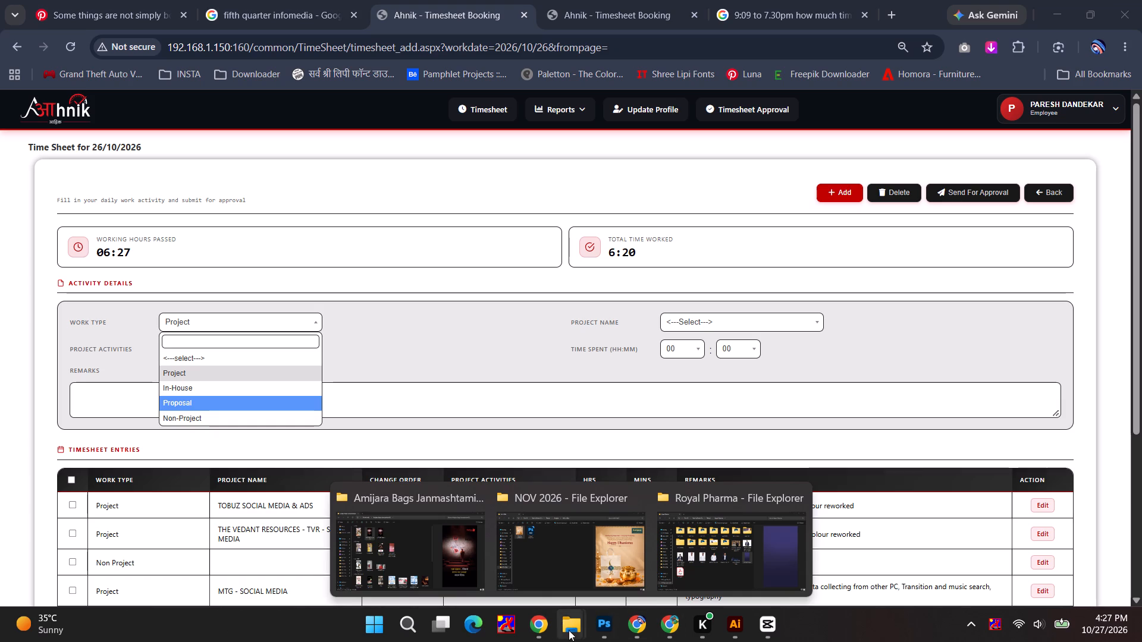
click(569, 630)
click(390, 530)
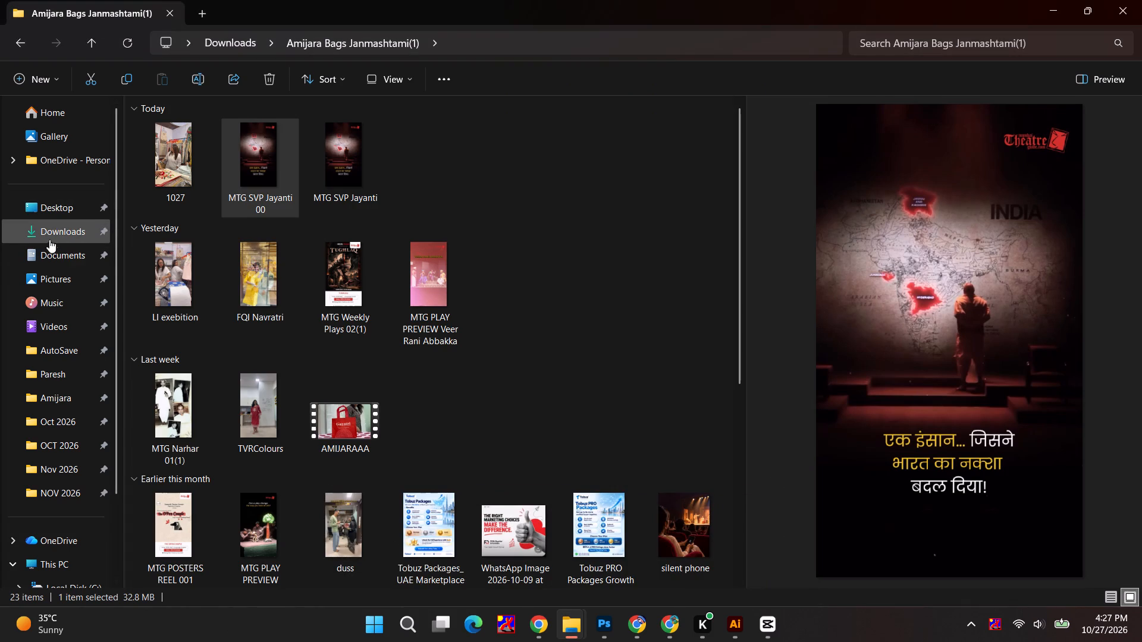
click(54, 230)
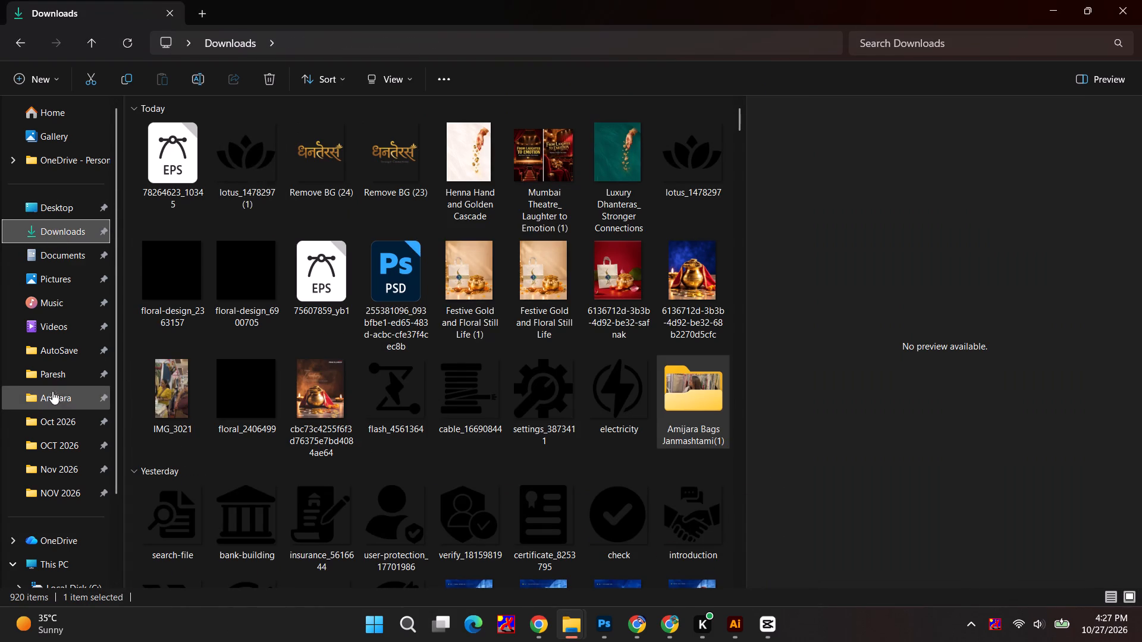
Open the Paresh folder in File Explorer.
click(55, 377)
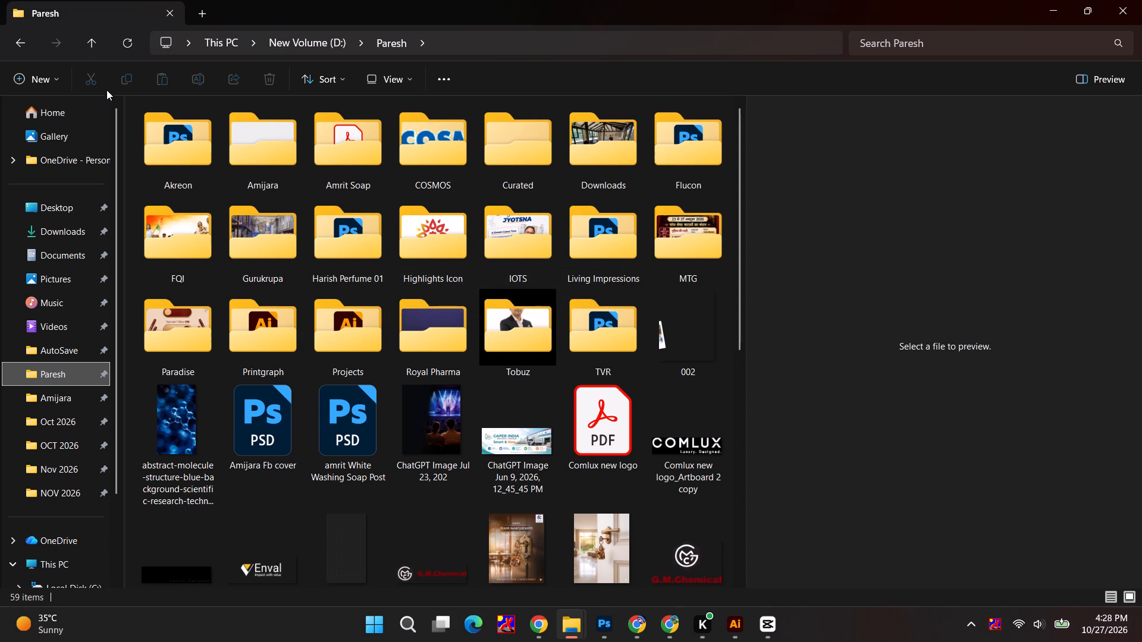
Switch to IP Messenger and read the colleague's received message about the fonts in the Dhanteras design.
click(993, 621)
click(454, 172)
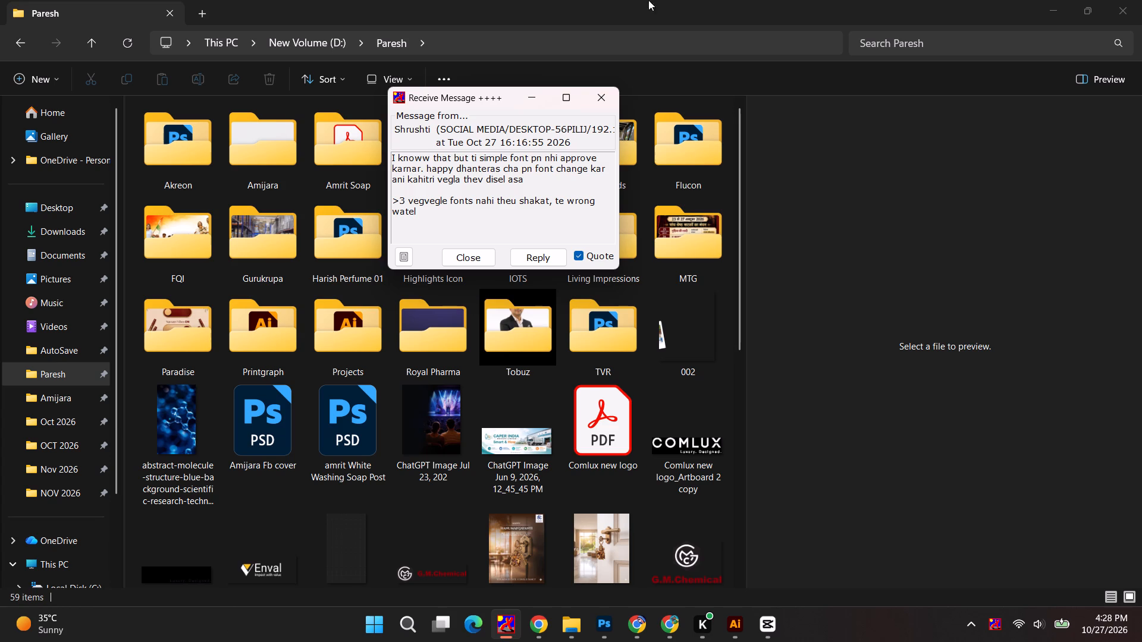
Switch to the Chrome window with the 26/10/2026 time sheet and close its open work type choices.
key(alt+Tab)
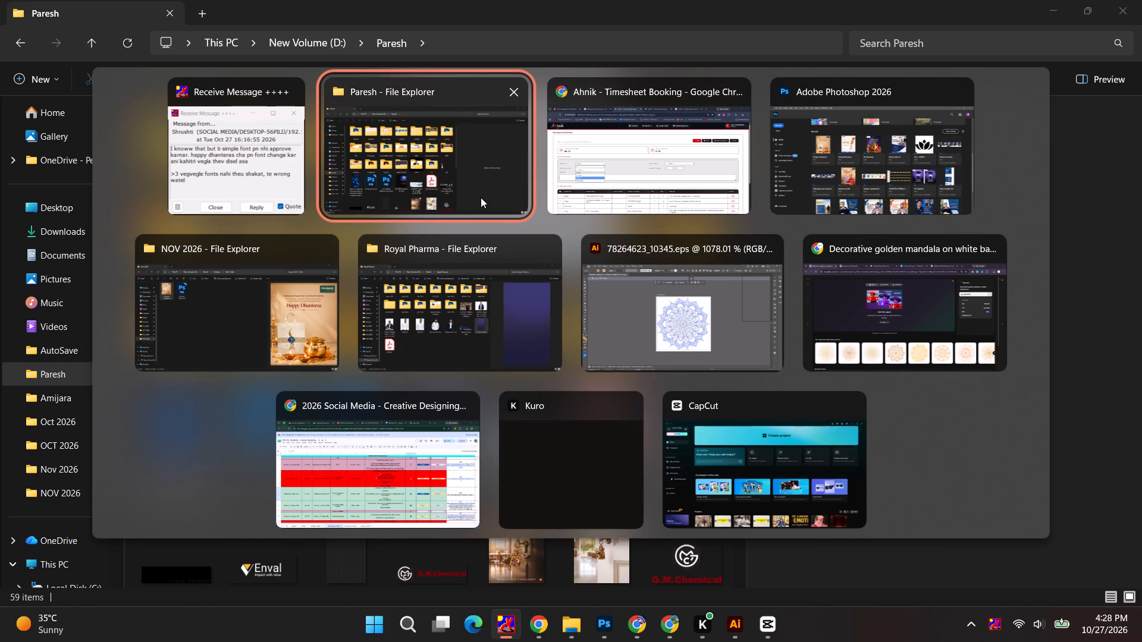
alt+click(601, 174)
key(Escape)
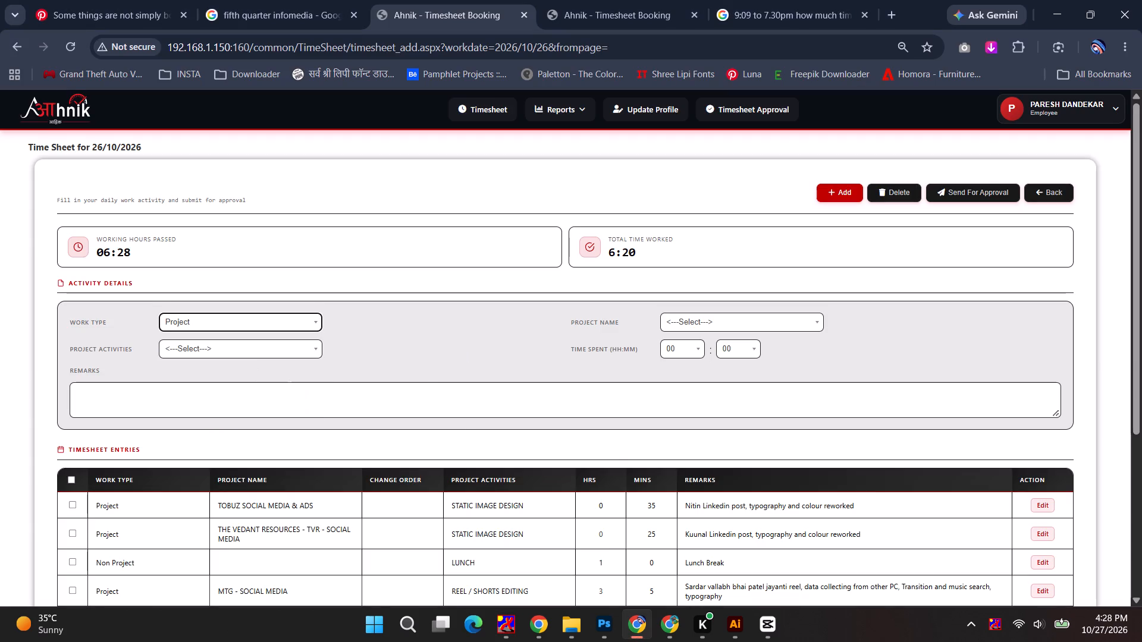
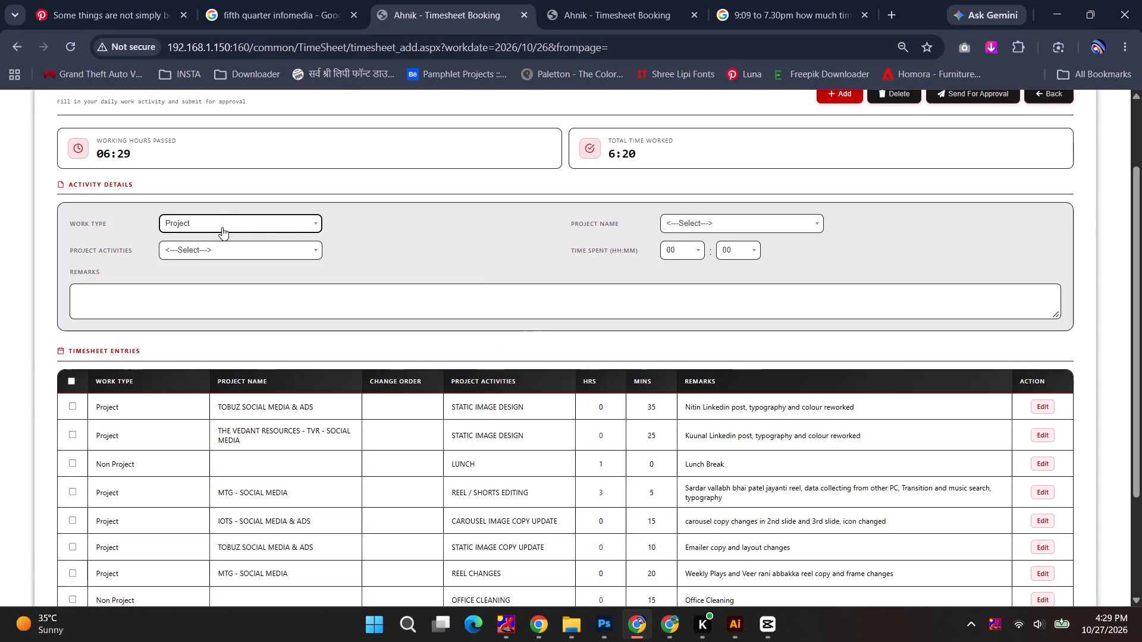
Set the new entry's work type to Non-Project on the 26 October time sheet.
scroll(233, 319, down, 1)
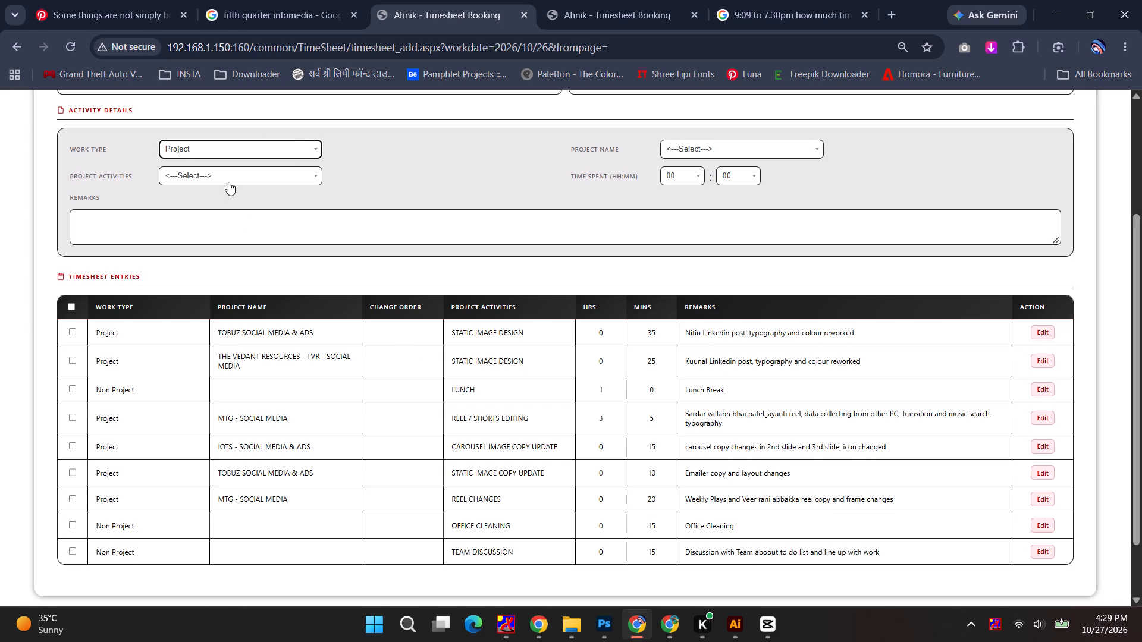
click(569, 0)
click(399, 0)
scroll(290, 330, up, 2)
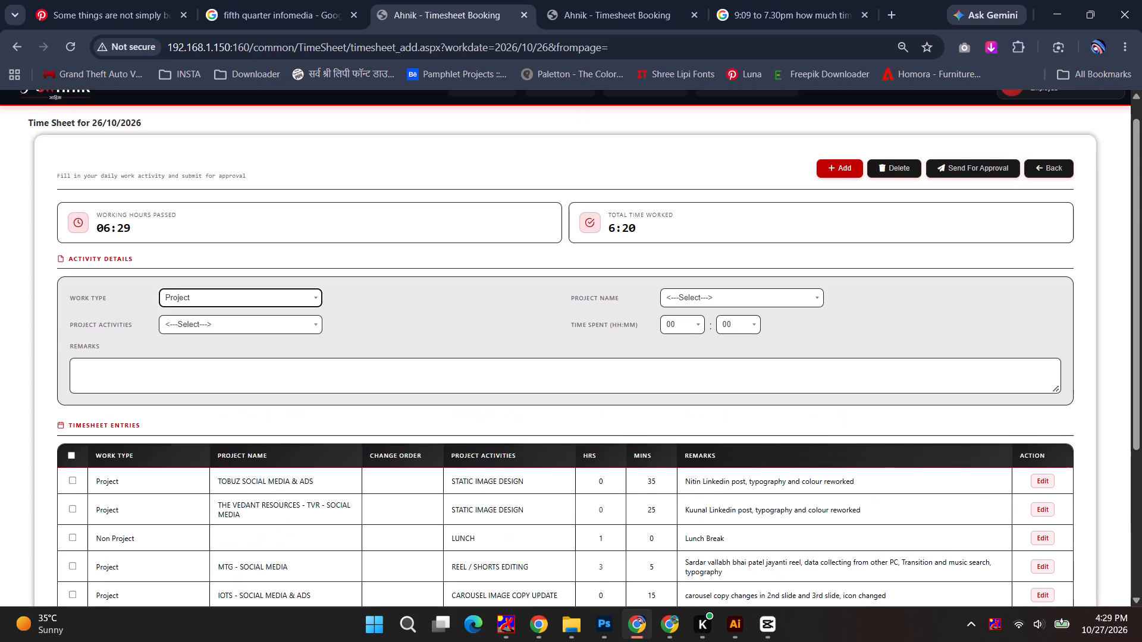
scroll(290, 330, down, 2)
click(221, 147)
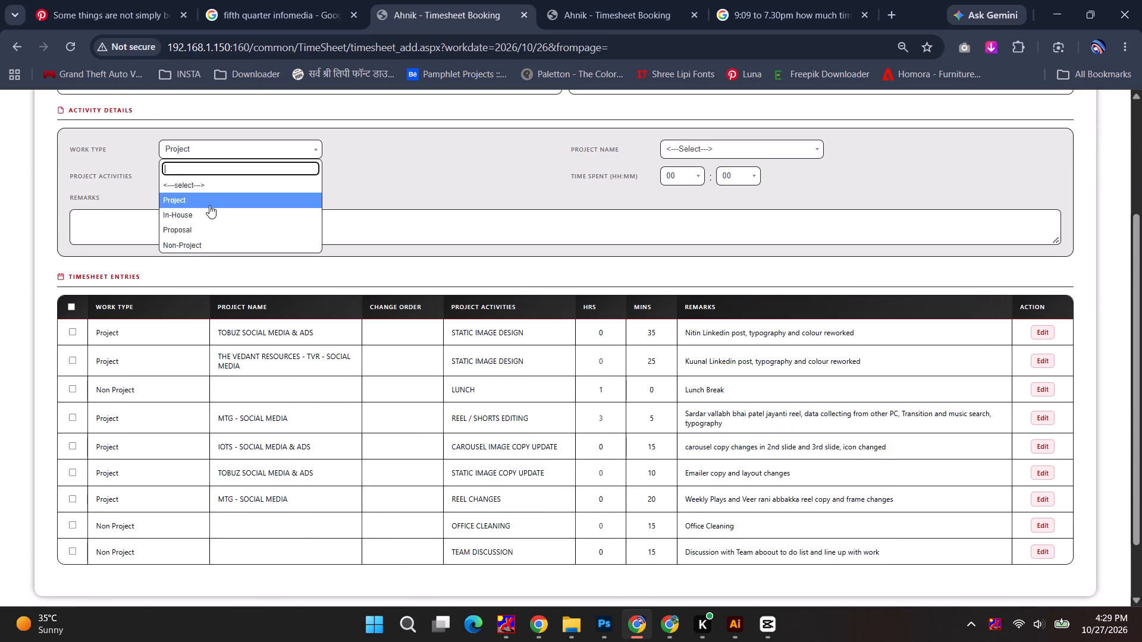
click(209, 204)
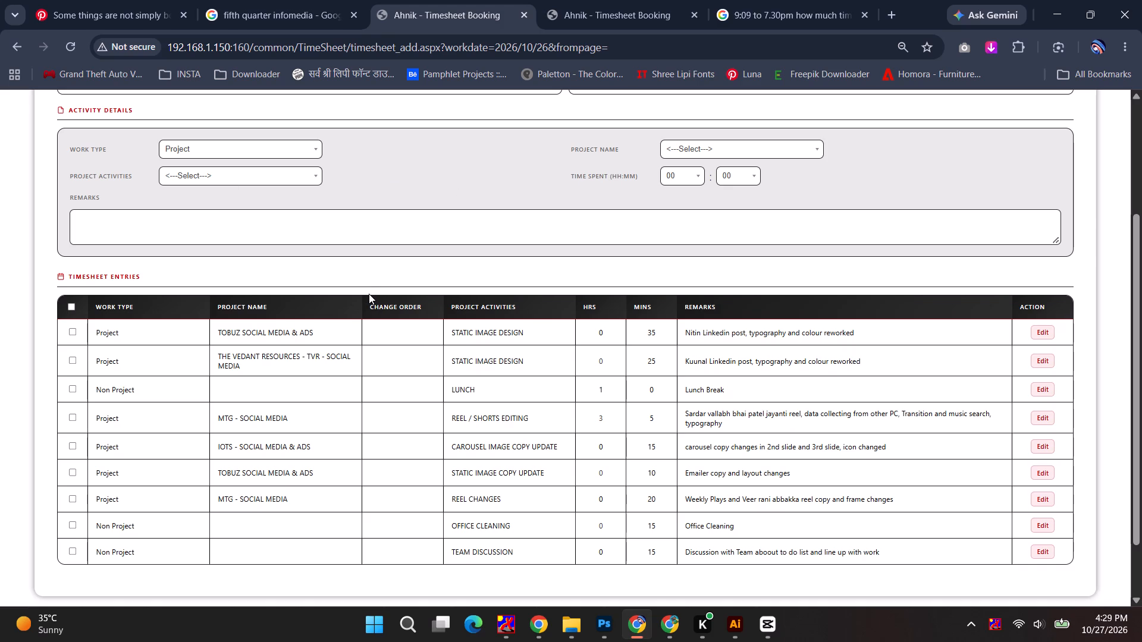
click(254, 151)
click(236, 246)
Add the non-project entry with activity BIO BREAK, 20 minutes and the remark "Bio Break".
click(673, 318)
click(685, 320)
click(683, 352)
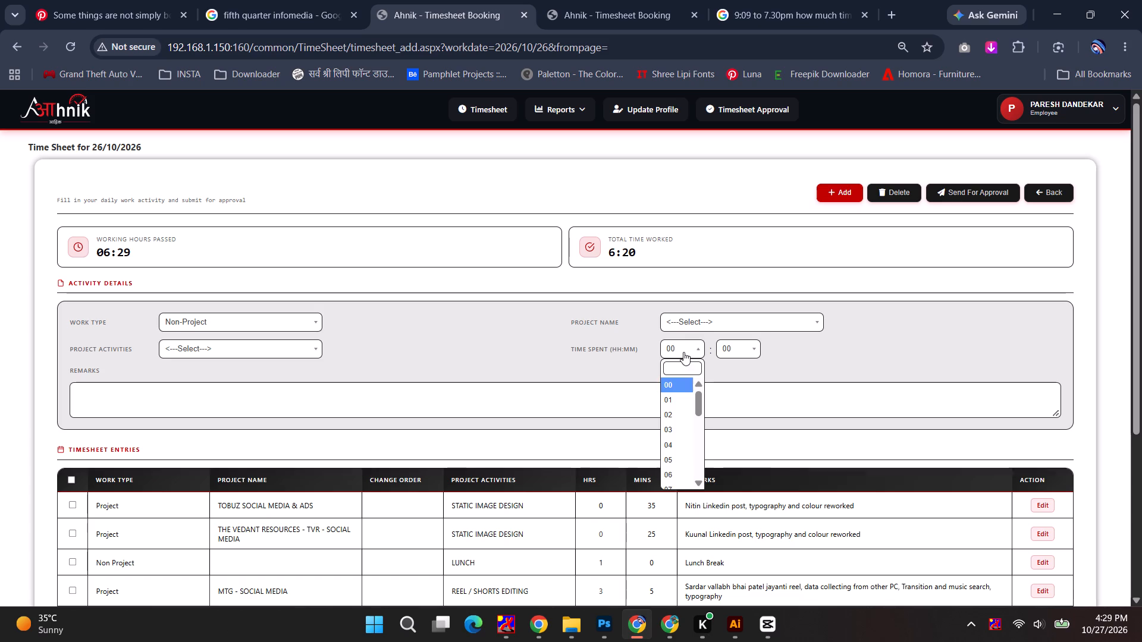
click(263, 355)
text(bio)
key(Return)
click(731, 350)
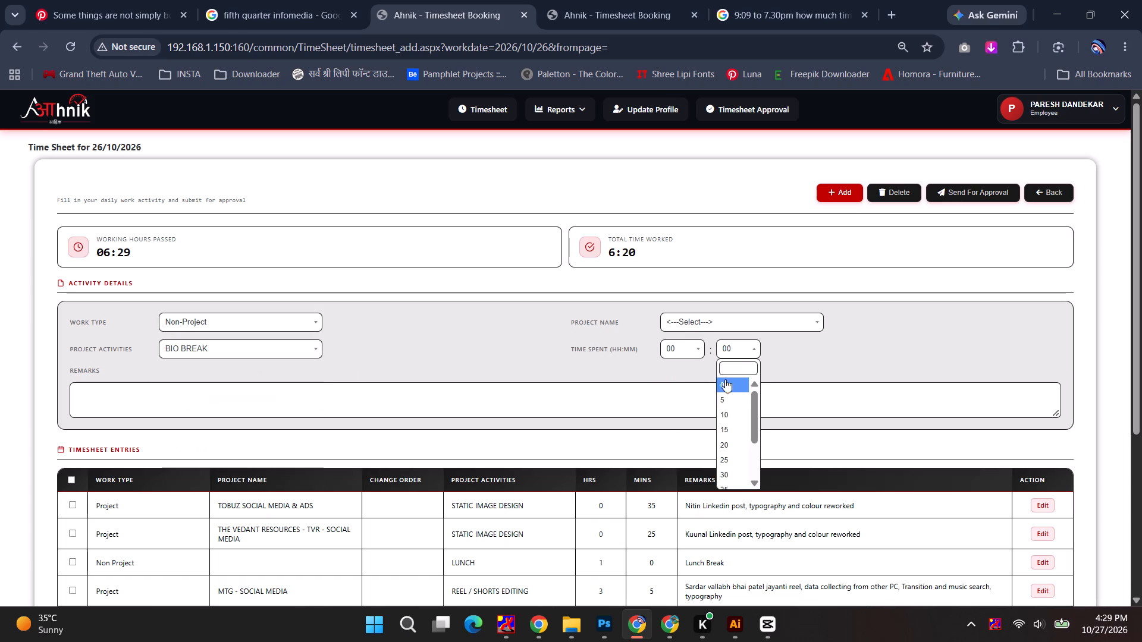
click(735, 449)
click(459, 399)
text(Bio Break)
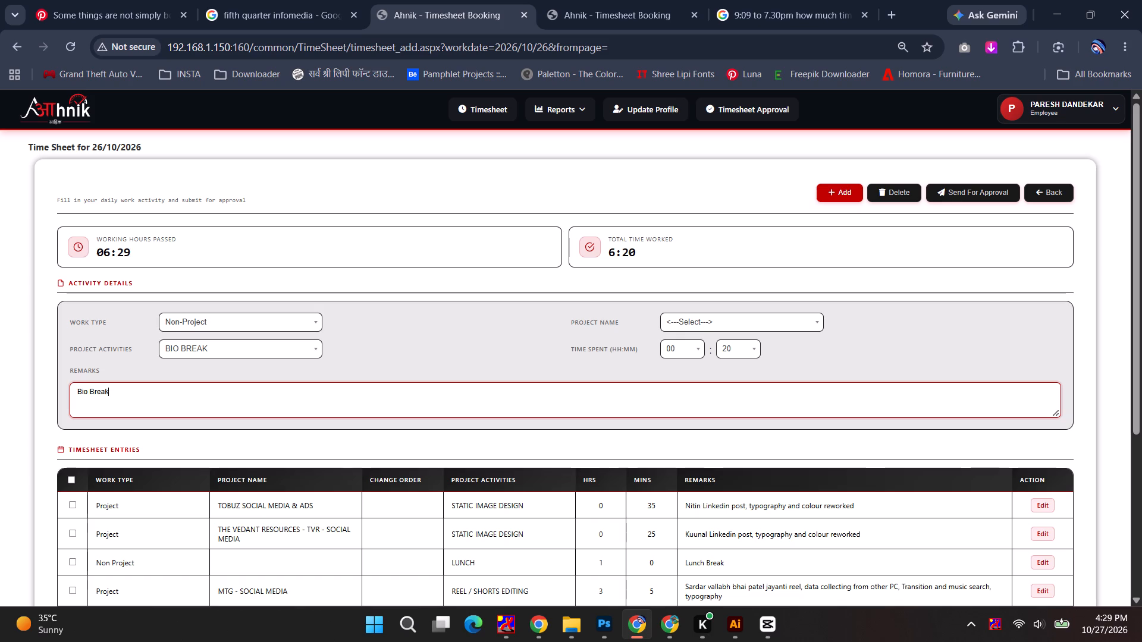
click(845, 194)
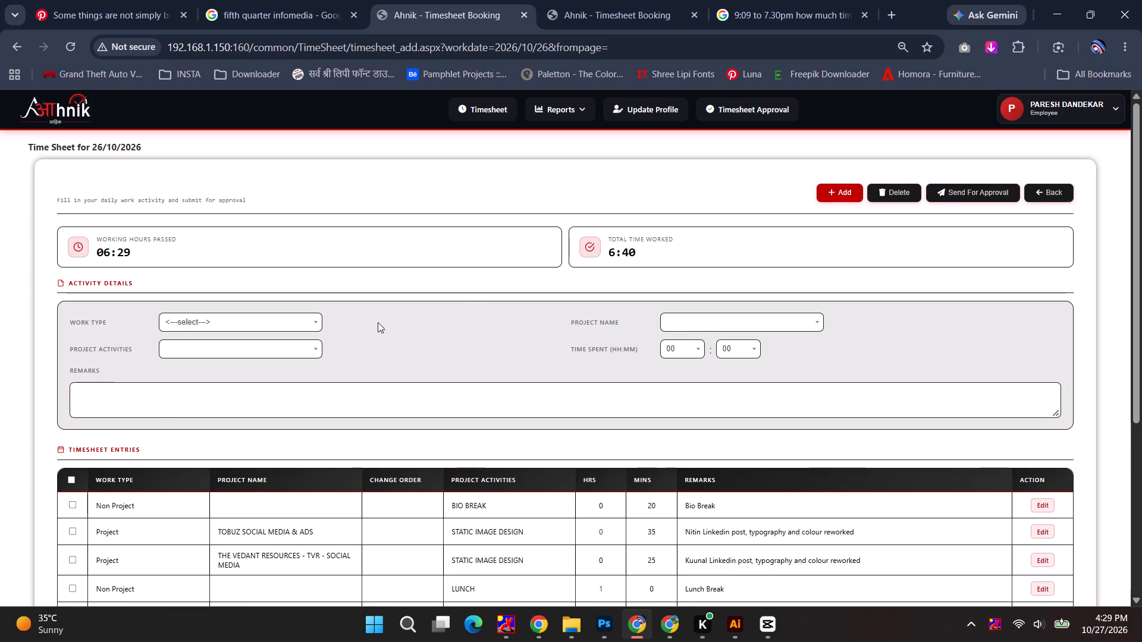
Start a new Project entry with activity CAROUSEL DESIGN for the project TOBUZ SOCIAL MEDIA & ADS.
click(300, 324)
click(267, 375)
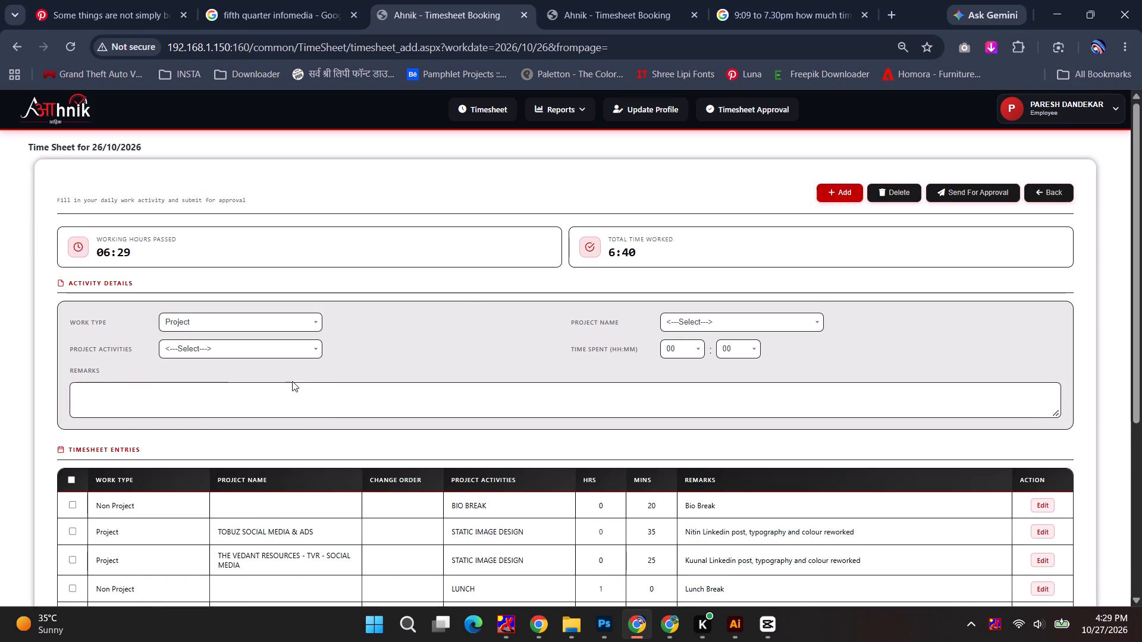
scroll(293, 381, down, 2)
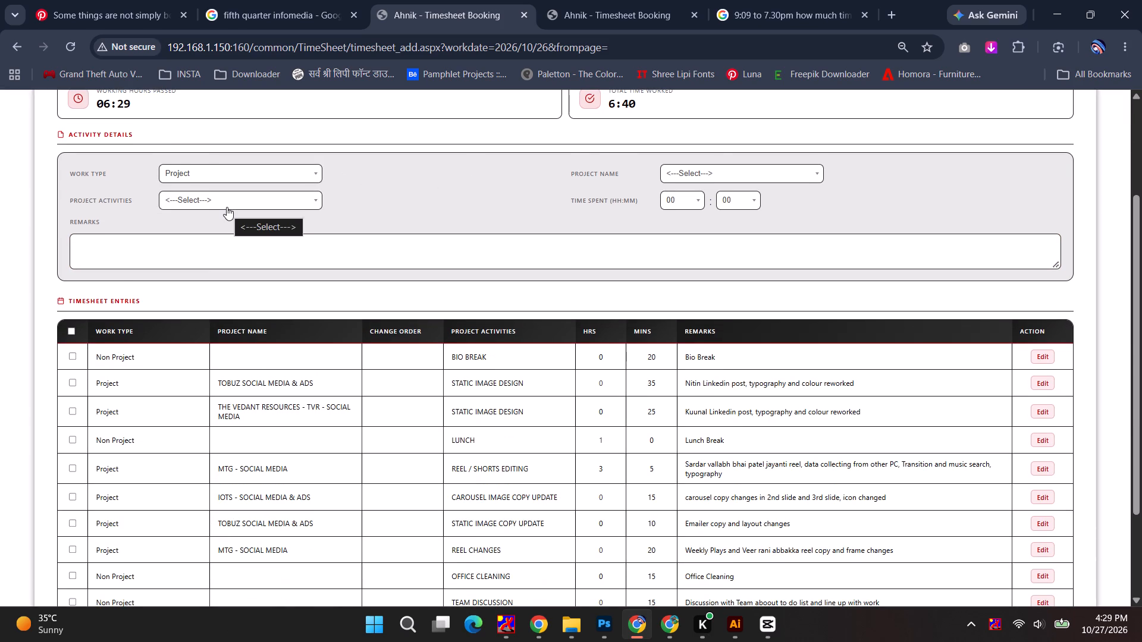
click(233, 197)
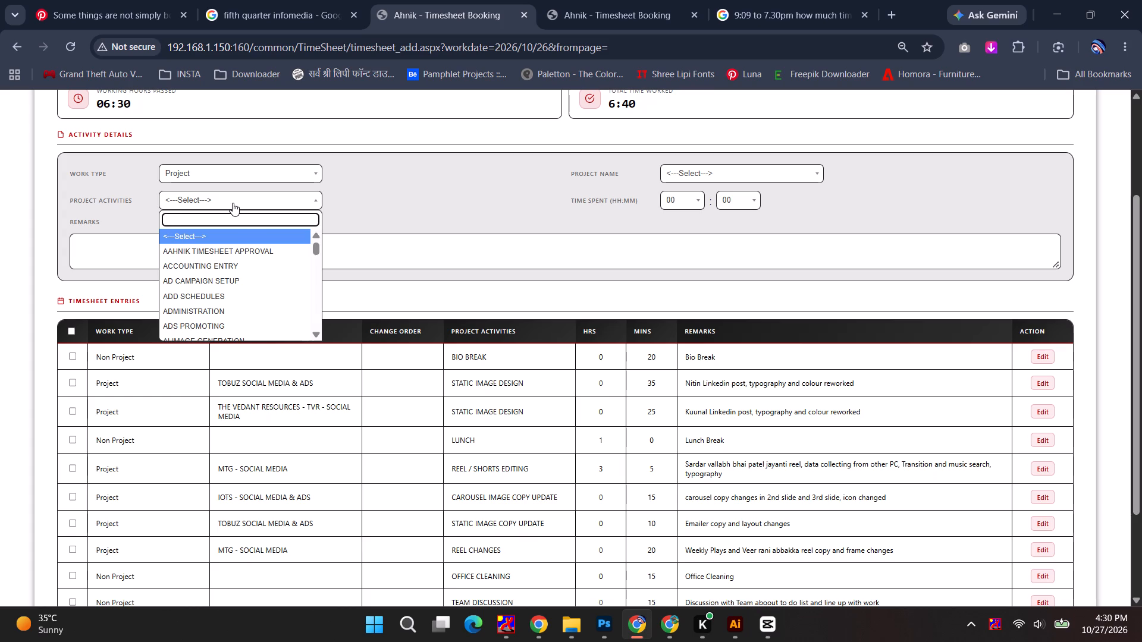
text(car)
key(Return)
scroll(233, 203, up, 1)
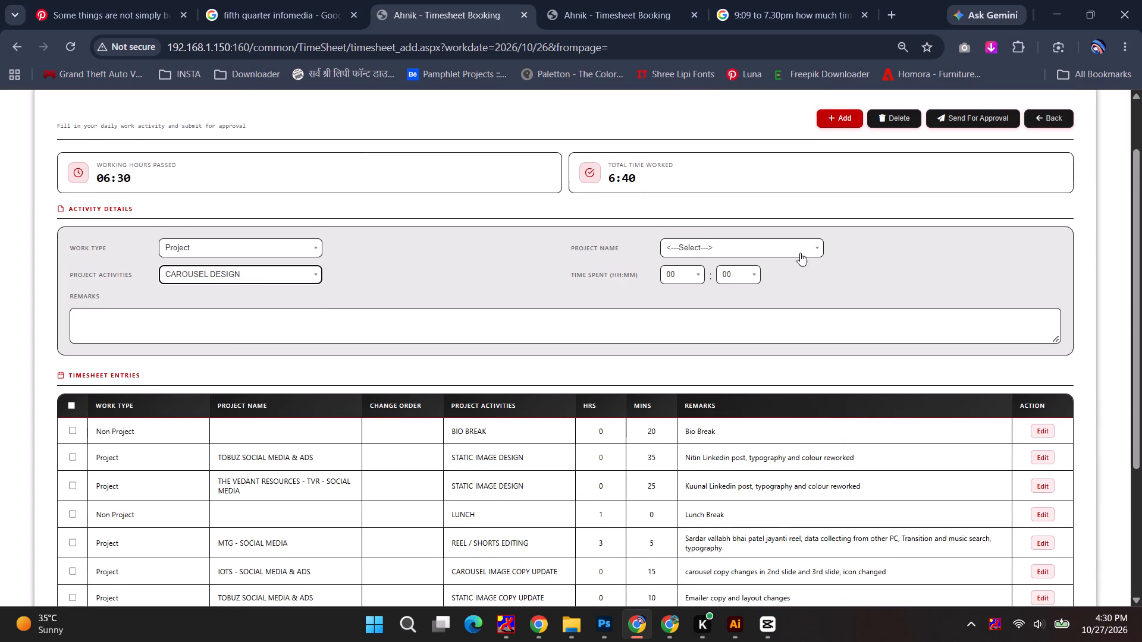
click(765, 258)
click(731, 255)
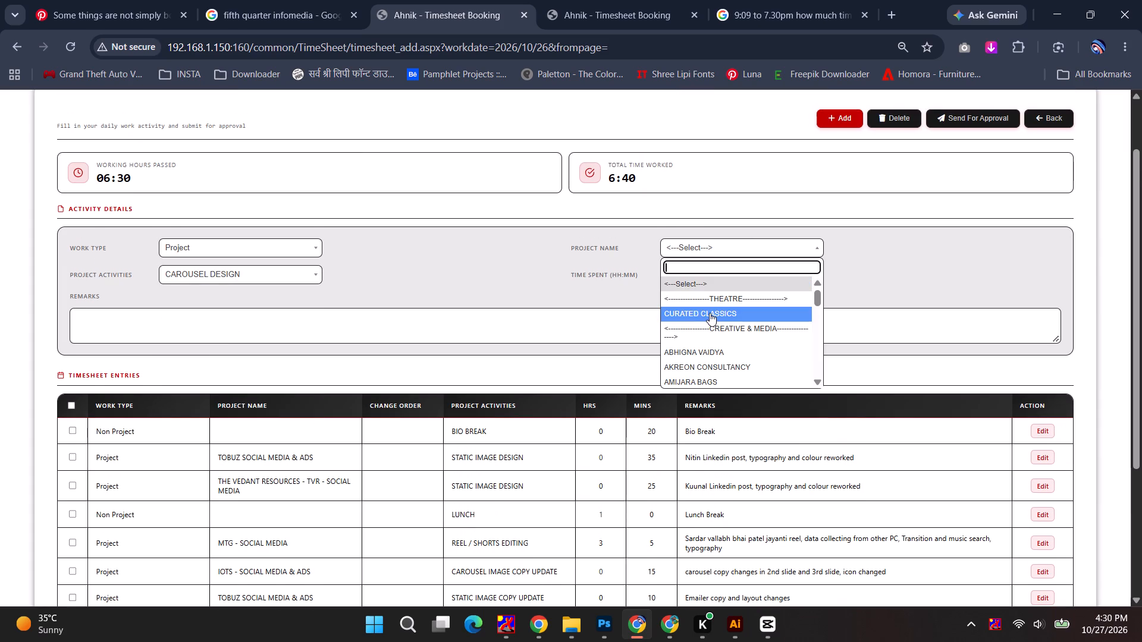
text(tobu)
key(Return)
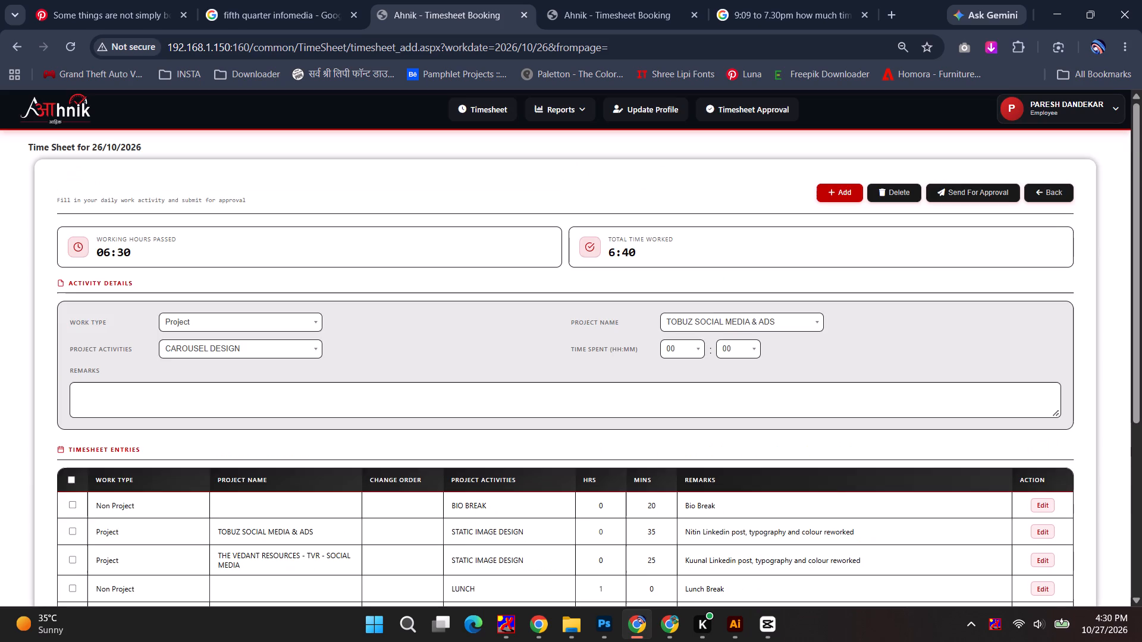
click(581, 413)
text(6 slide)
key(space)
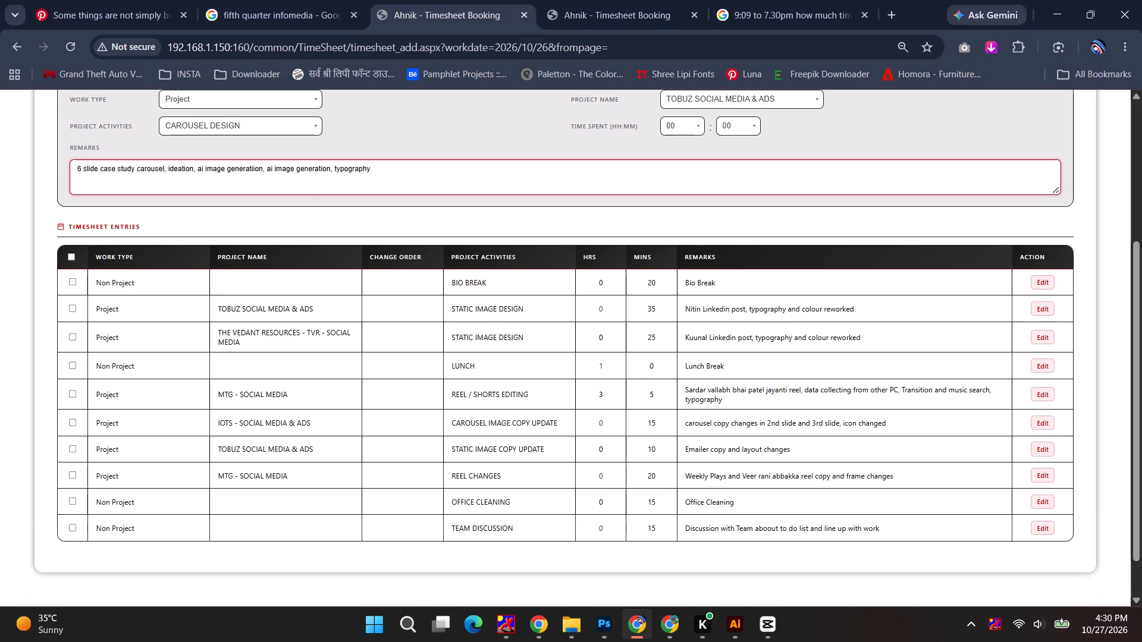
text(. change)
key(BackSpace)
key(BackSpace)
key(BackSpace)
key(BackSpace)
key(BackSpace)
key(BackSpace)
key(BackSpace)
Set the carousel entry's time spent to 03:40 and add it to the 26 October sheet.
click(687, 123)
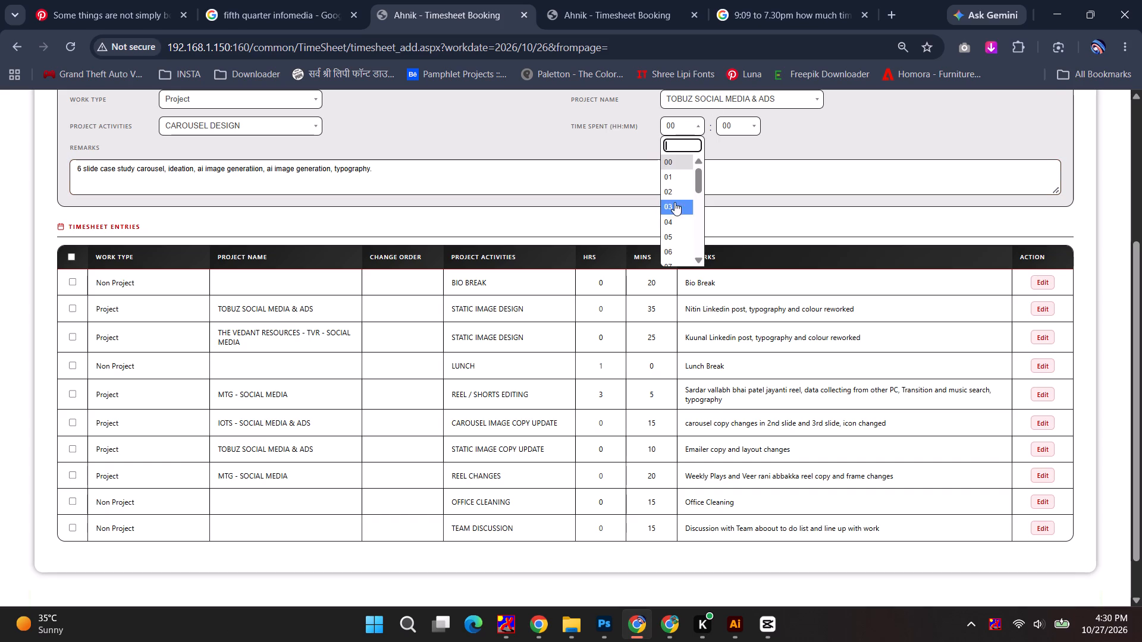
drag(674, 219, 675, 211)
click(734, 125)
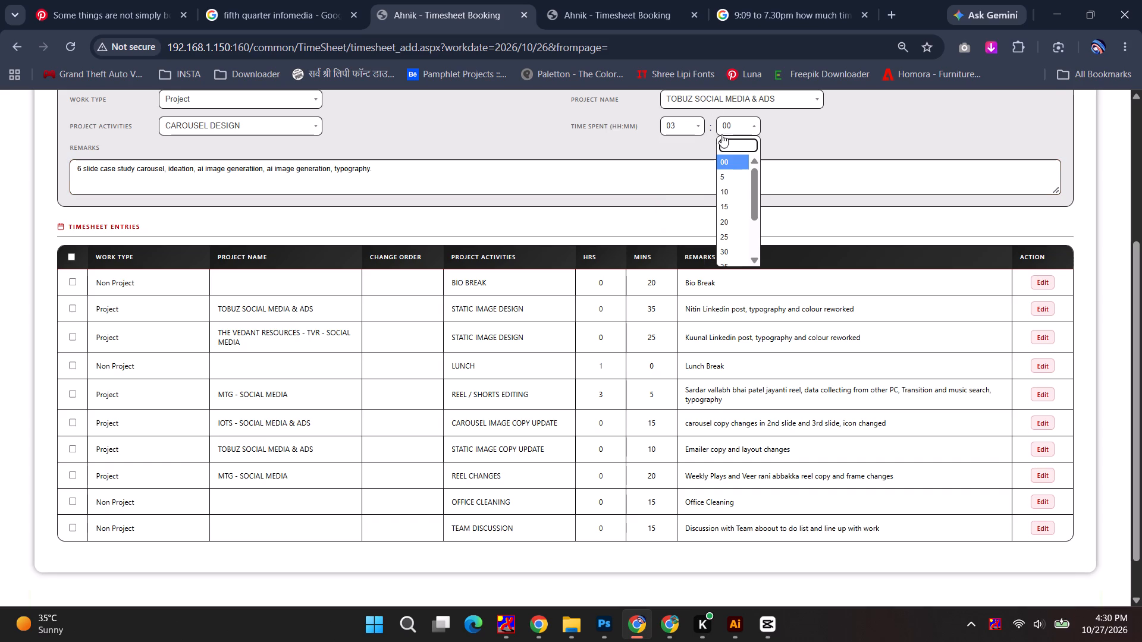
scroll(728, 224, down, 1)
click(729, 216)
scroll(758, 147, up, 1)
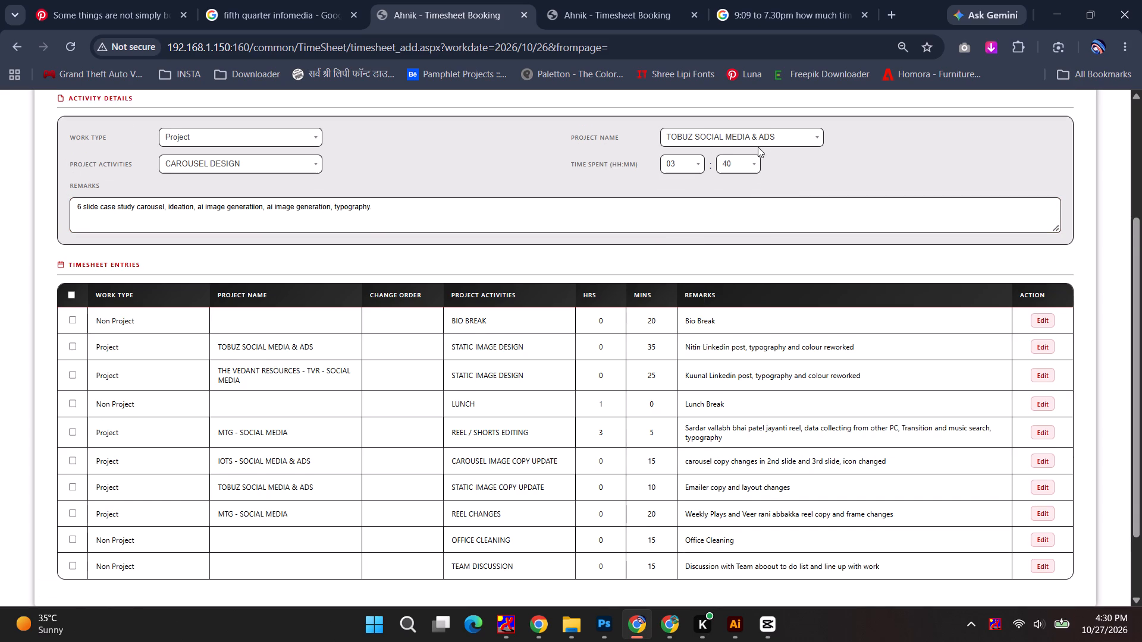
scroll(792, 166, up, 1)
click(831, 120)
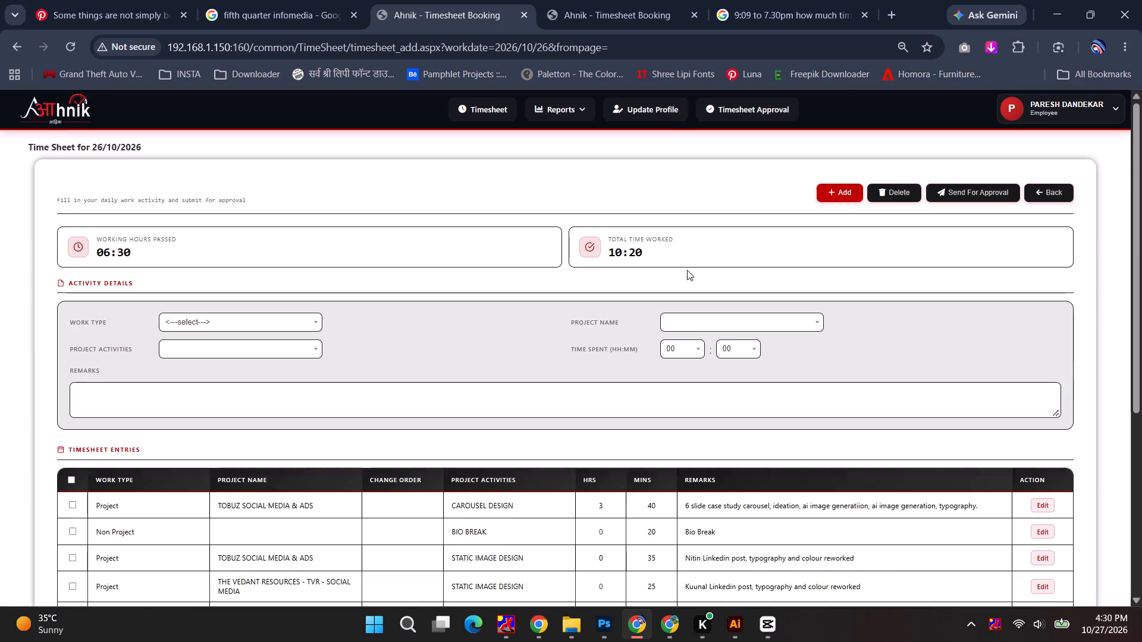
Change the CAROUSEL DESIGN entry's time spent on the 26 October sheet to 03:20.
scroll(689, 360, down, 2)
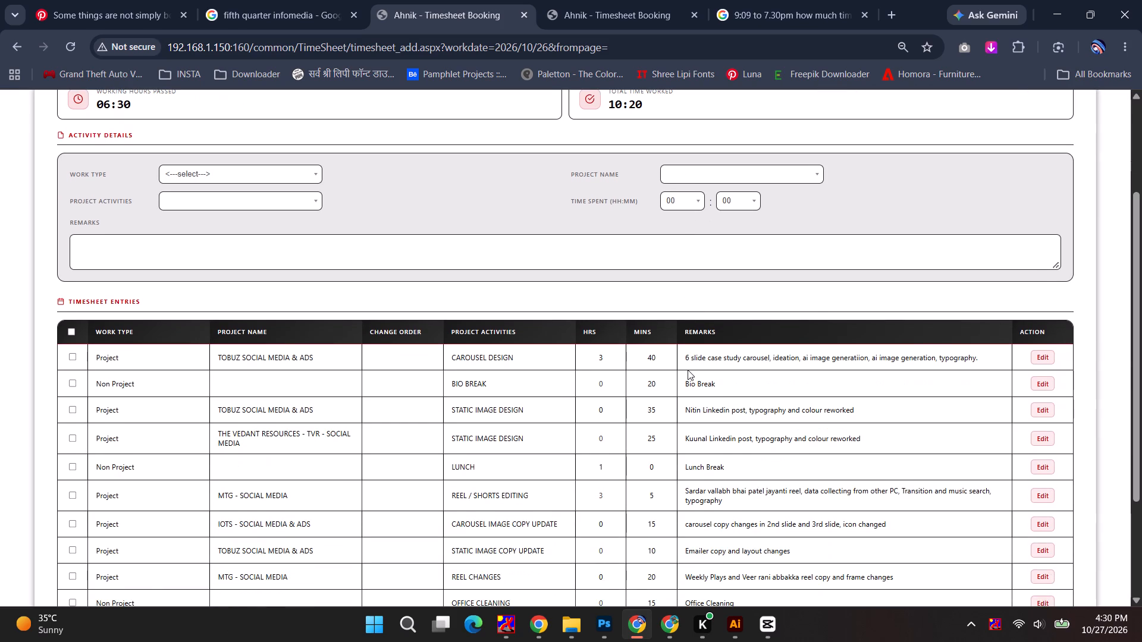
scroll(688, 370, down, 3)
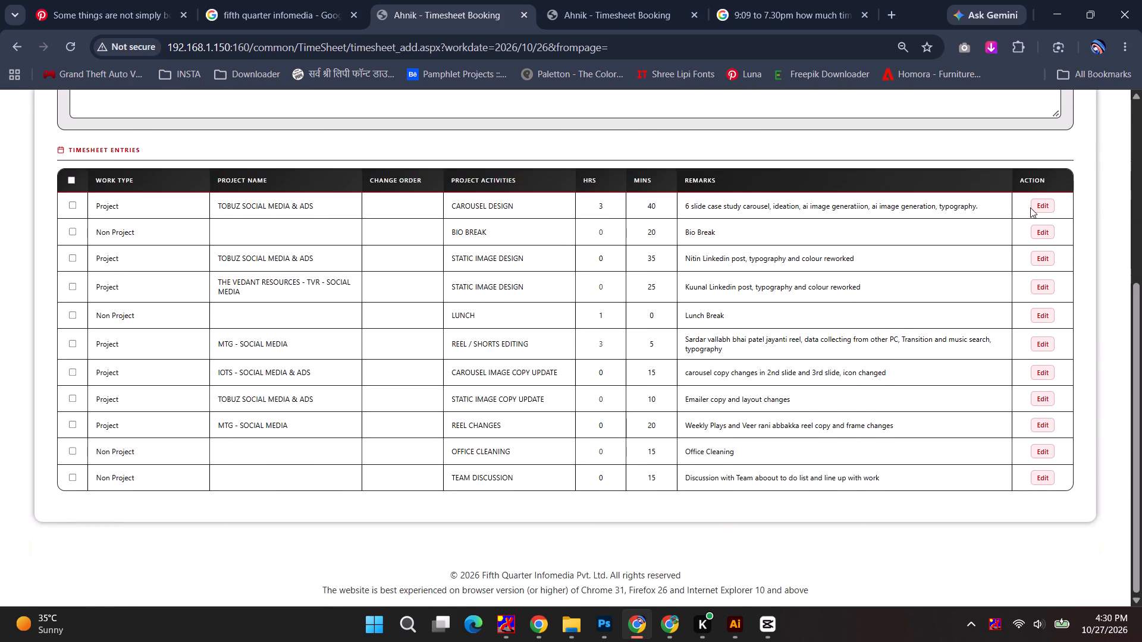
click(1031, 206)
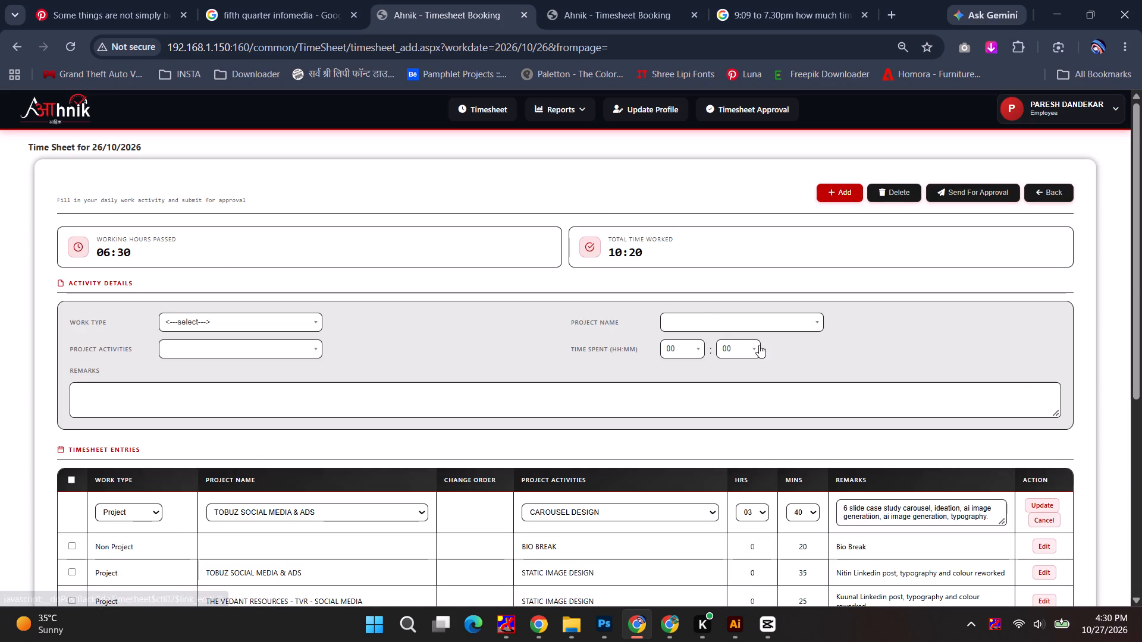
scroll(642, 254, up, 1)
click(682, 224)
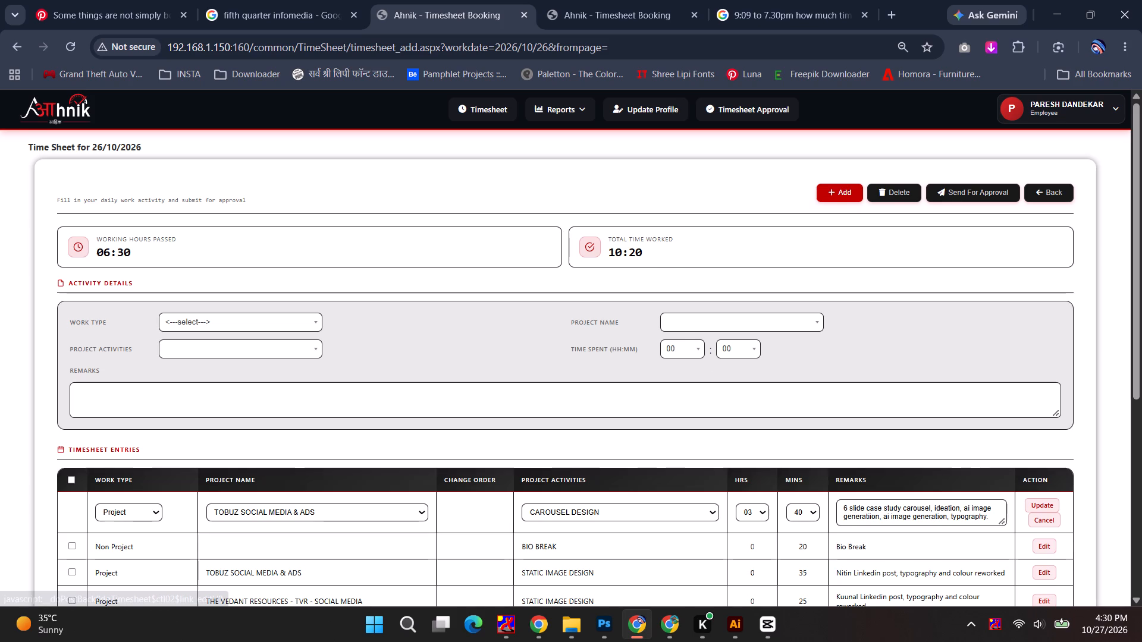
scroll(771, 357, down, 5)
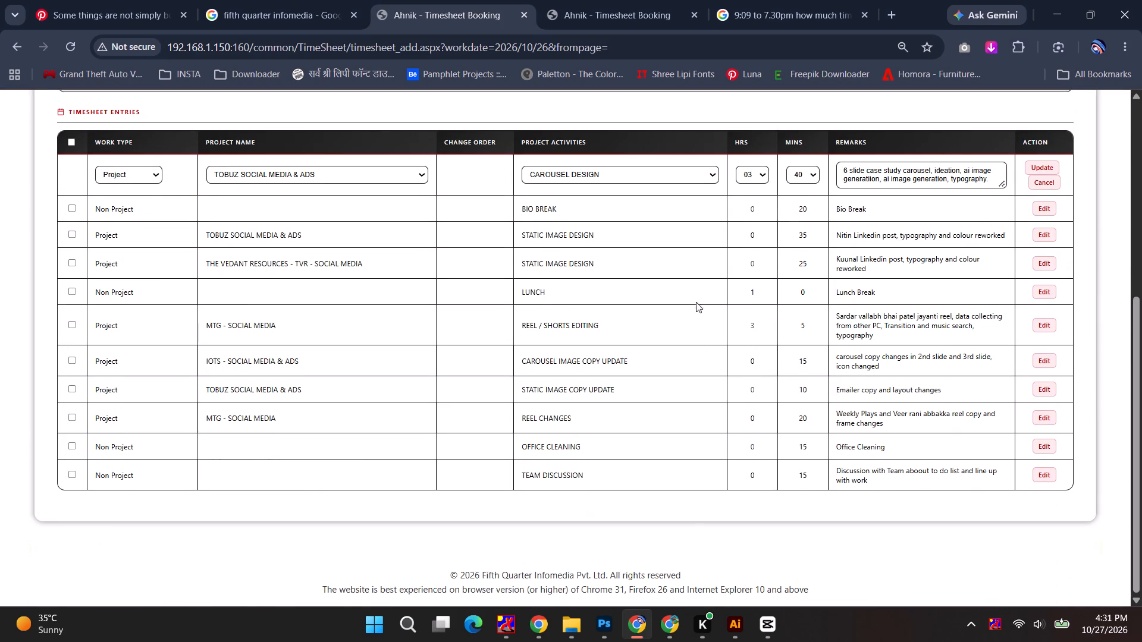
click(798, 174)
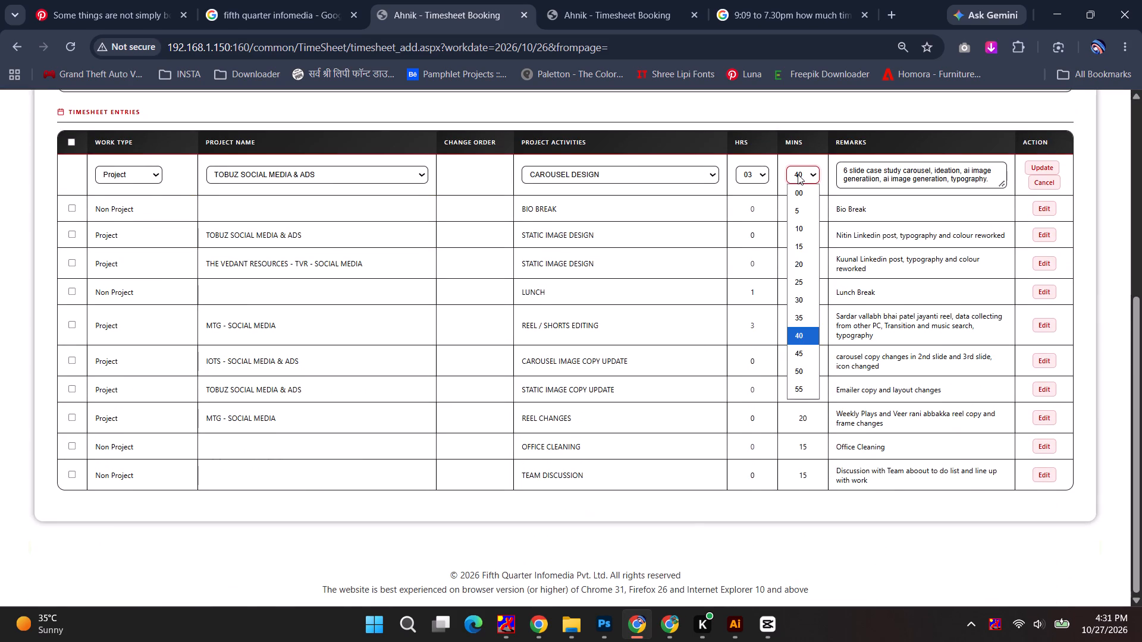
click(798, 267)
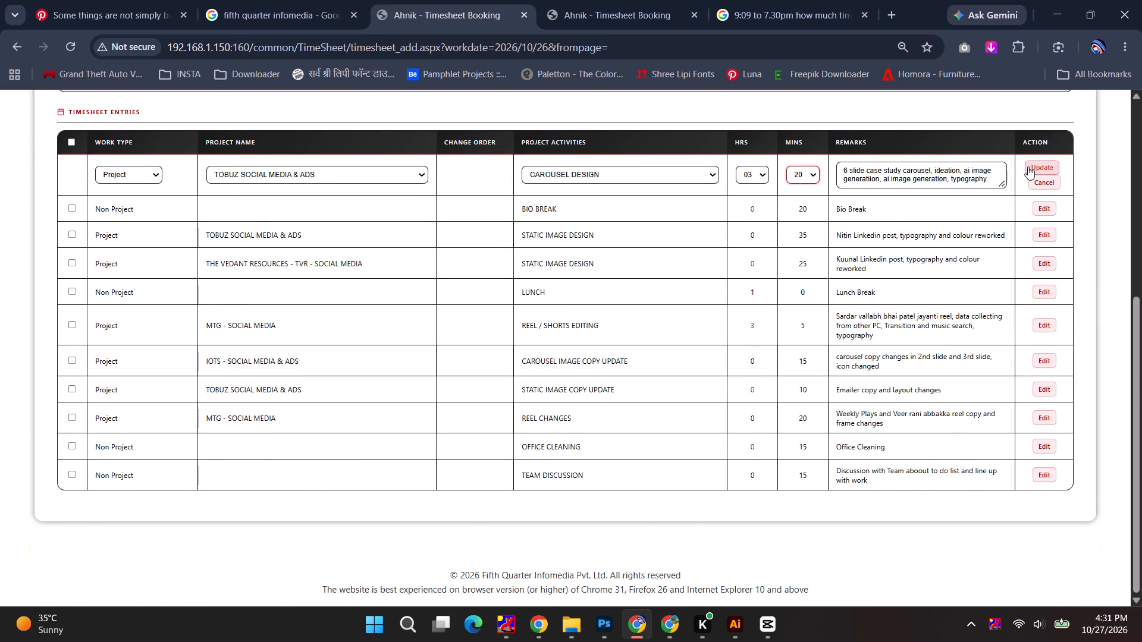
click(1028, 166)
Add a Non-Project TEA BREAK entry of 00:10 with the remarks "Tea Break" to the 26 October sheet.
scroll(620, 316, down, 2)
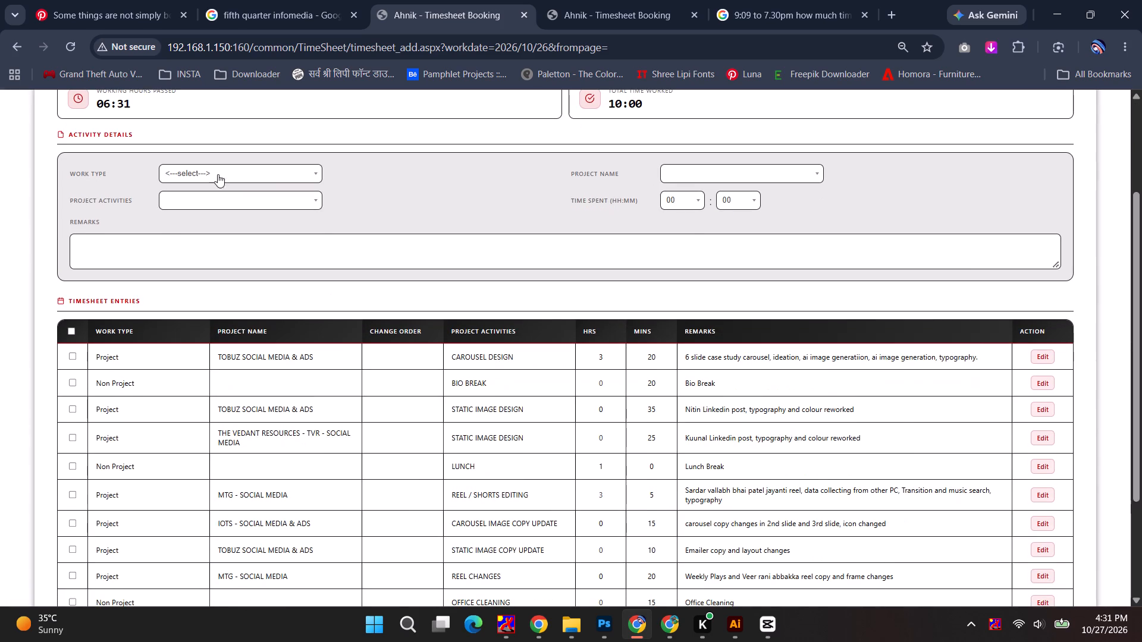
click(219, 171)
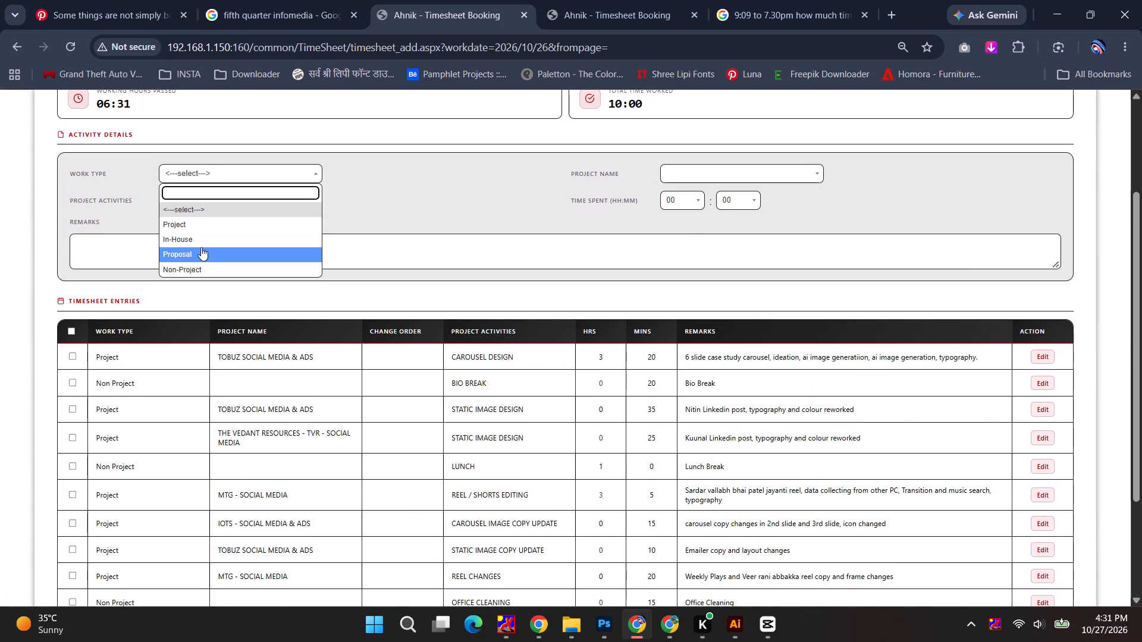
click(199, 270)
click(208, 353)
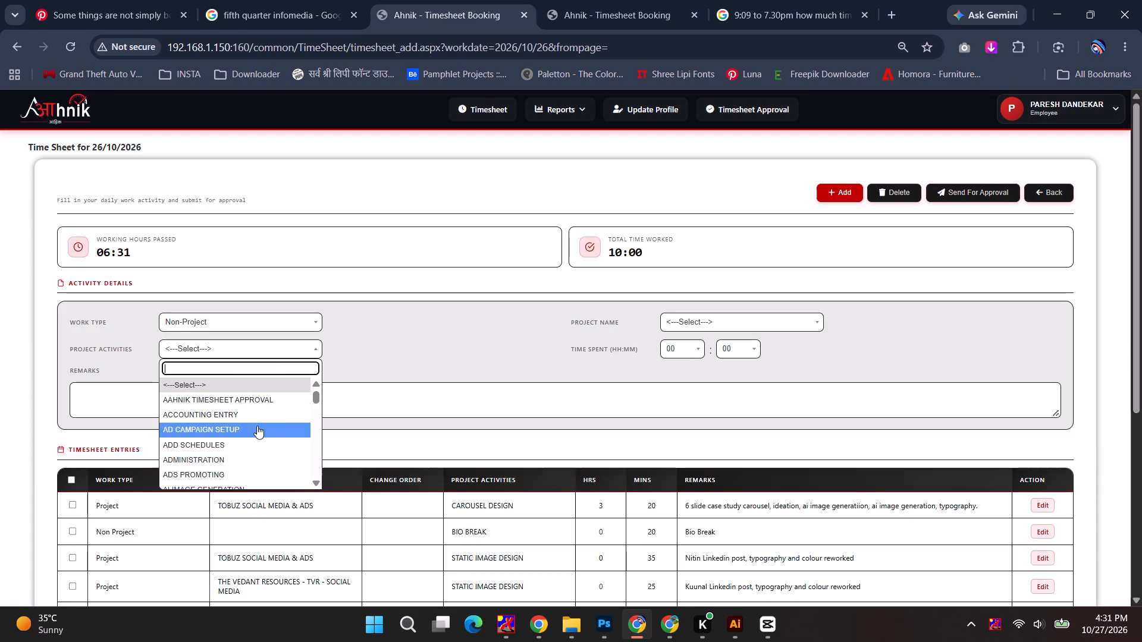
scroll(236, 474, down, 4)
scroll(290, 472, down, 2)
scroll(236, 473, down, 2)
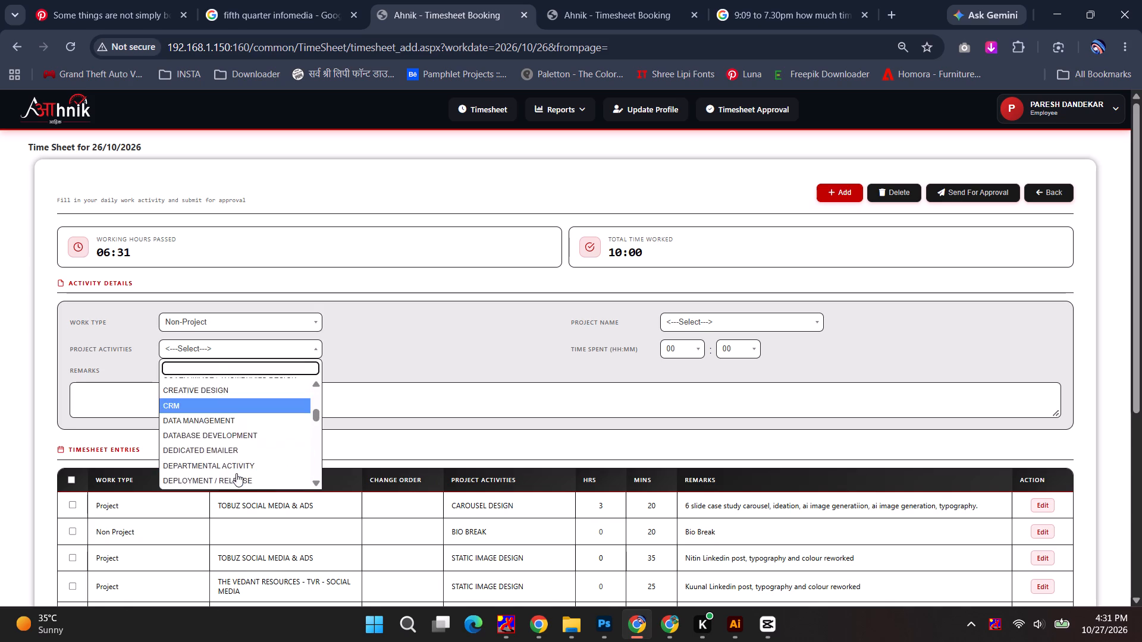
scroll(236, 473, down, 2)
text(tea)
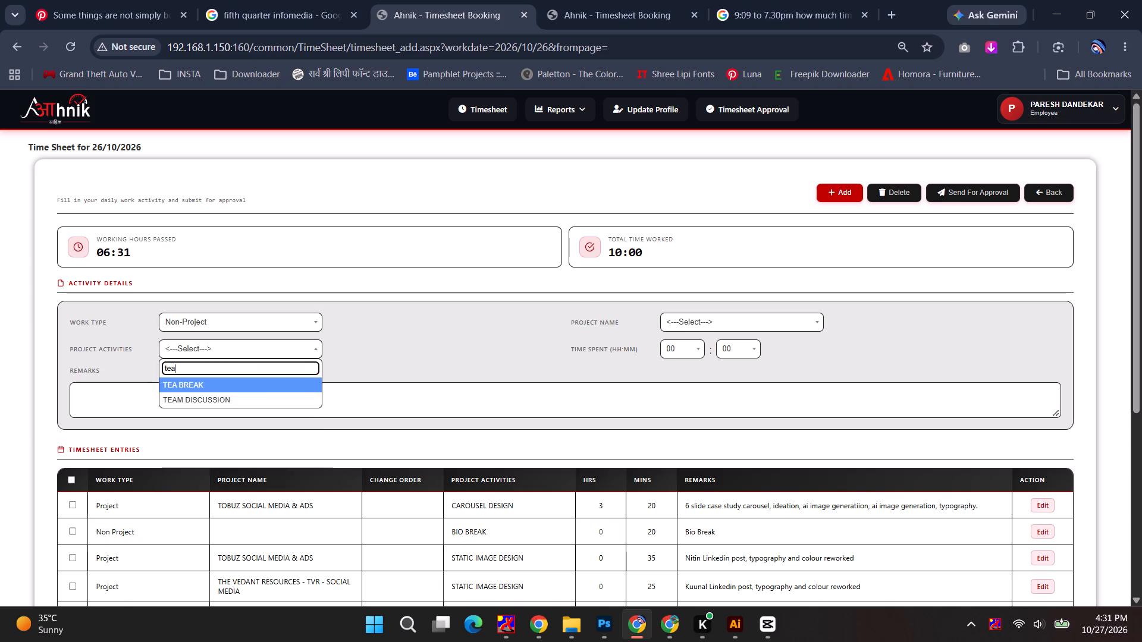
key(Return)
click(748, 350)
click(727, 415)
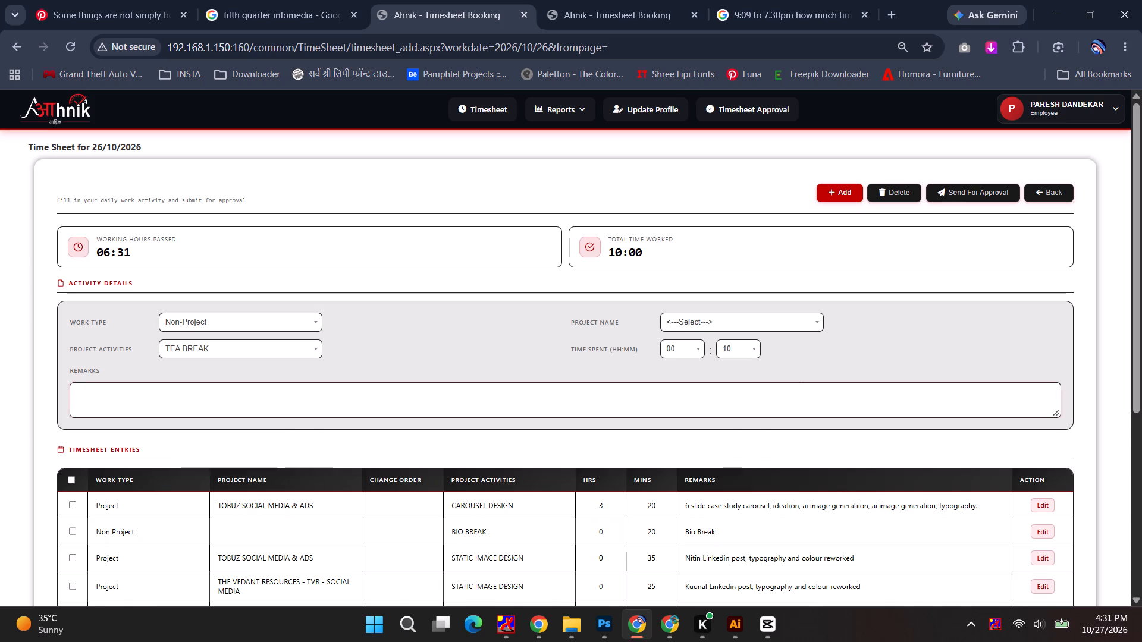
click(701, 396)
text(Tea Break)
click(831, 195)
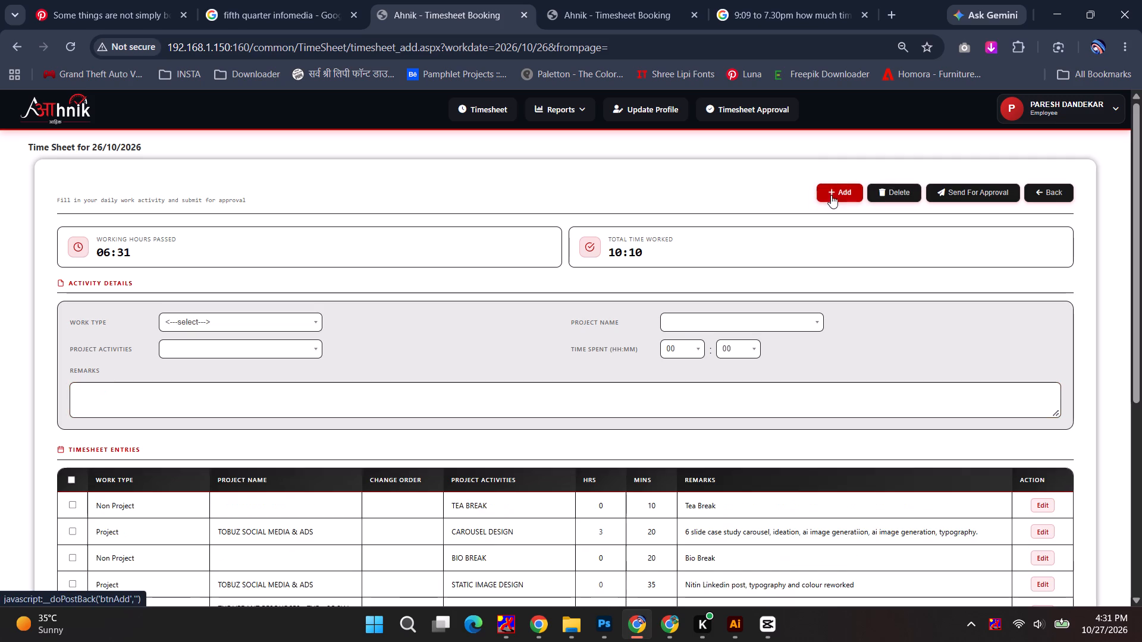
Change the TEA BREAK entry's time spent to 00:15.
scroll(542, 332, down, 4)
scroll(577, 303, up, 1)
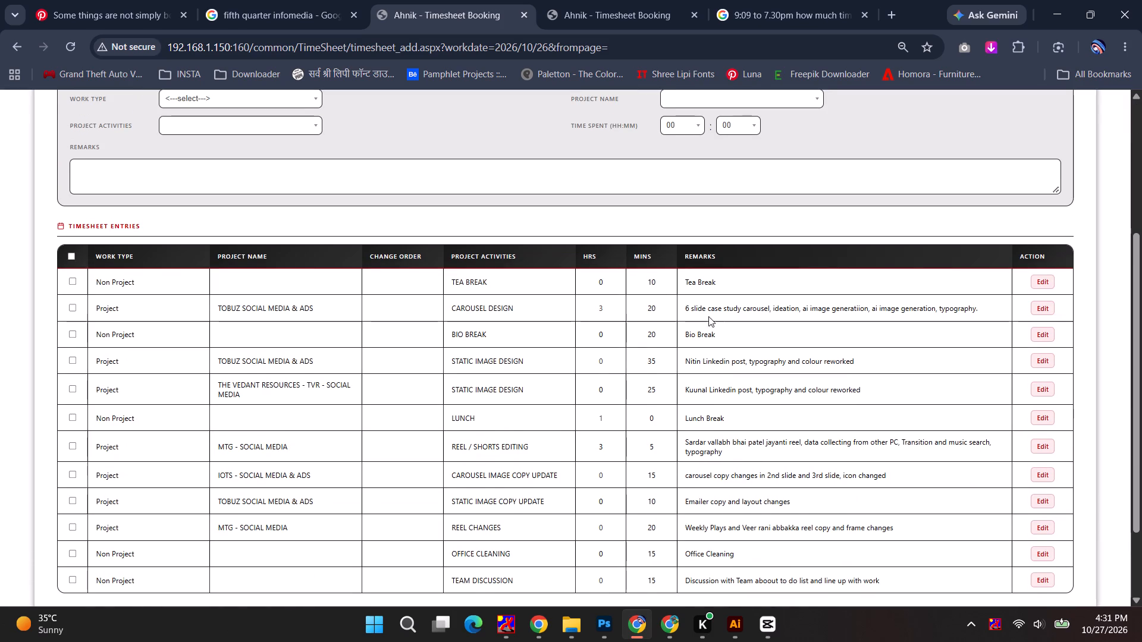
click(1037, 279)
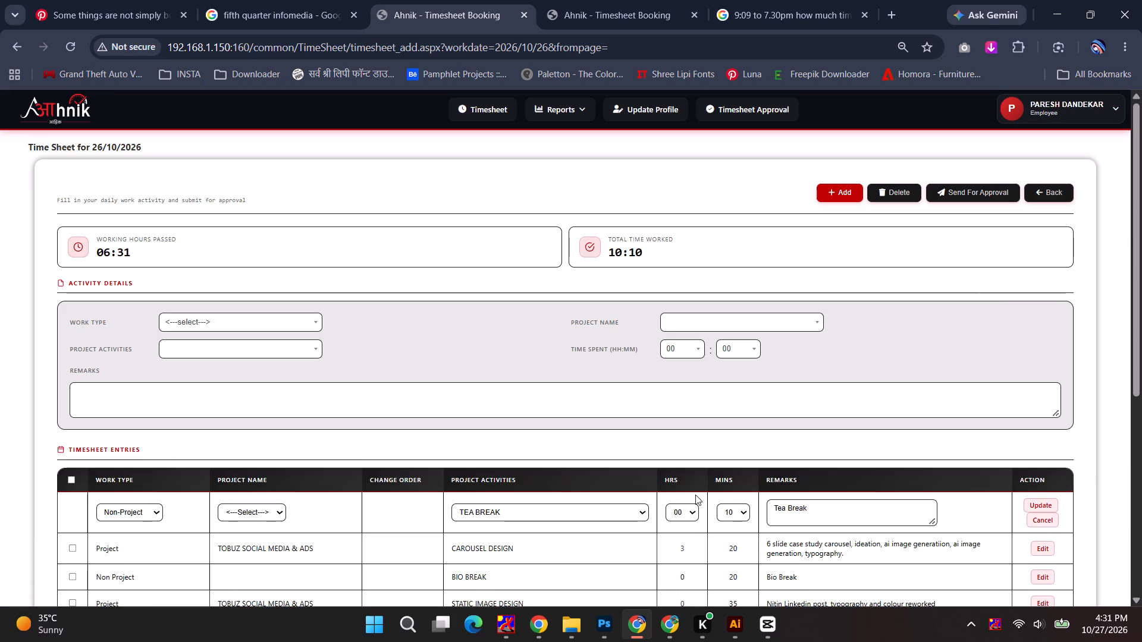
click(721, 511)
click(728, 350)
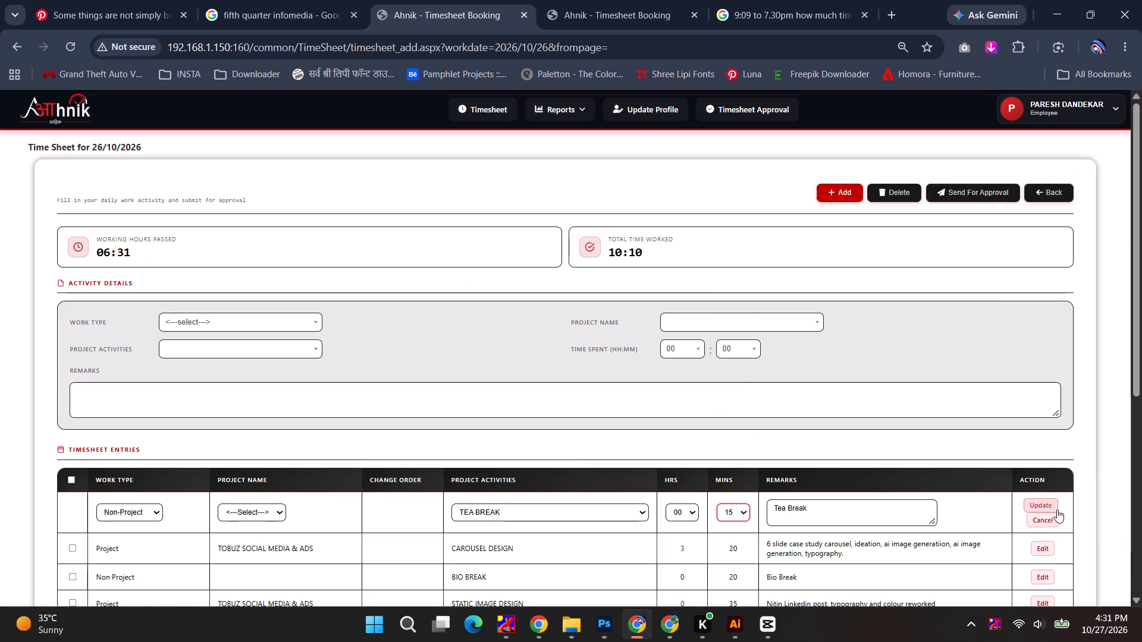
click(1052, 506)
click(848, 354)
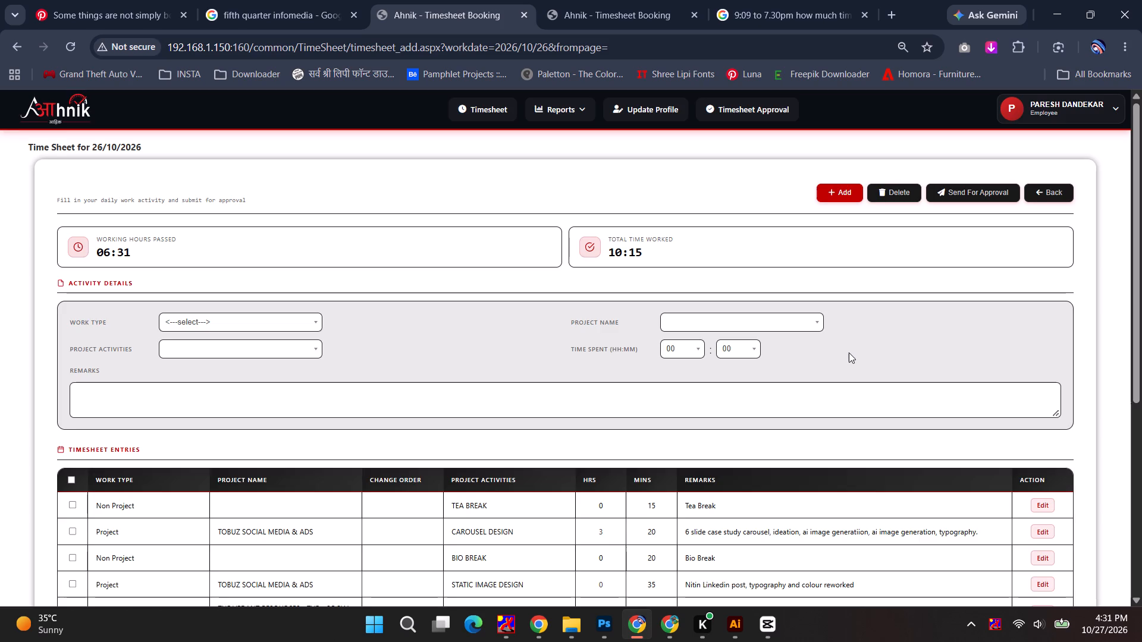
Change the CAROUSEL DESIGN entry's time spent to 03:25.
scroll(849, 353, down, 2)
click(1037, 380)
scroll(729, 417, down, 3)
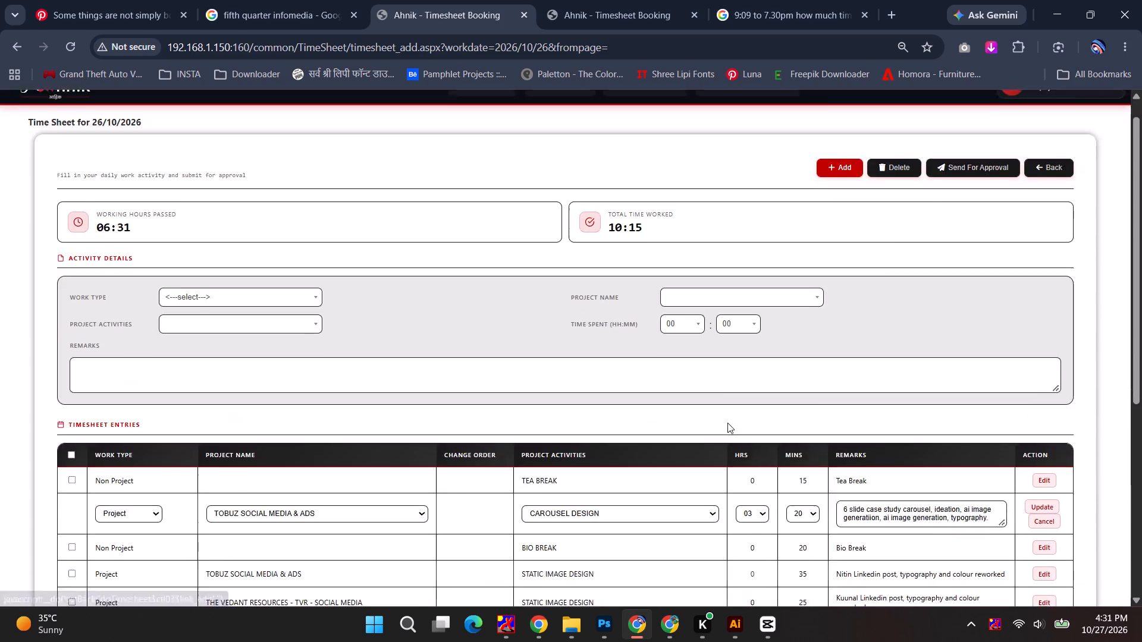
click(805, 318)
click(797, 420)
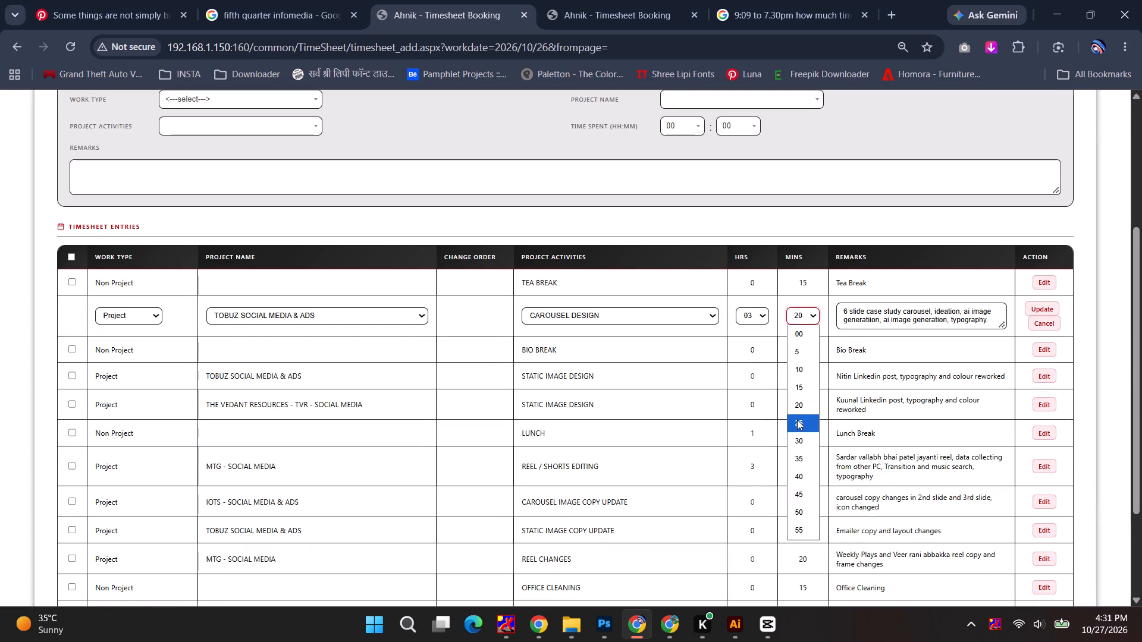
click(1033, 310)
Review the entries and total time on the 26 October sheet and return to the monthly timesheet calendar.
scroll(729, 379, down, 4)
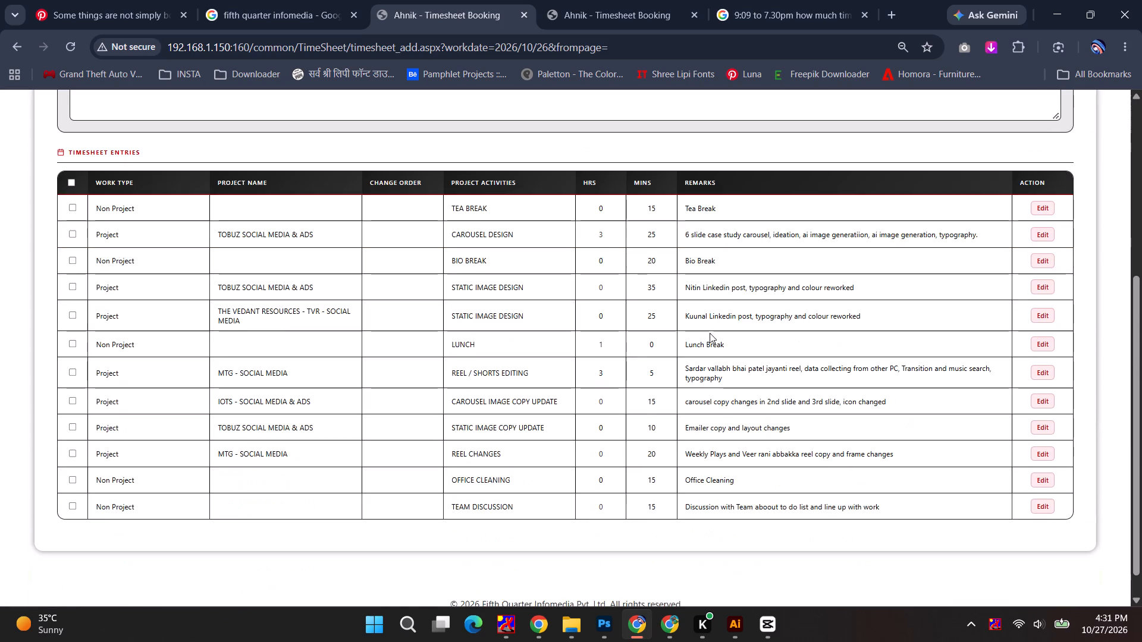
scroll(709, 332, up, 2)
scroll(709, 332, down, 4)
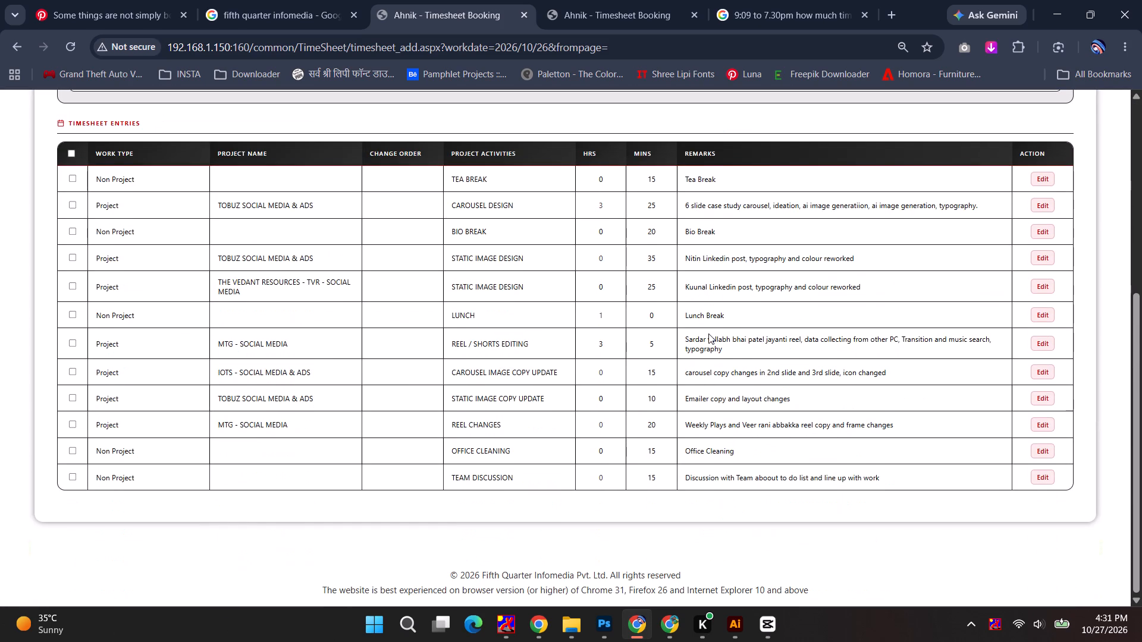
scroll(708, 338, up, 4)
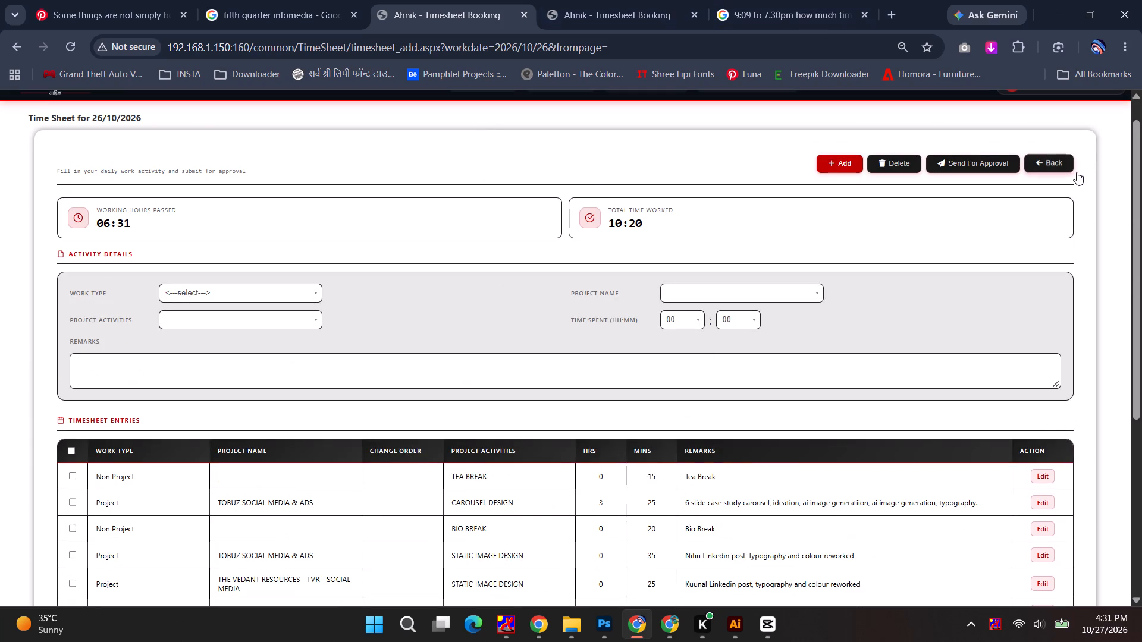
click(1048, 159)
scroll(566, 298, down, 3)
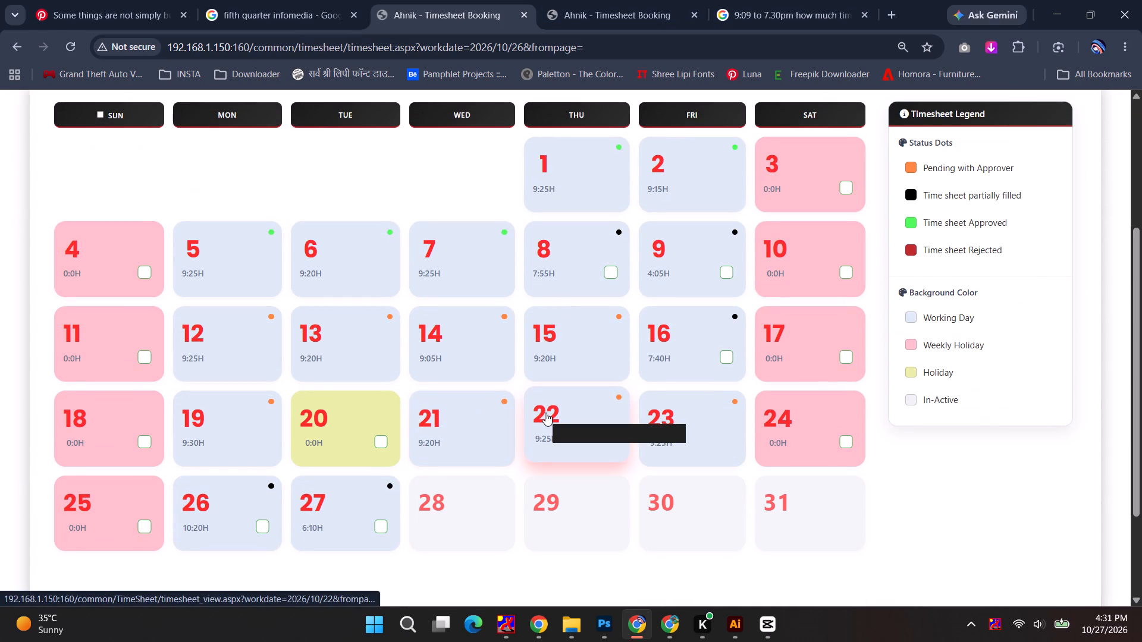
click(604, 624)
click(604, 625)
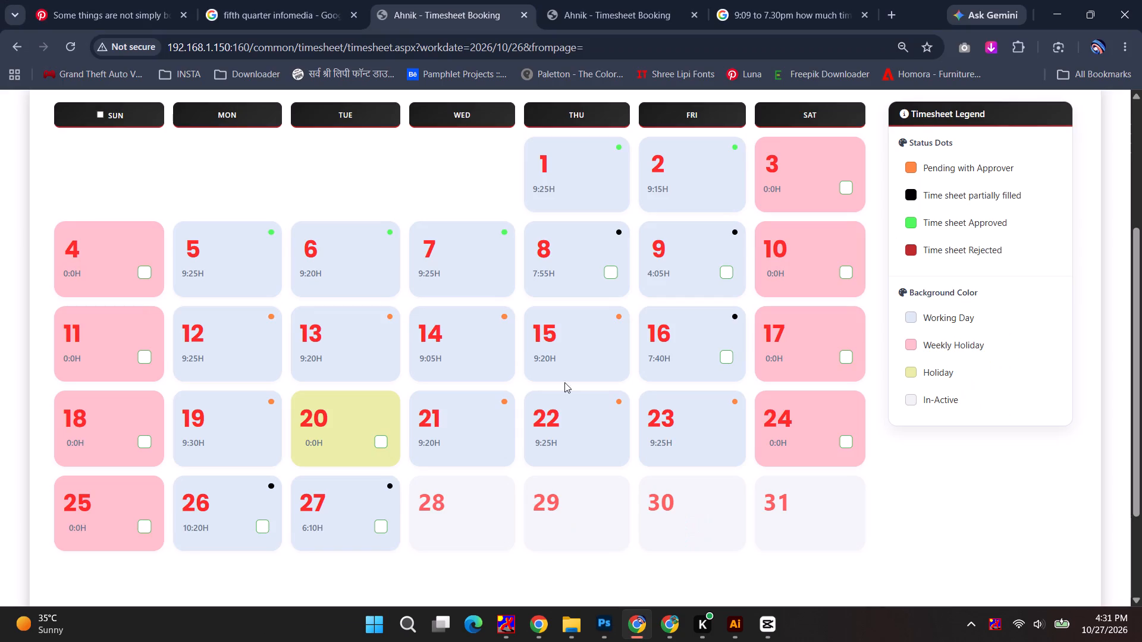
On the 27 October sheet, change the AMIJARA BAGS static image copy update entry's time spent to 01:25.
click(616, 7)
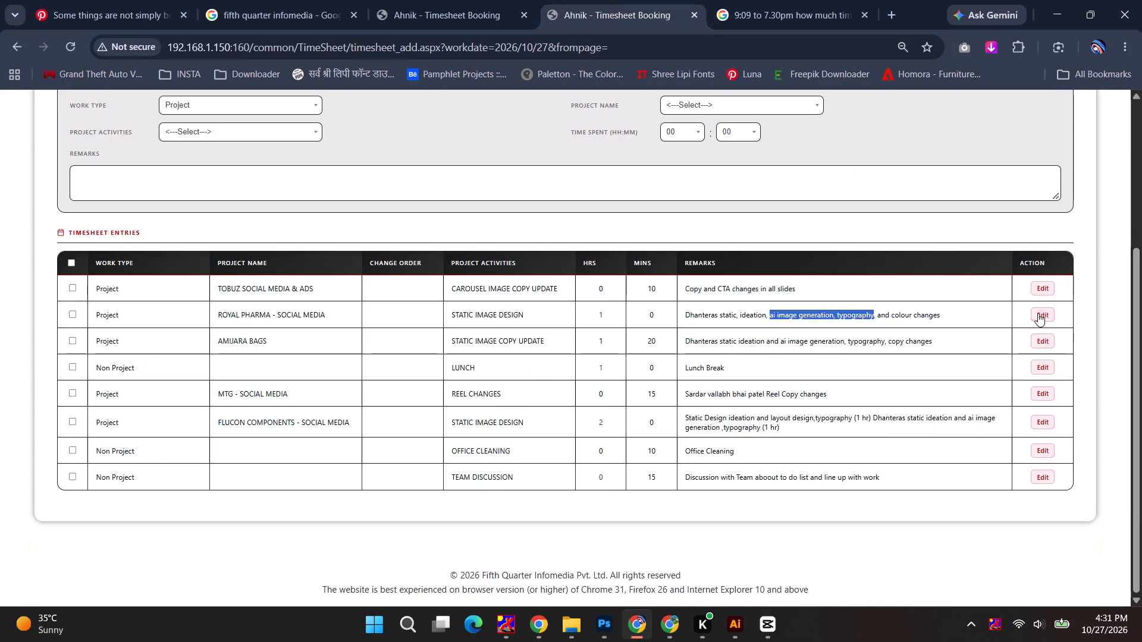
click(1038, 313)
scroll(685, 436, down, 3)
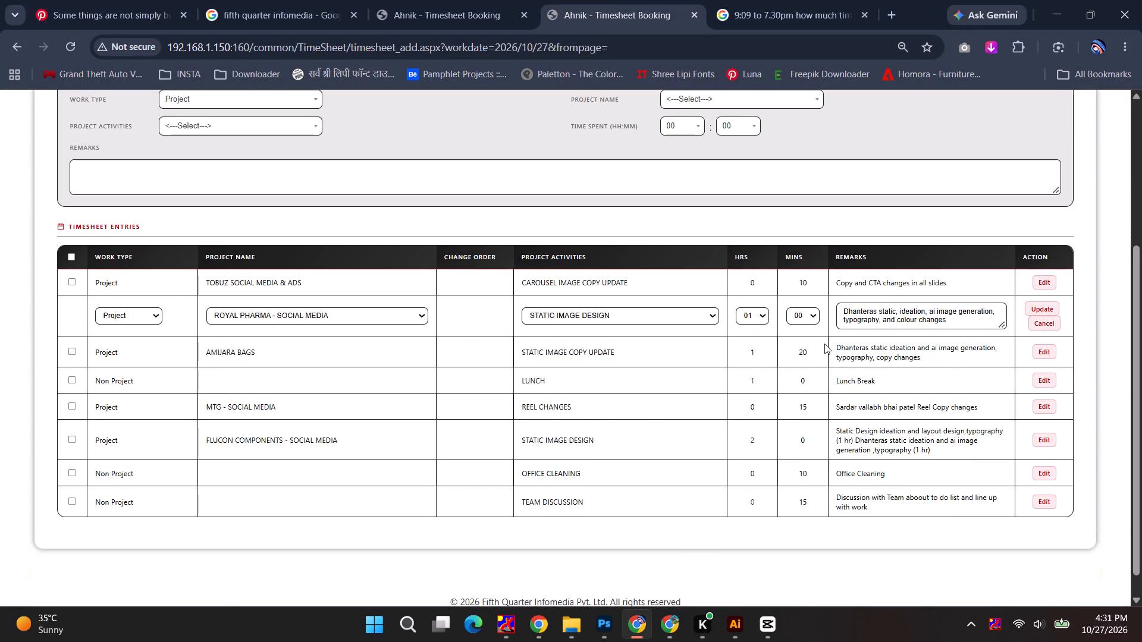
click(1042, 352)
scroll(817, 452, down, 3)
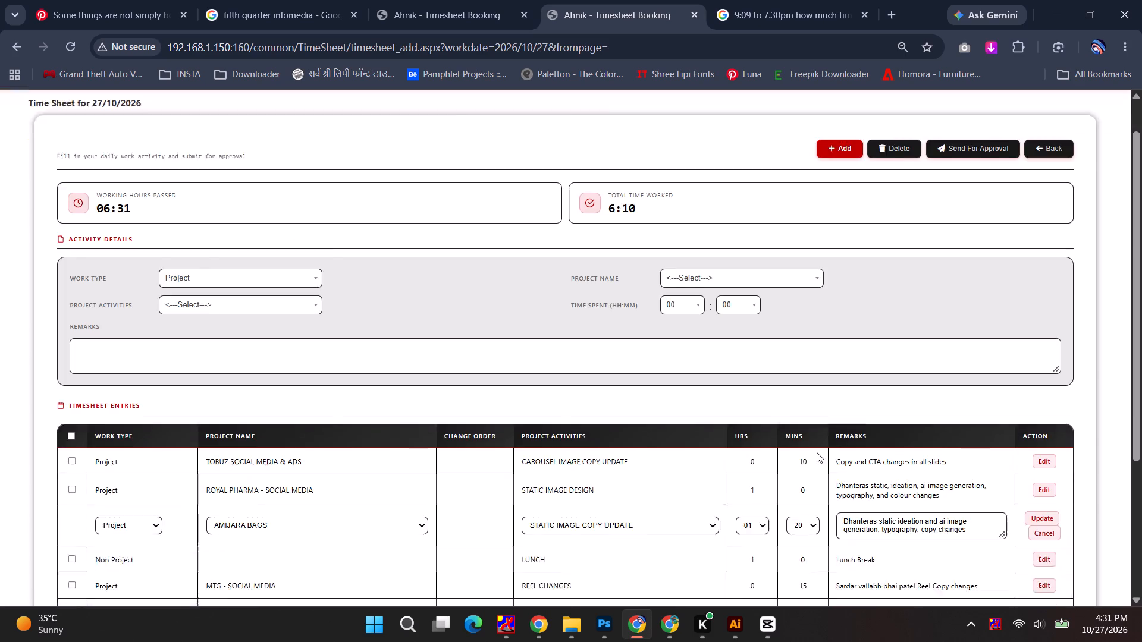
click(804, 344)
click(802, 455)
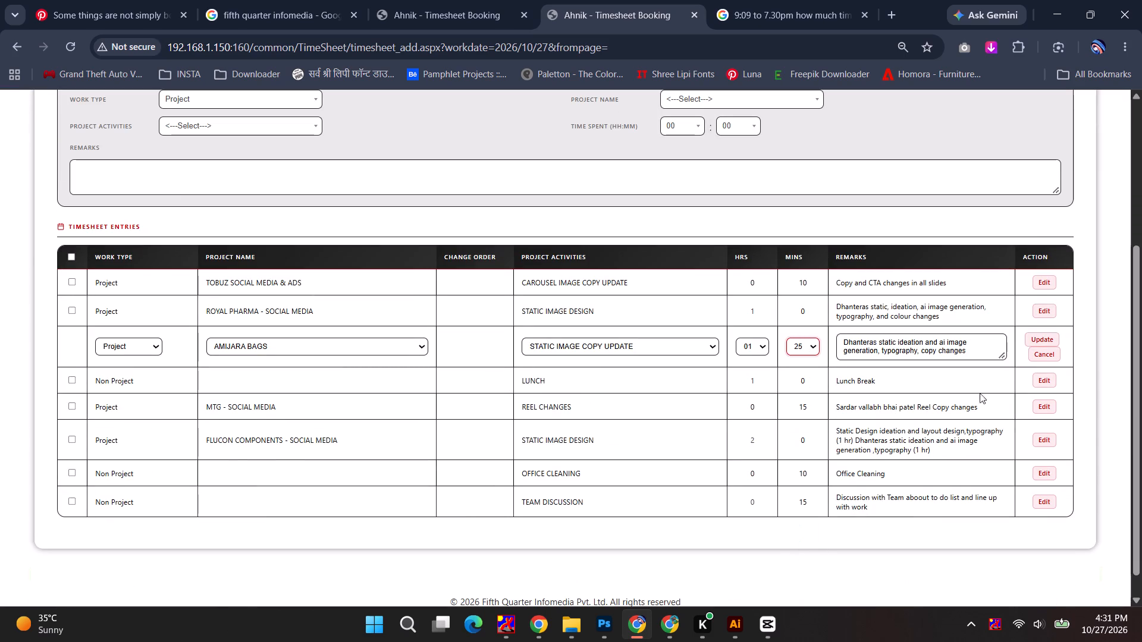
click(1037, 342)
Switch to Photoshop and open the recent file Amijara Dhanteras.
click(608, 630)
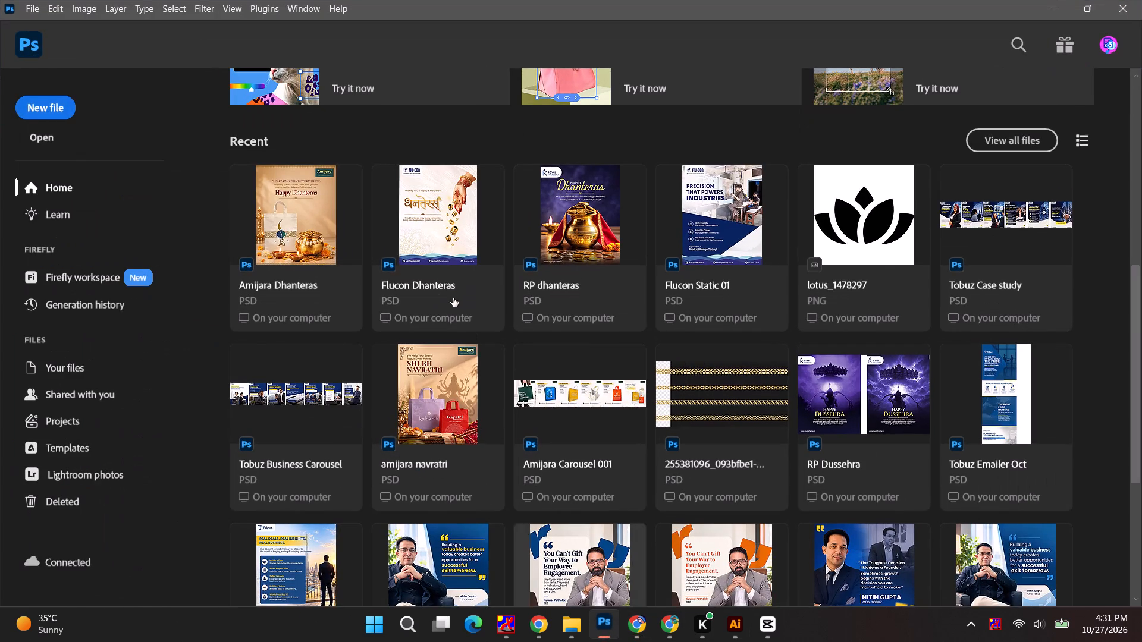
click(309, 236)
Change the font of the "Packaging Happiness, Carrying Prosperity." tagline to Playfair Display Medium Italic.
alt+scroll(451, 204, up, 4)
click(478, 185)
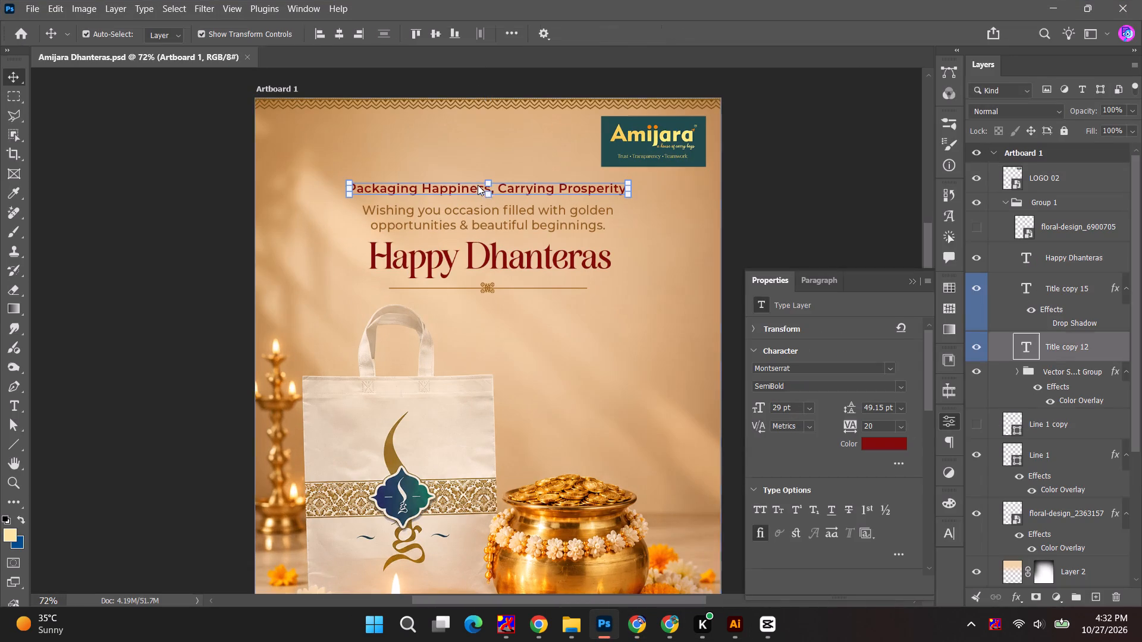
click(793, 372)
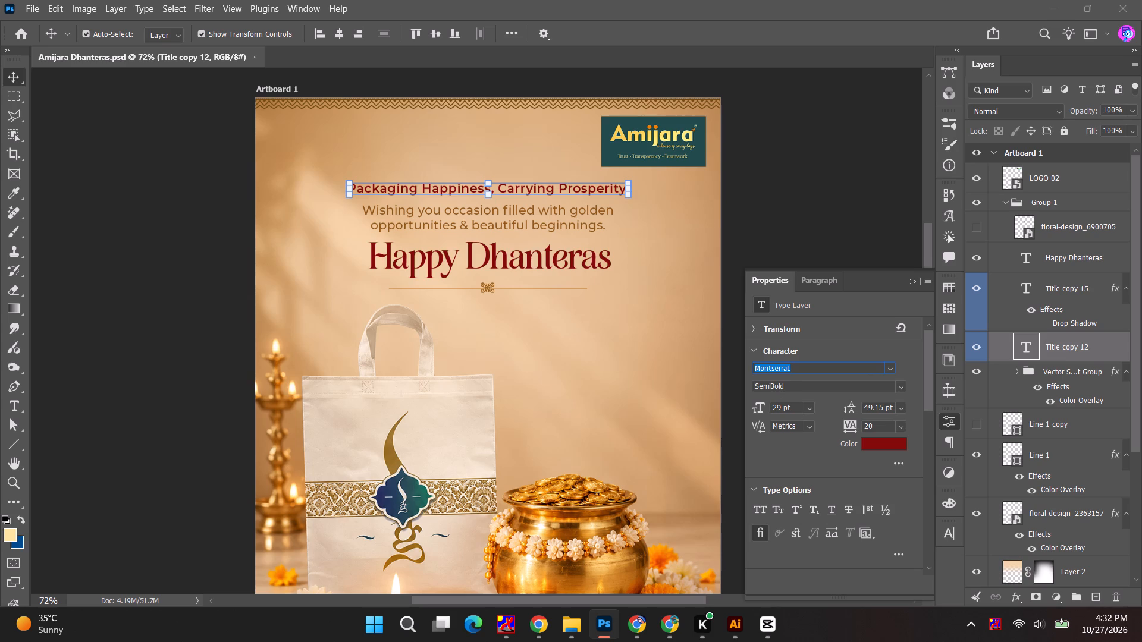
text(play)
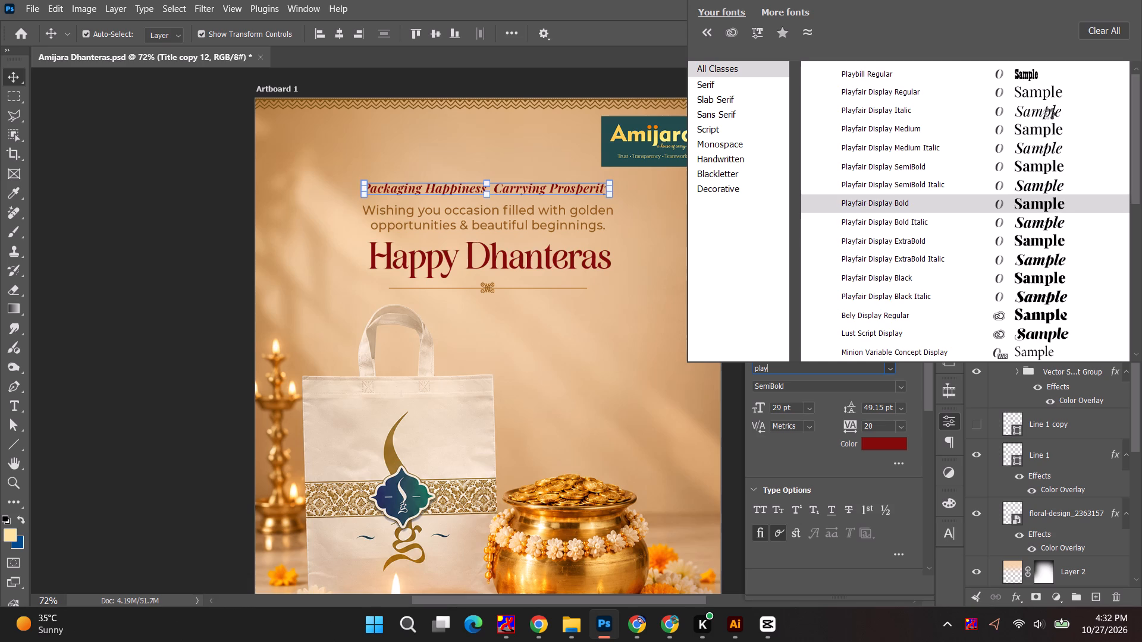
click(1046, 149)
click(800, 224)
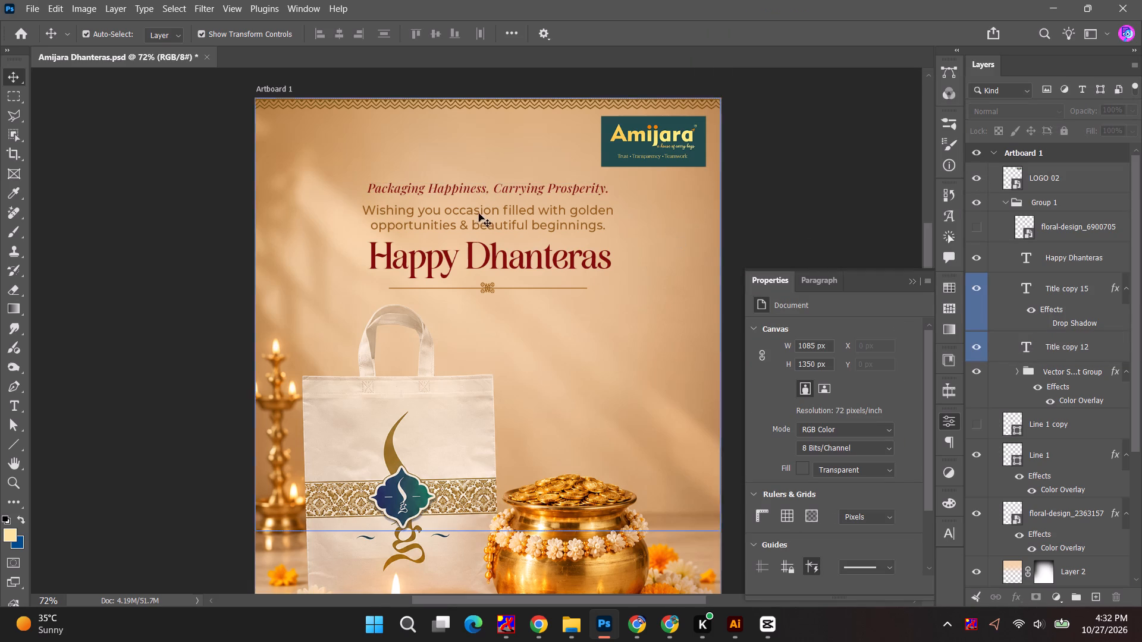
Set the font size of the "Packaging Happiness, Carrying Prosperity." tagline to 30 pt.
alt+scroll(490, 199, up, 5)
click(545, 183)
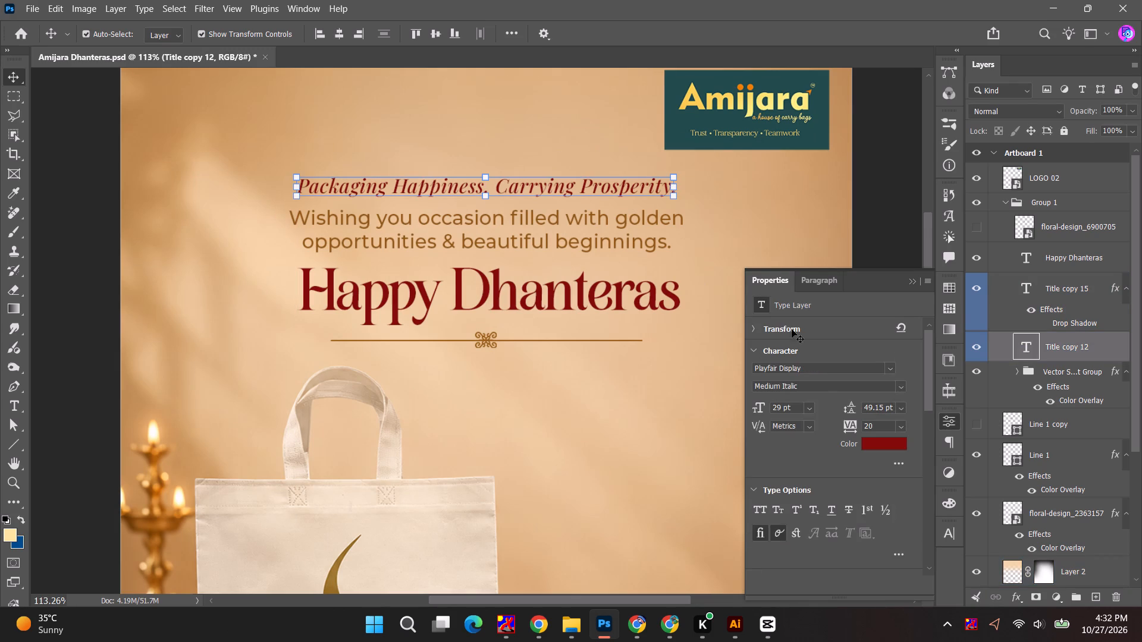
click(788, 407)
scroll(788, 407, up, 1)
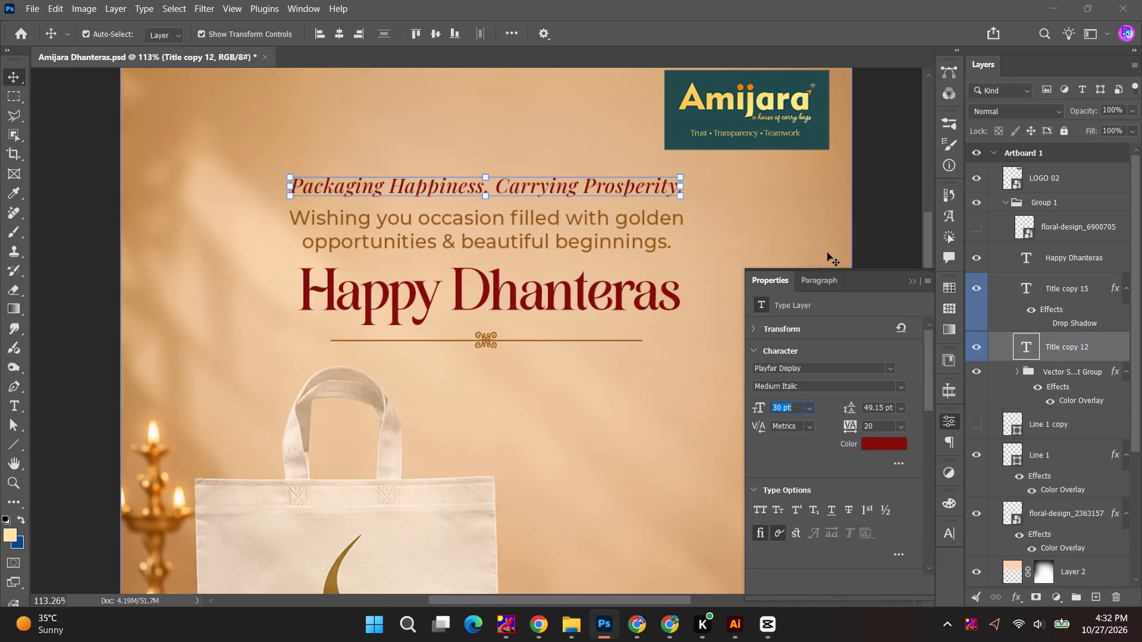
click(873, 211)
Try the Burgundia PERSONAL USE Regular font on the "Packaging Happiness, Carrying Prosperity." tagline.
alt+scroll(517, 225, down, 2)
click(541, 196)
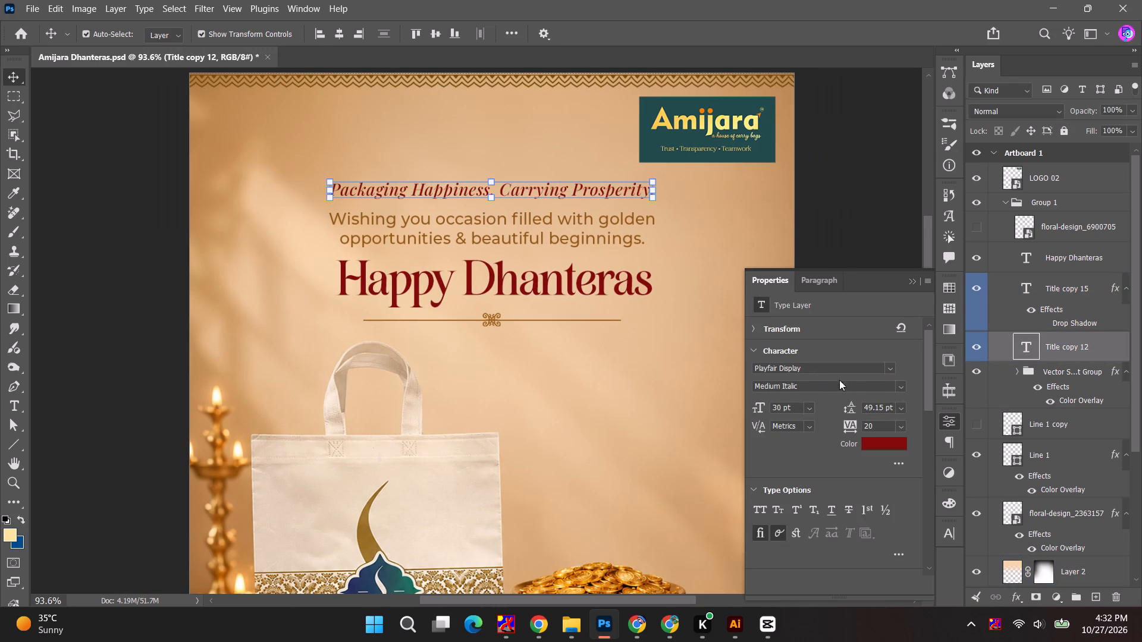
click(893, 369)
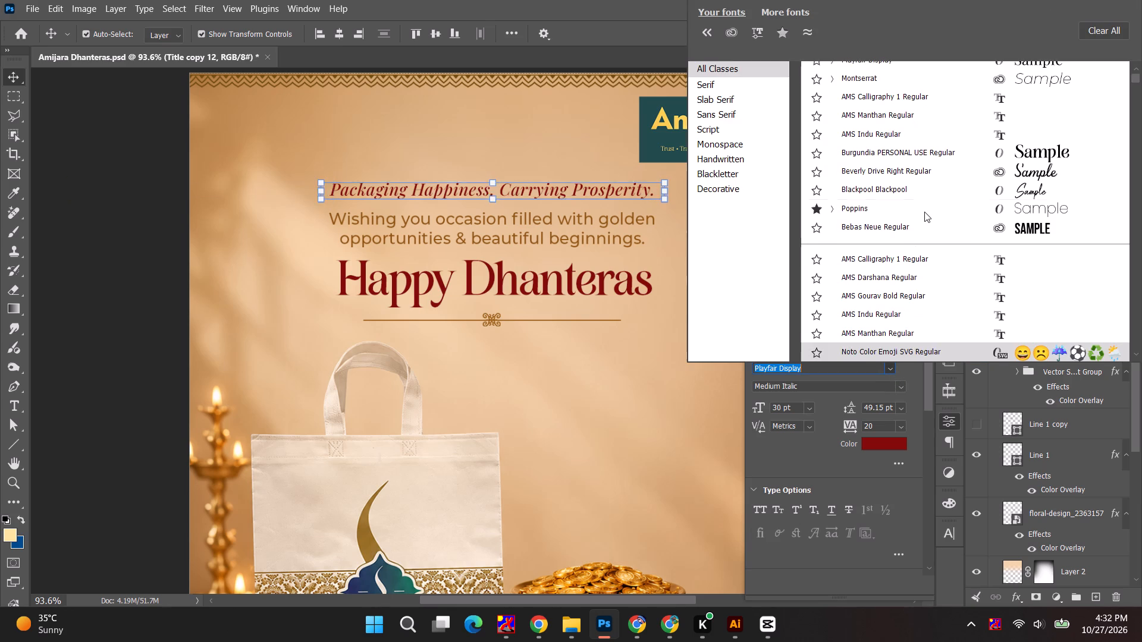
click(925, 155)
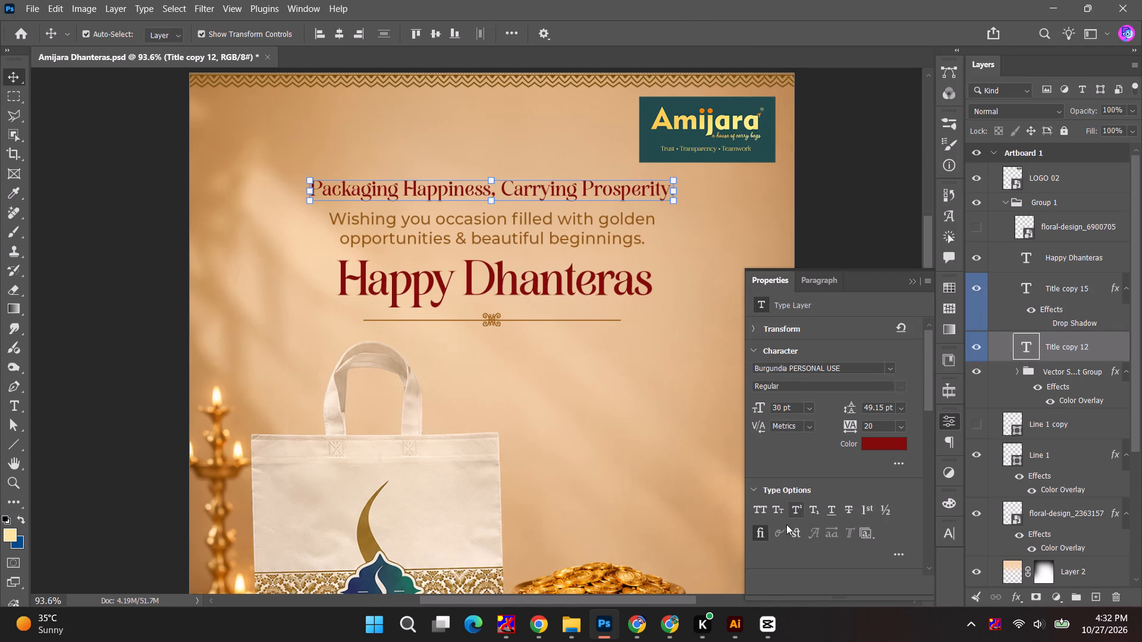
Turn off standard ligatures for the tagline text.
click(757, 537)
Change the tagline's font to Playfair Display in the SemiBold Italic style.
click(890, 364)
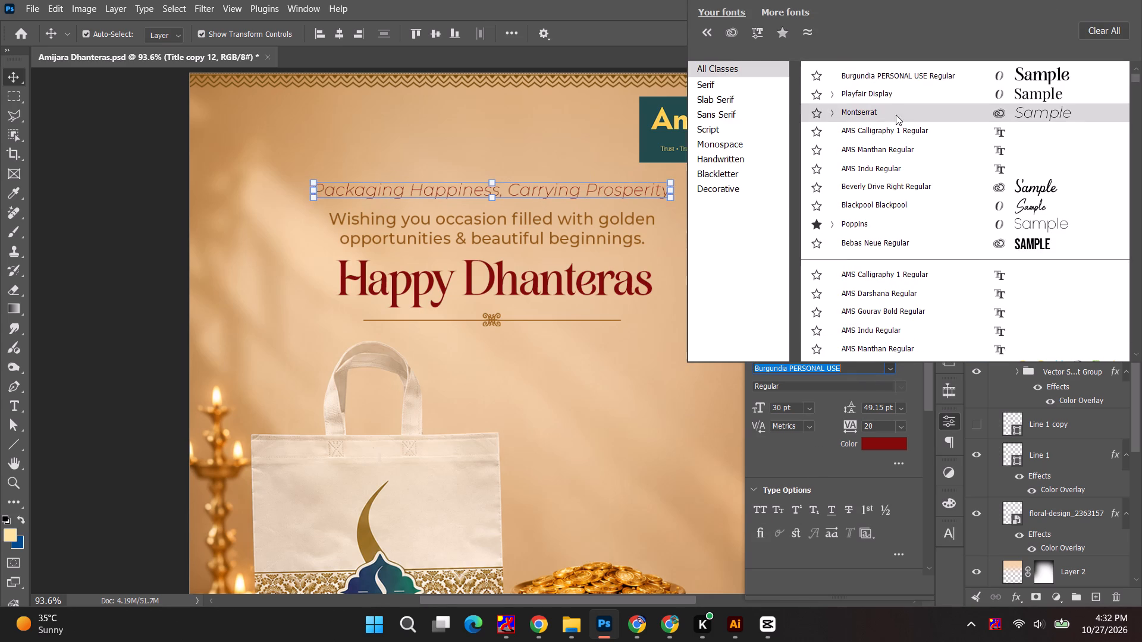
click(898, 96)
click(883, 367)
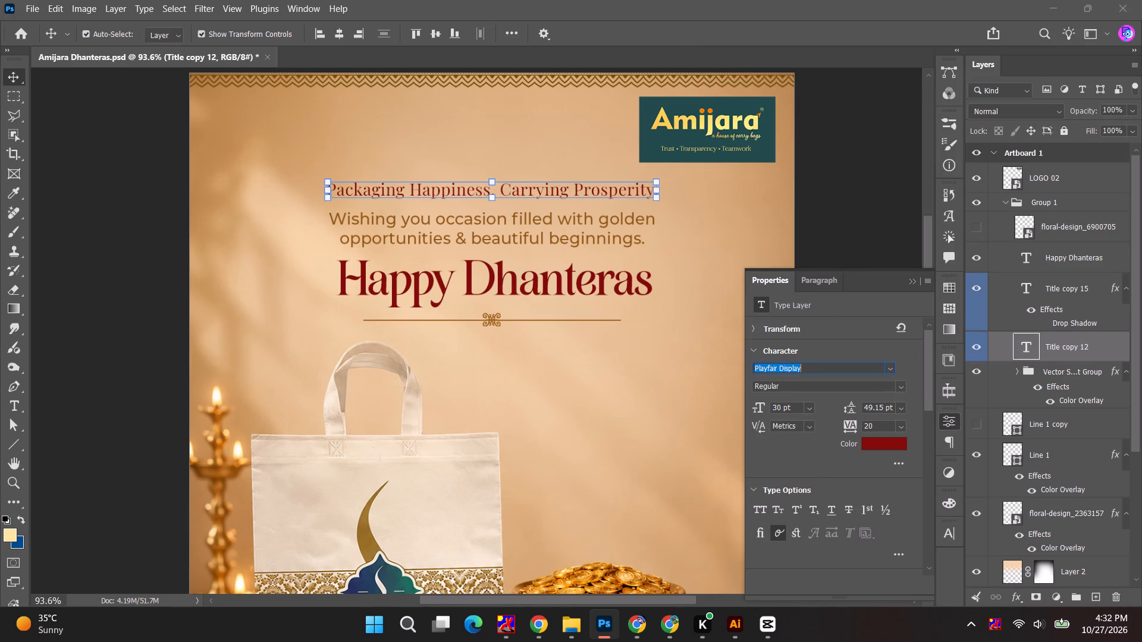
click(899, 383)
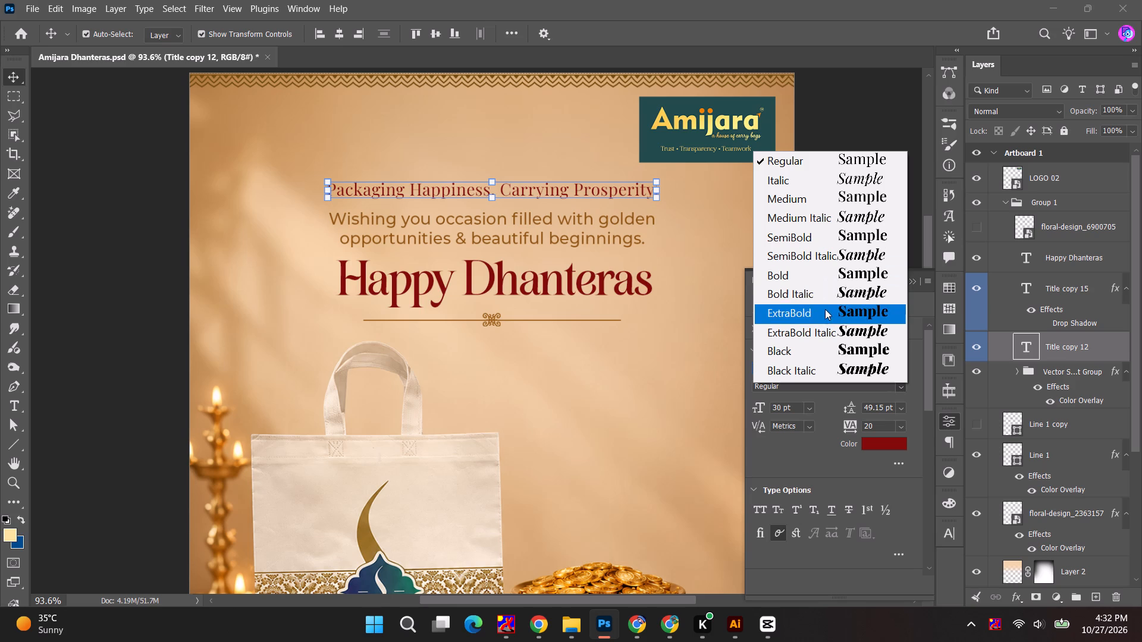
click(831, 257)
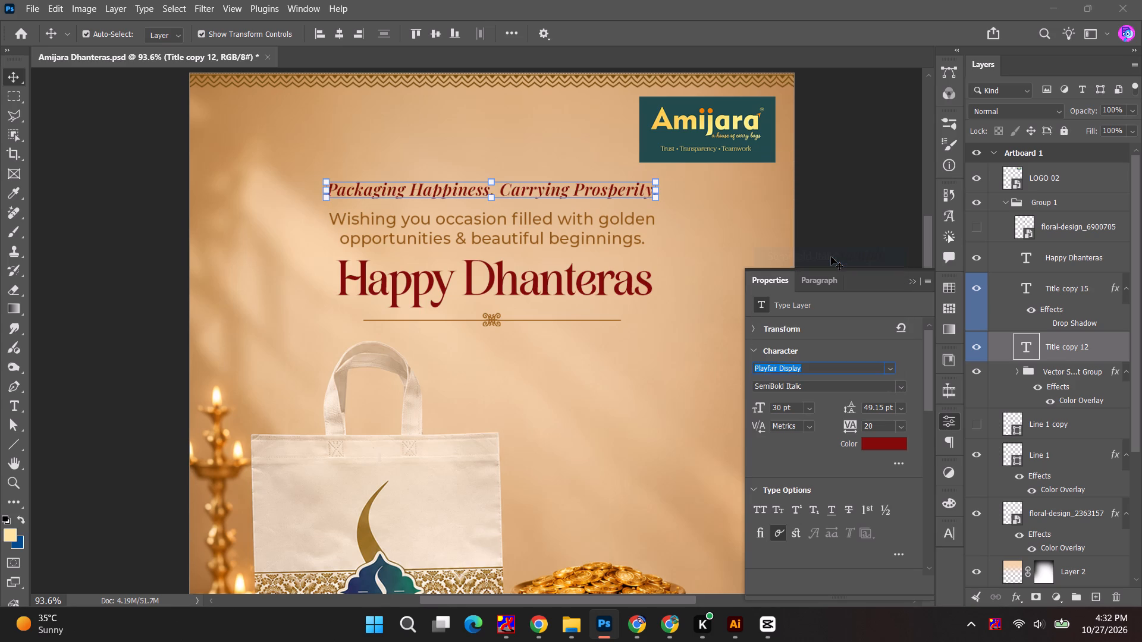
Set the tagline's font size to 29 pt.
click(793, 407)
scroll(793, 407, down, 1)
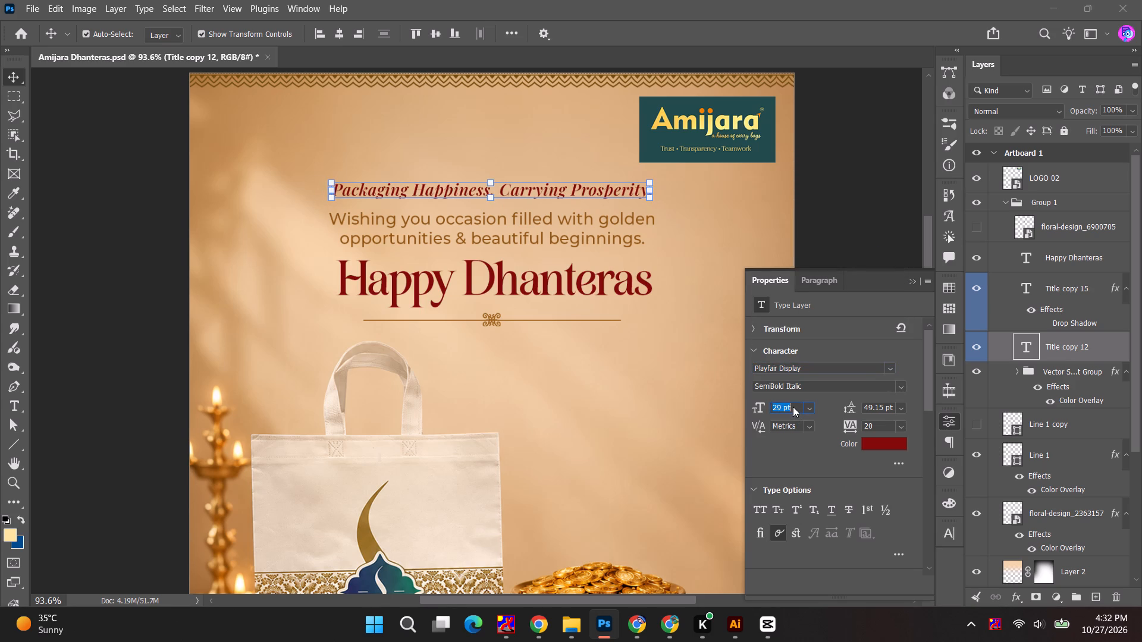
click(832, 207)
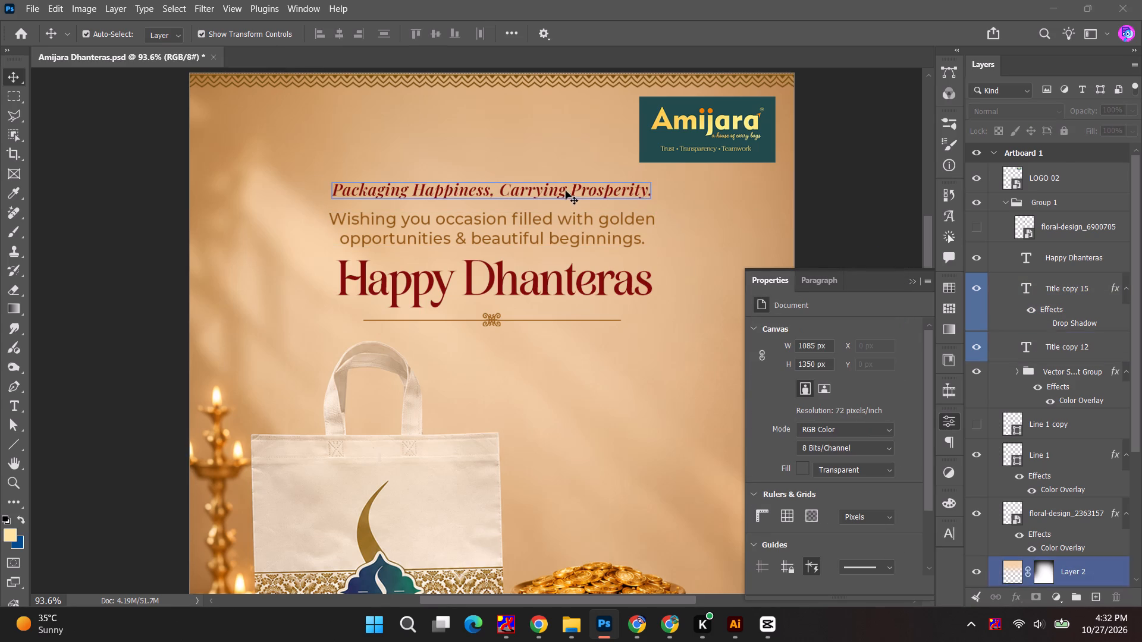
Move the "Packaging Happiness, Carrying Prosperity." tagline slightly down, closer to the "Wishing you occasion" text.
click(566, 191)
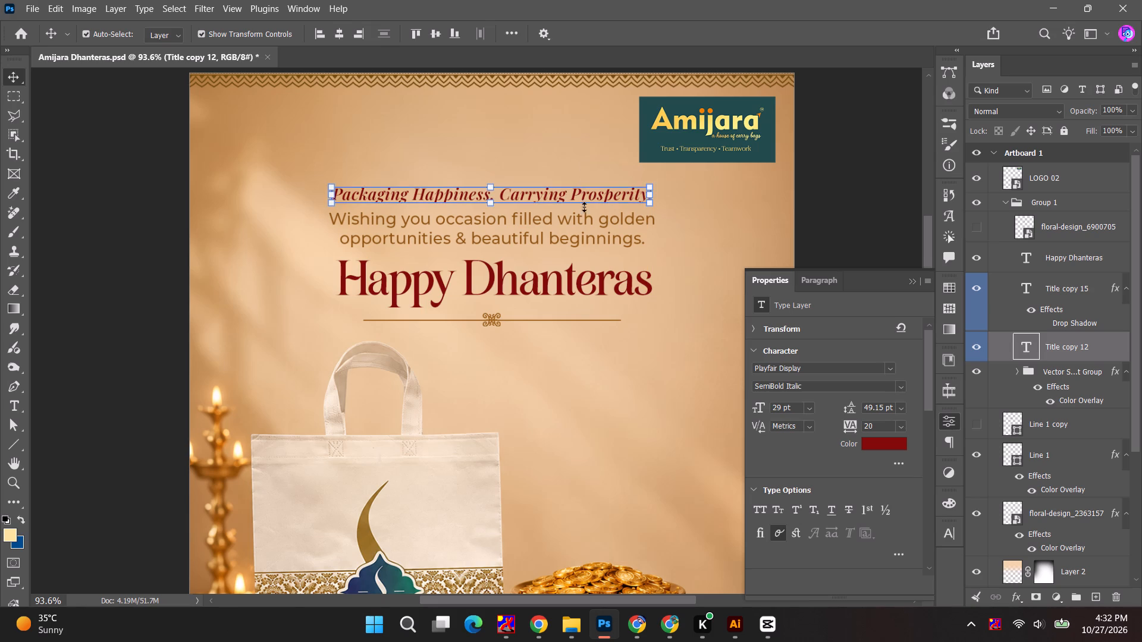
click(829, 209)
Quick export Artboard 1 of the Dhanteras post as a PNG.
alt+scroll(827, 207, down, 5)
key(space)
click(773, 206)
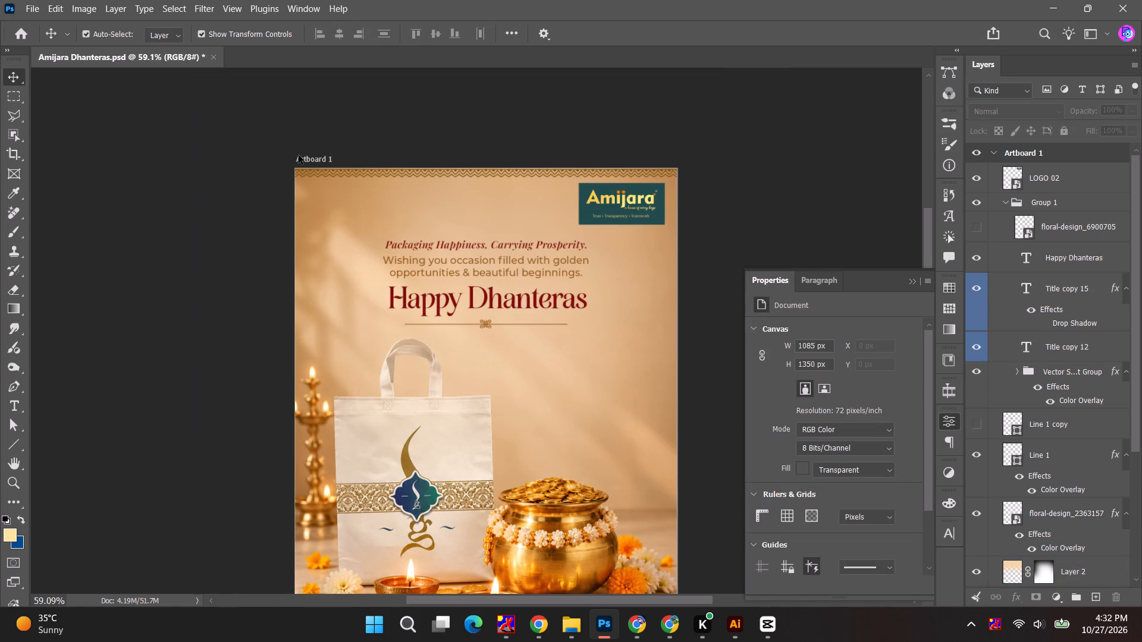
click(302, 160)
right_click(1088, 159)
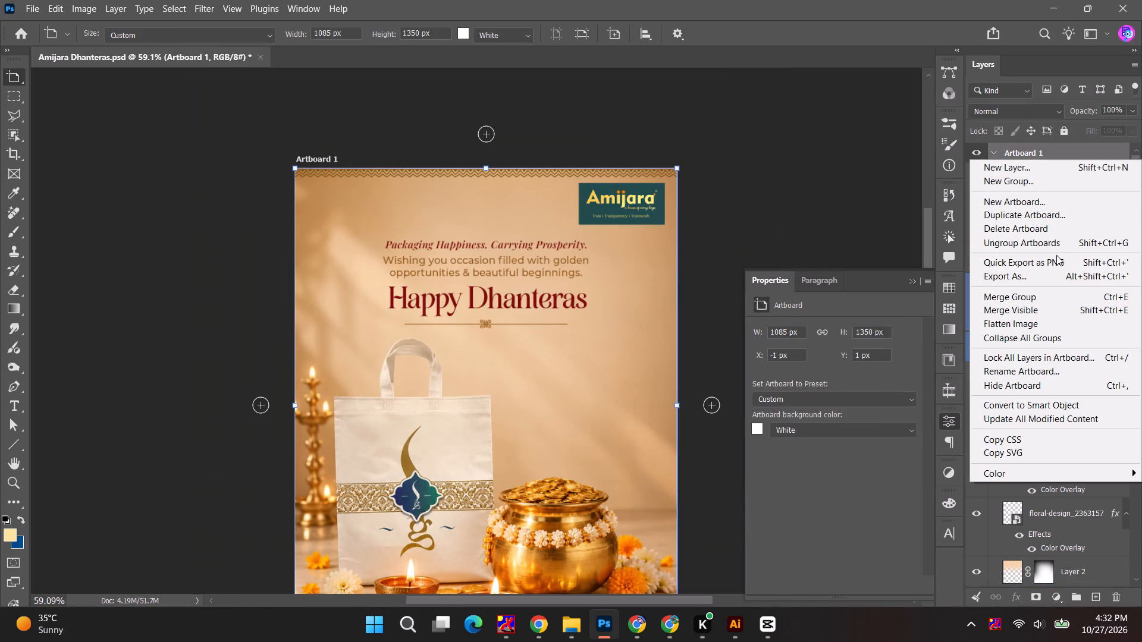
click(1055, 259)
click(286, 136)
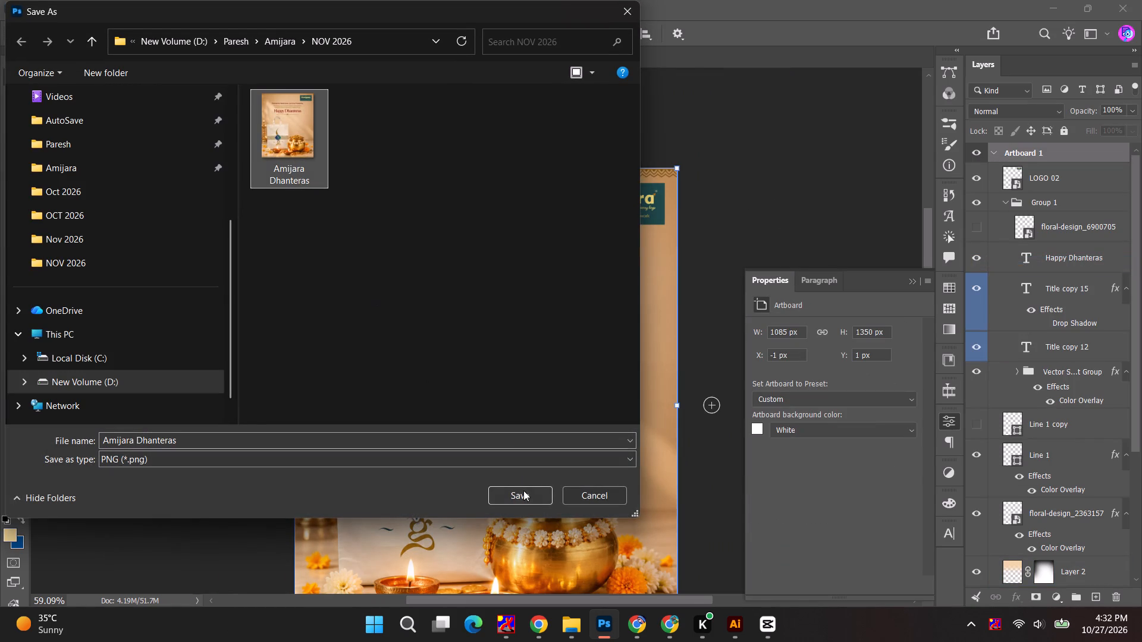
Save the PNG export as Amijara Dhanteras in the NOV 2026 folder, replacing the existing file.
click(523, 490)
click(596, 314)
key(alt+Tab)
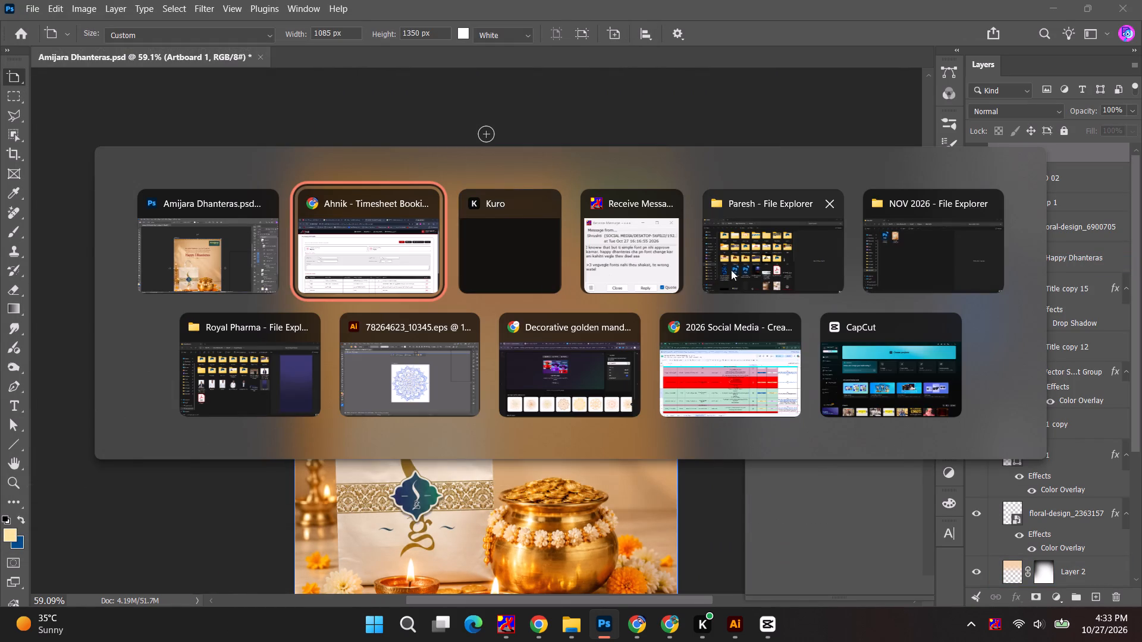
alt+click(768, 259)
key(alt+Tab)
alt+click(882, 248)
click(293, 158)
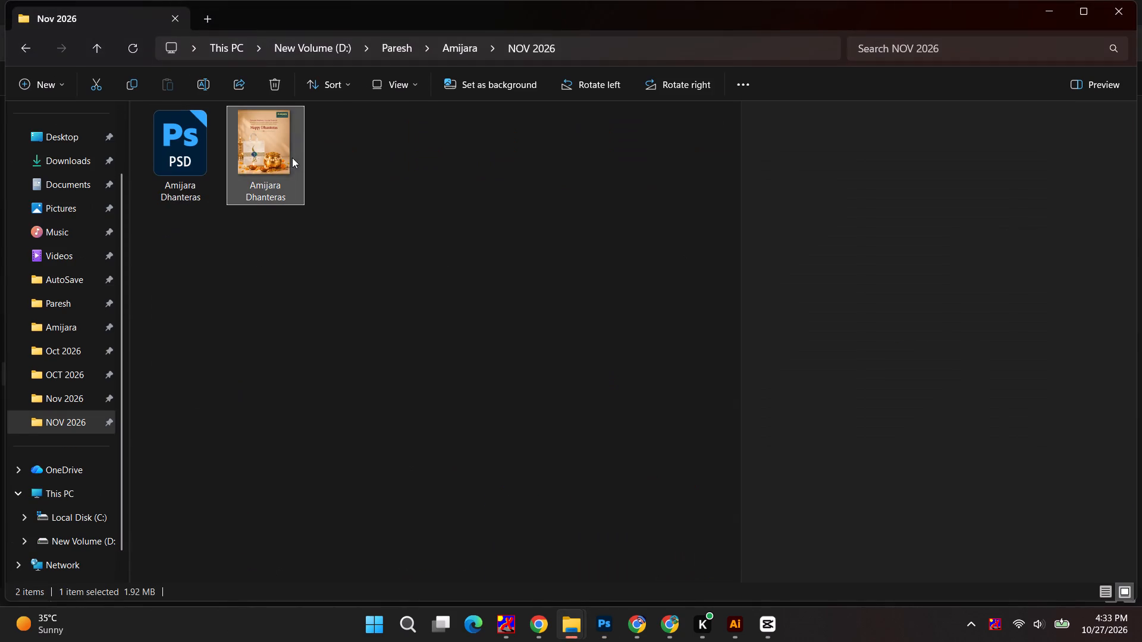
double_click(1002, 624)
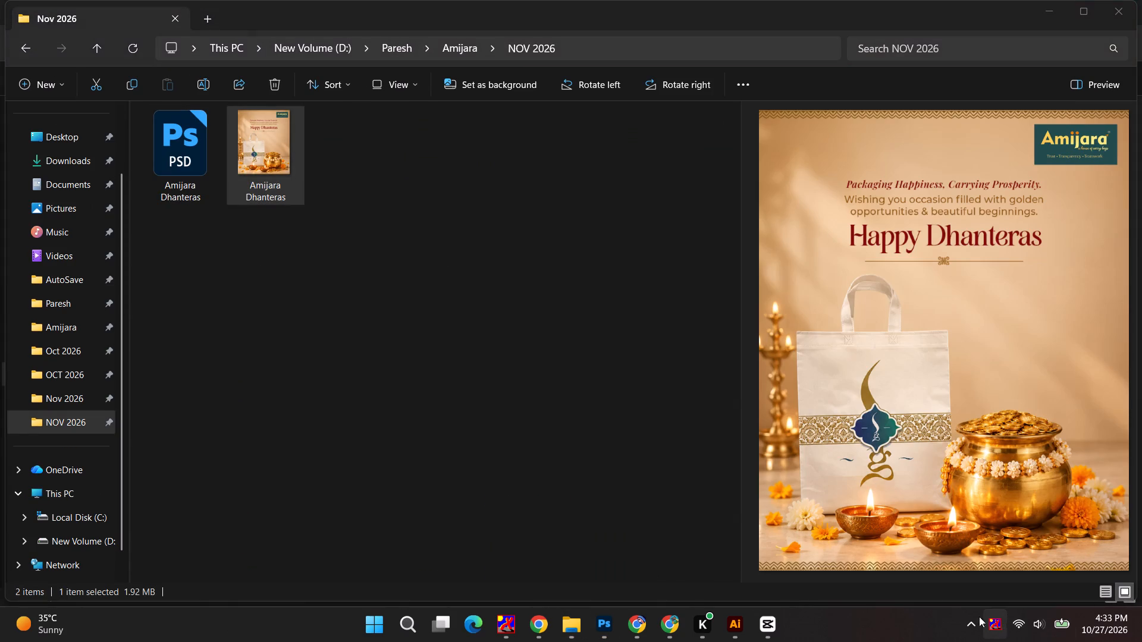
double_click(992, 634)
double_click(993, 616)
drag(255, 152, 567, 328)
click(560, 272)
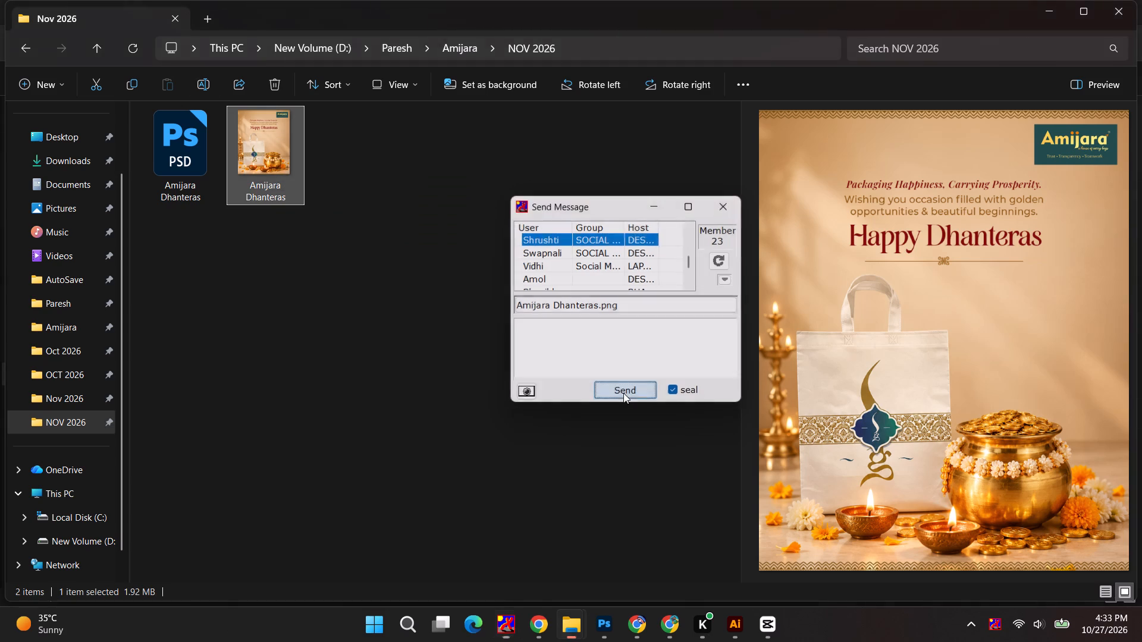
Switch back to Photoshop, then save and close the Amijara Dhanteras document.
key(alt+Tab)
key(alt+Tab)
key(alt+Tab)
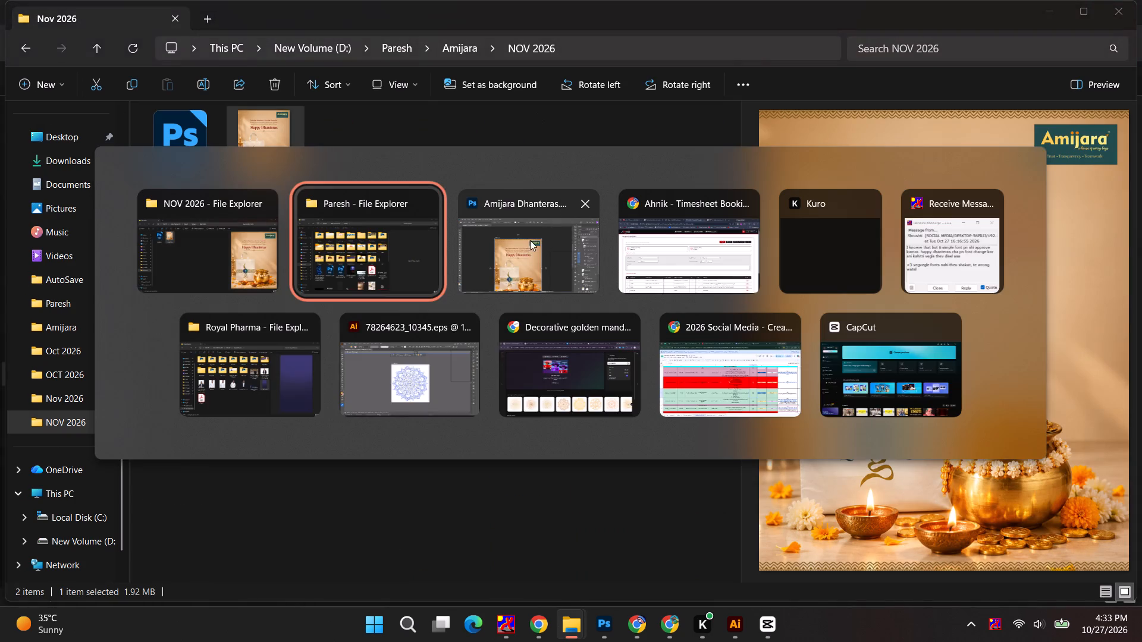
alt+click(515, 255)
key(ctrl+s)
key(ctrl+w)
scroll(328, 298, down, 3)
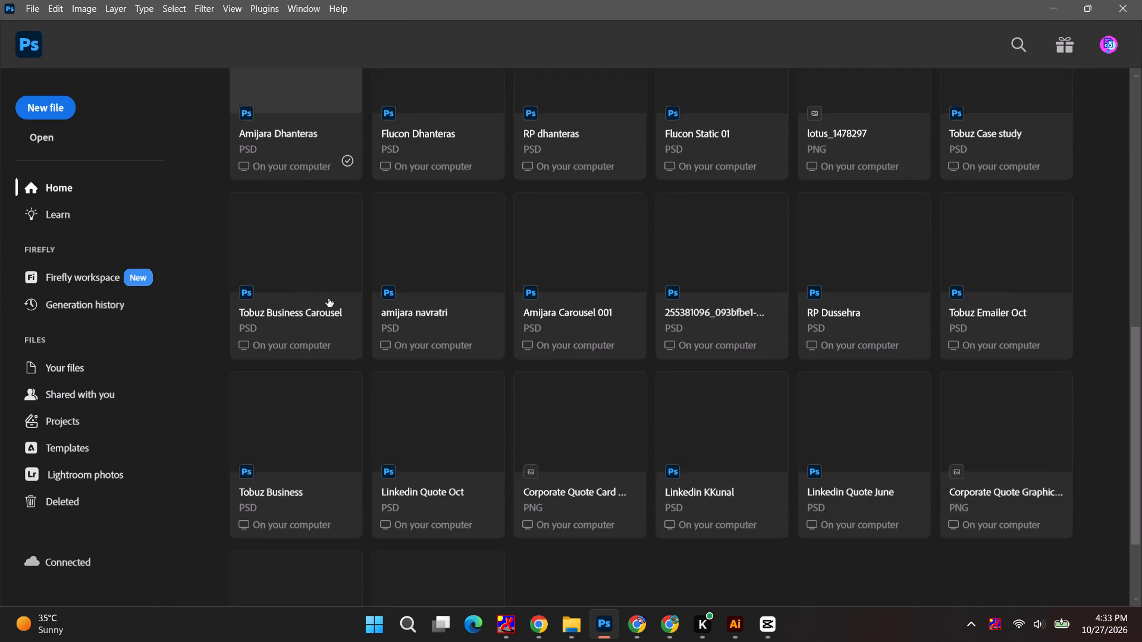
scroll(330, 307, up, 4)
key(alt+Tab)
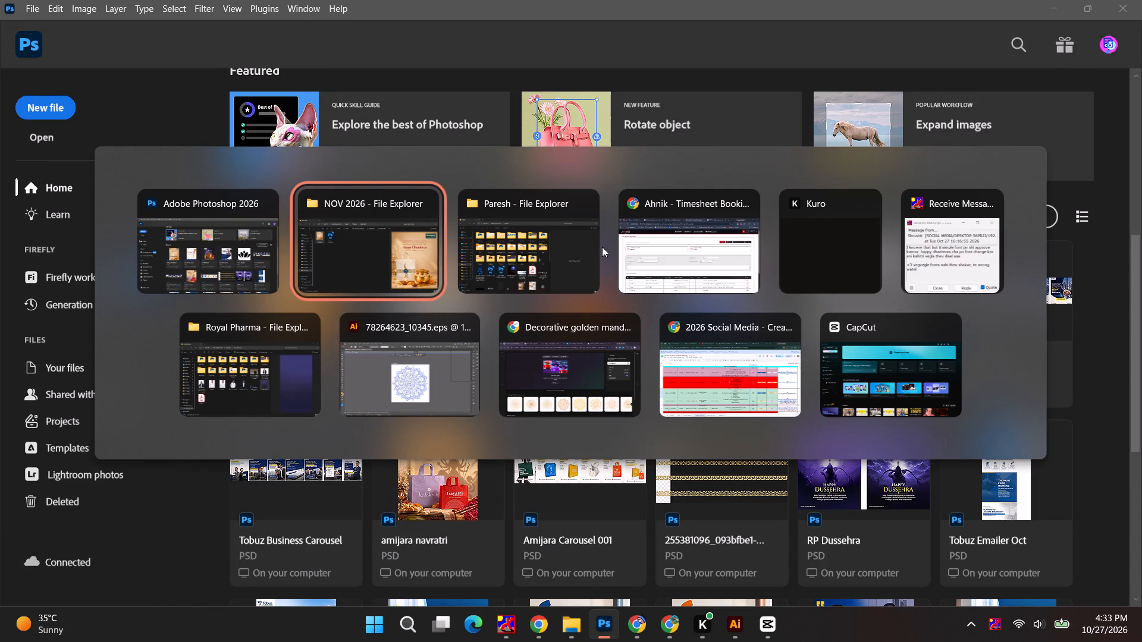
Switch to the timesheet in Chrome and review the 27 October entries and total time worked.
alt+click(670, 257)
scroll(734, 436, down, 2)
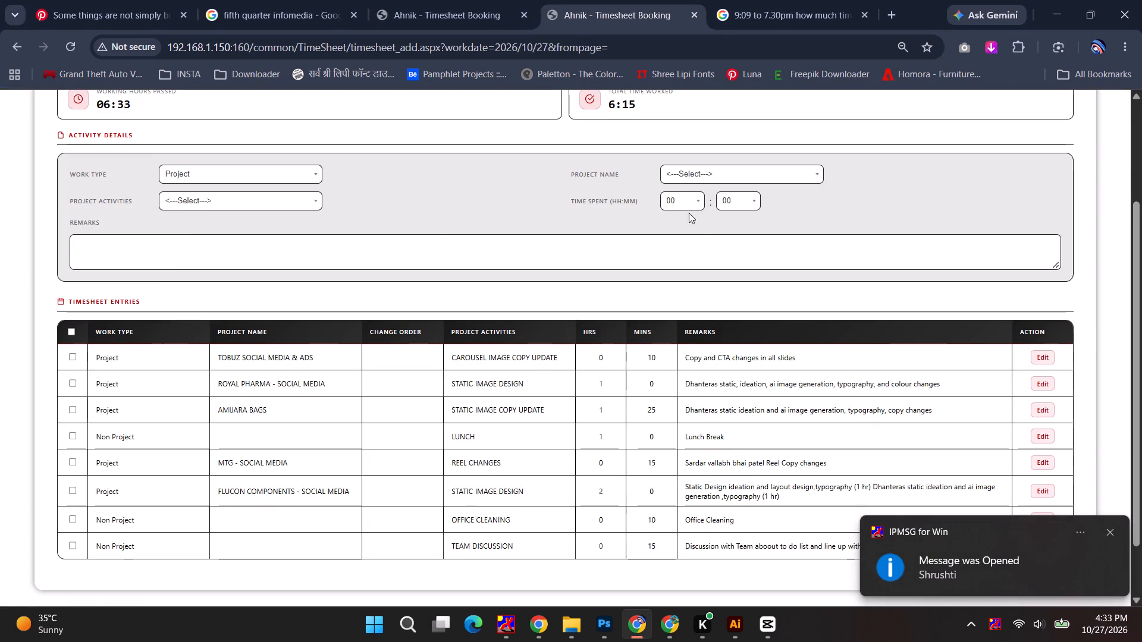
scroll(384, 342, up, 2)
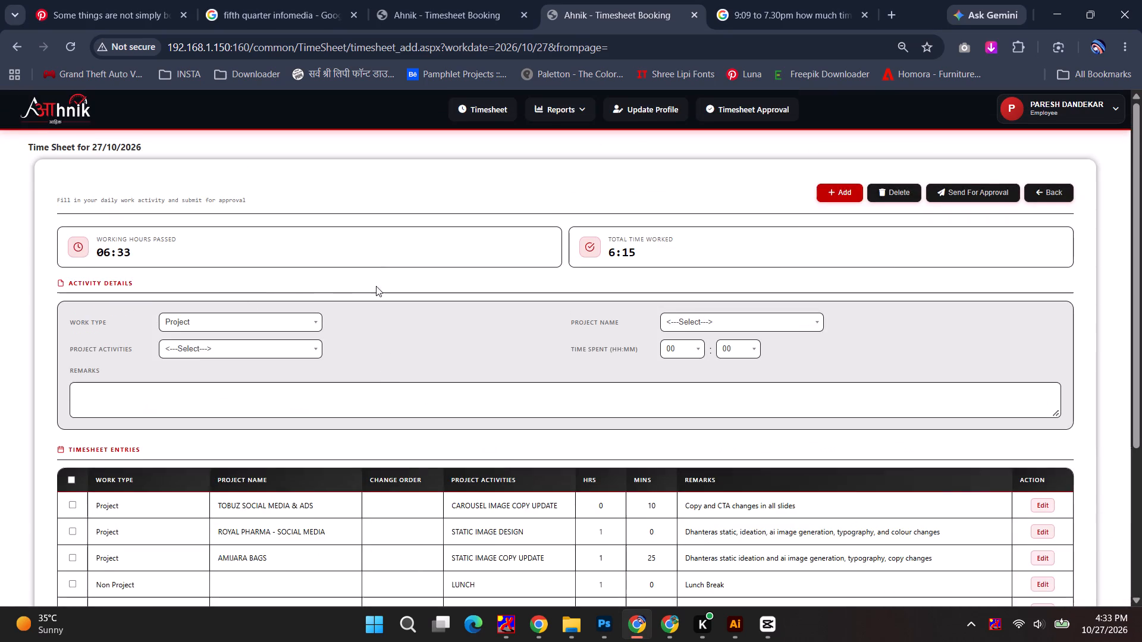
scroll(376, 287, down, 2)
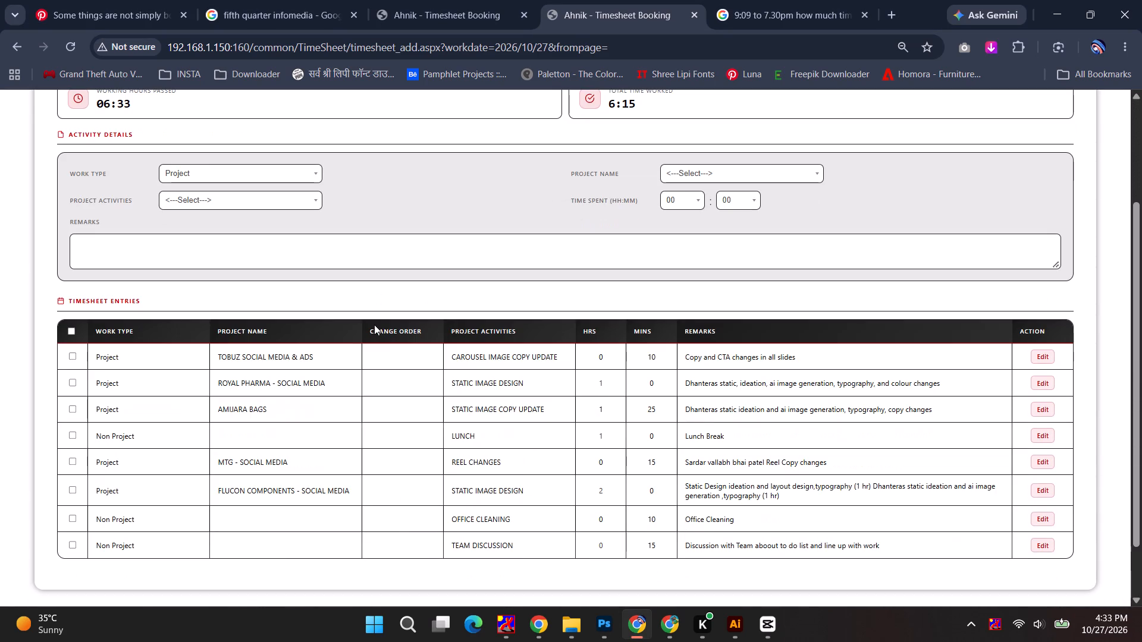